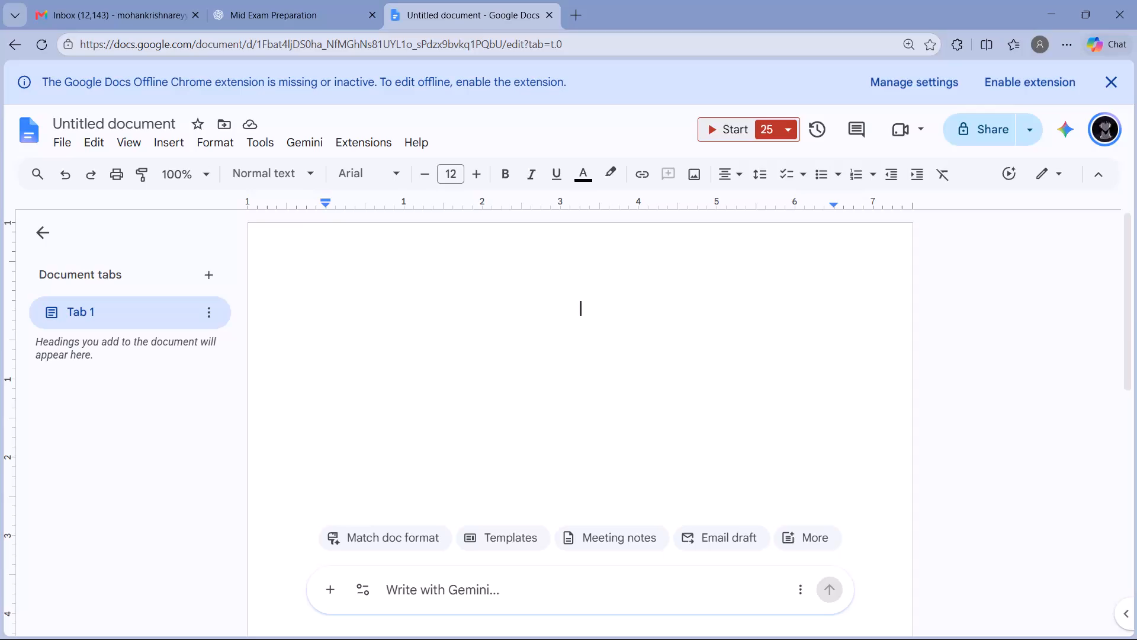
Rename the untitled document as "Software engineering doc".
left_click(596, 309)
left_click_drag(176, 123, 49, 122)
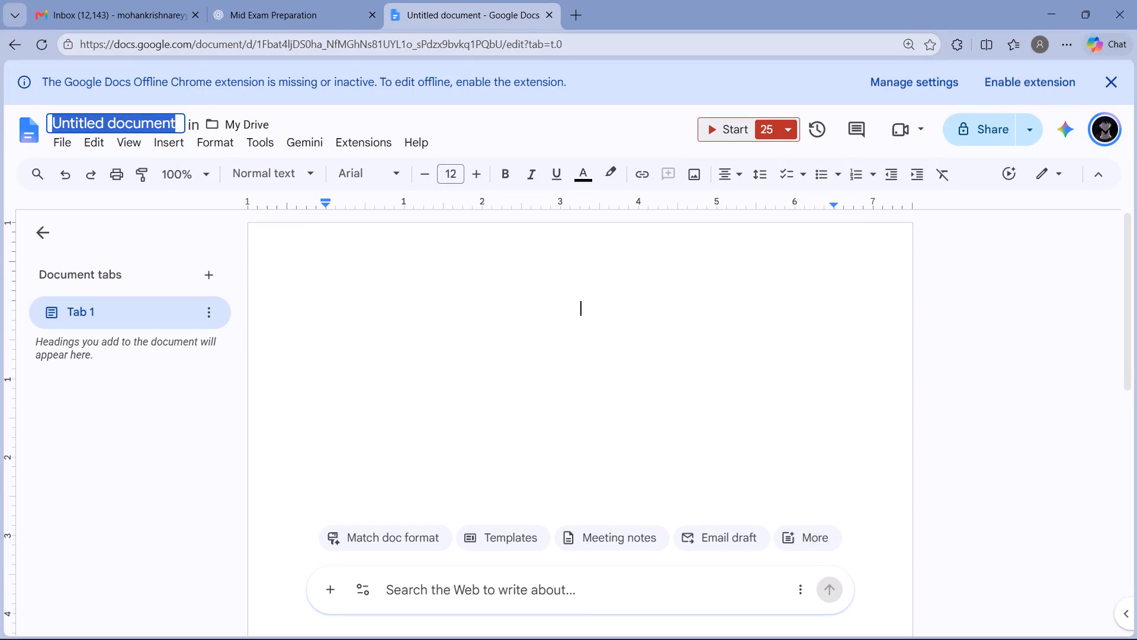
left_click_drag(49, 122, 49, 121)
type("Software engineering")
key("space")
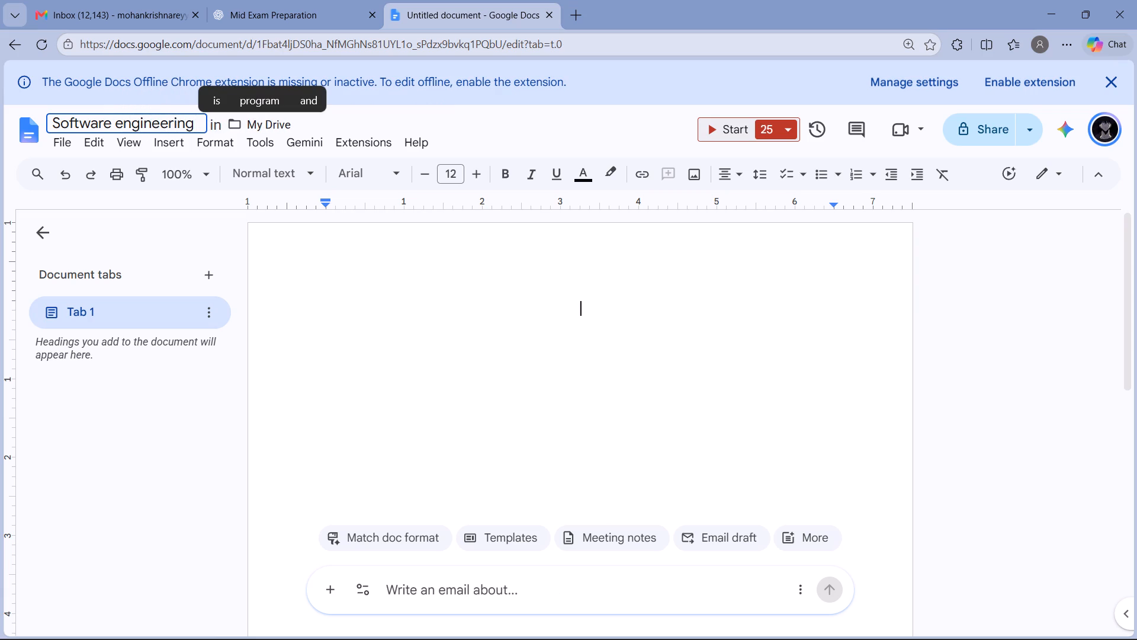
type("doc")
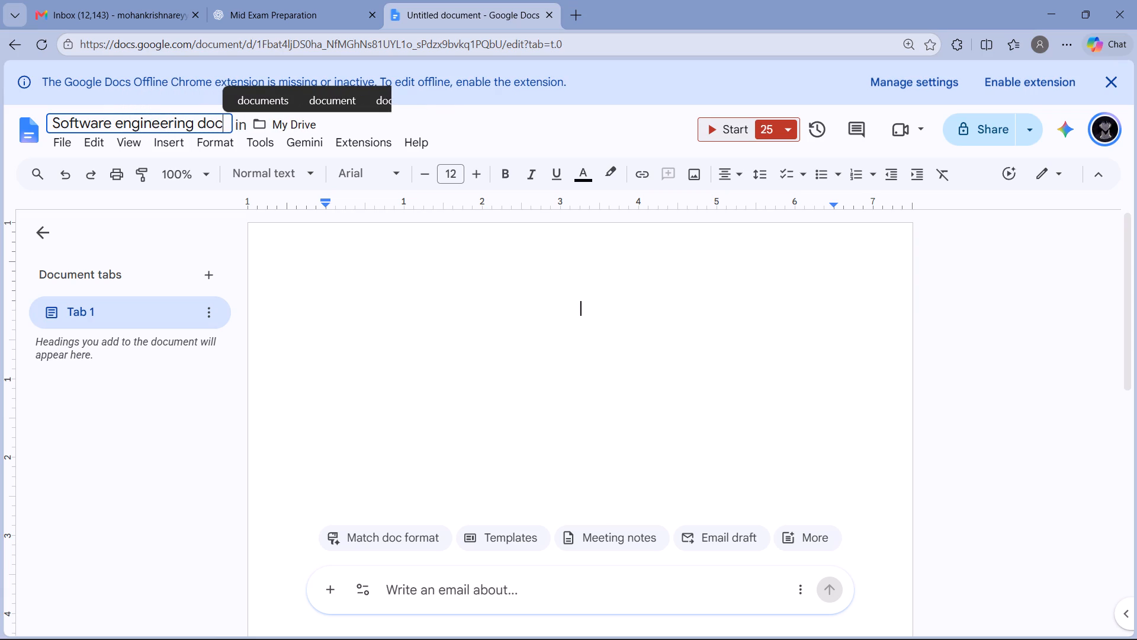
left_click(590, 311)
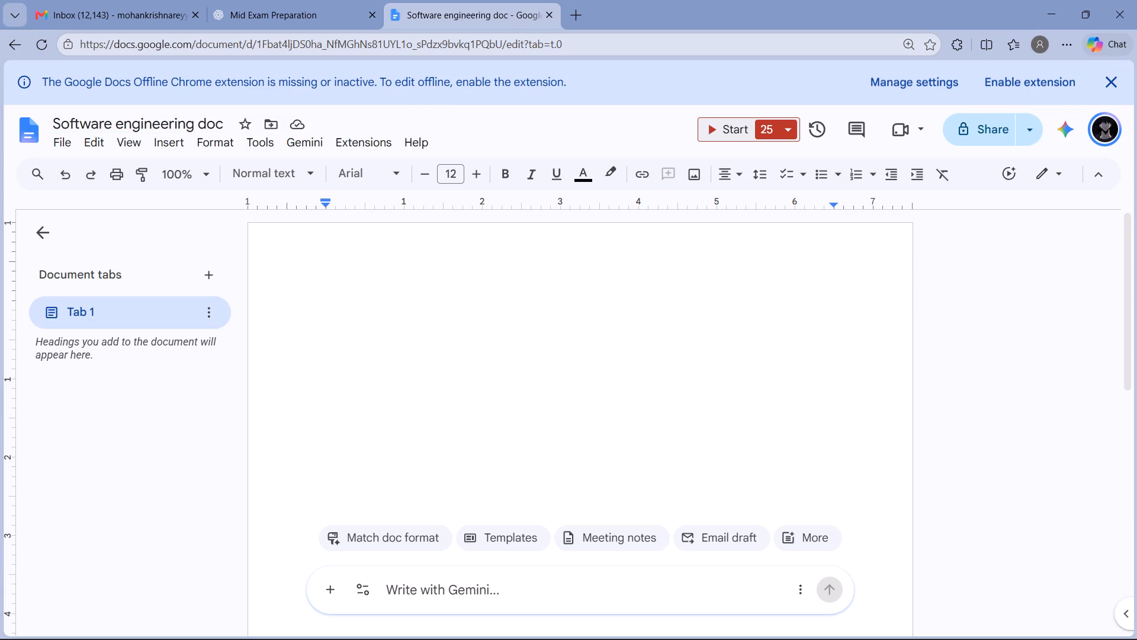
Set the font size to 16 and enter the centred title "Nature of software" on the first line.
triple_click(477, 175)
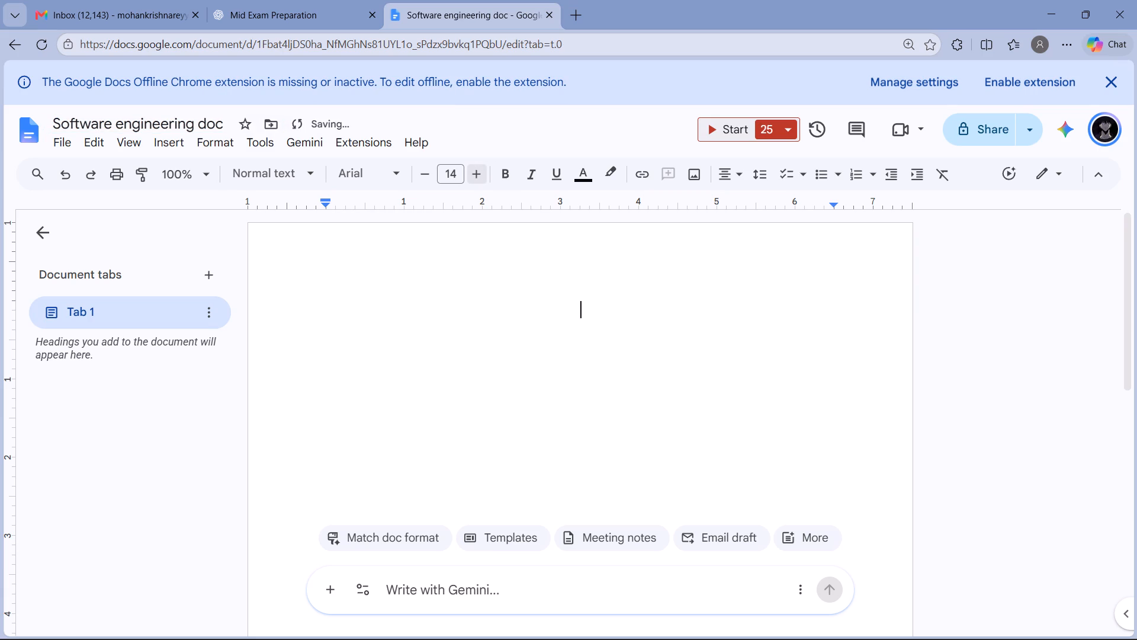
left_click(477, 175)
left_click(602, 313)
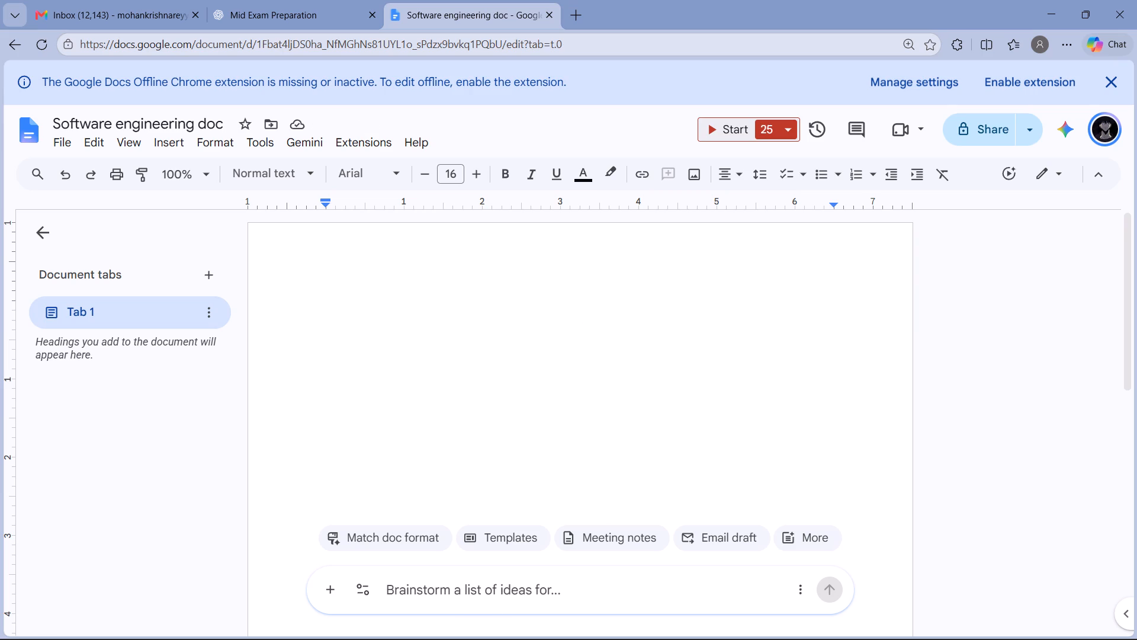
type("Na")
type("tue")
key("BackSpace")
type("re")
key("space")
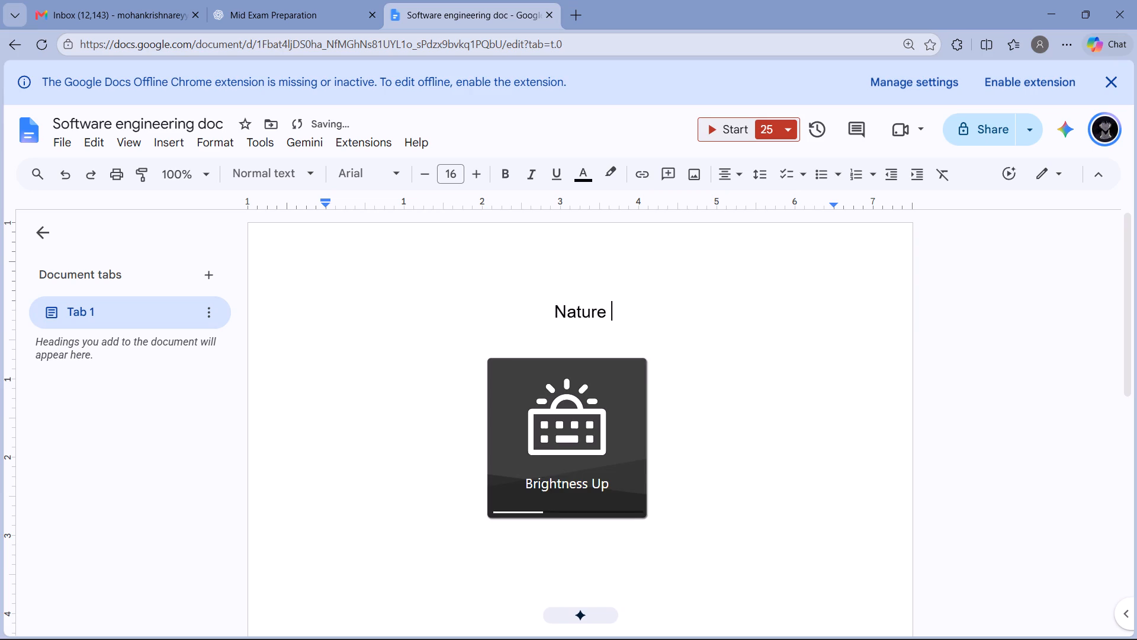
type("of")
key("space")
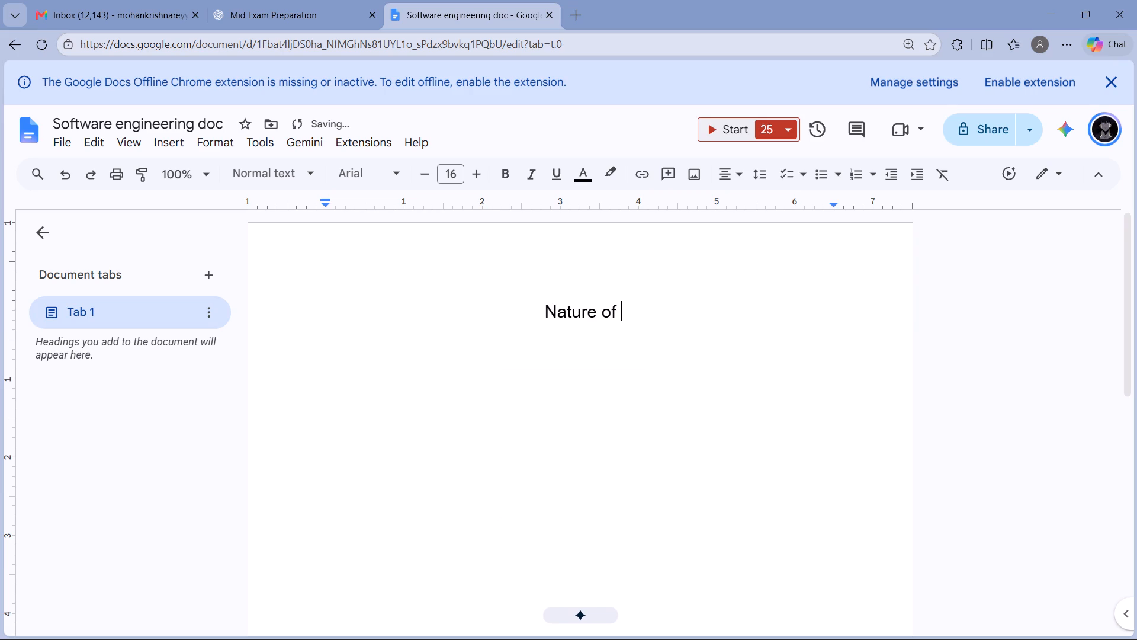
type("software")
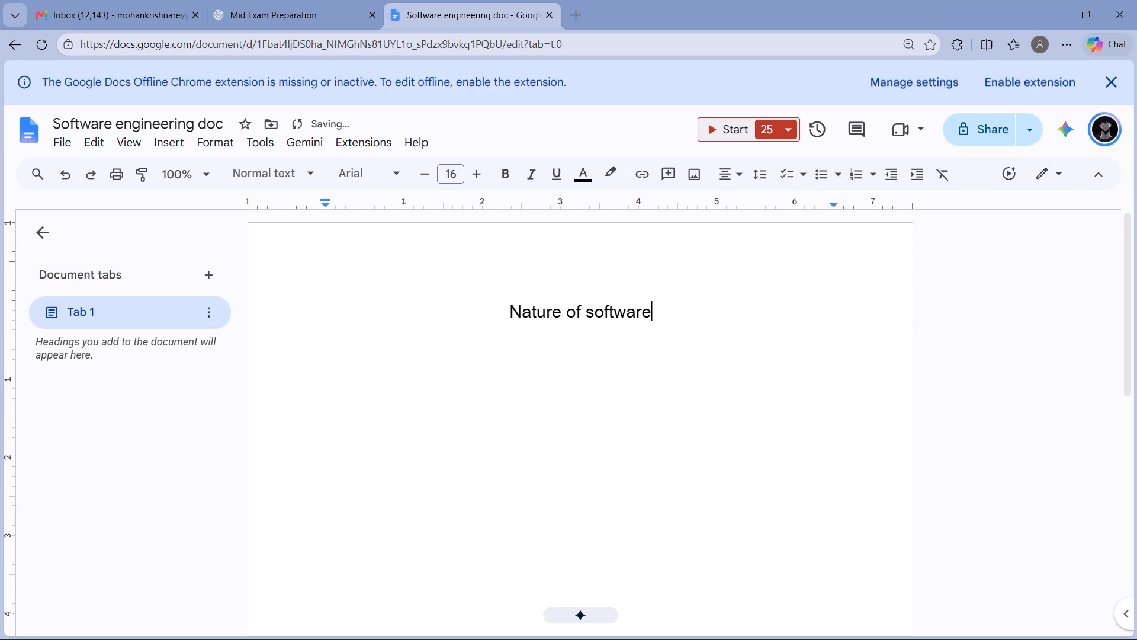
Start a left-aligned paragraph below the title, leaving one blank line between them.
key("Return")
key("Return")
left_click(741, 168)
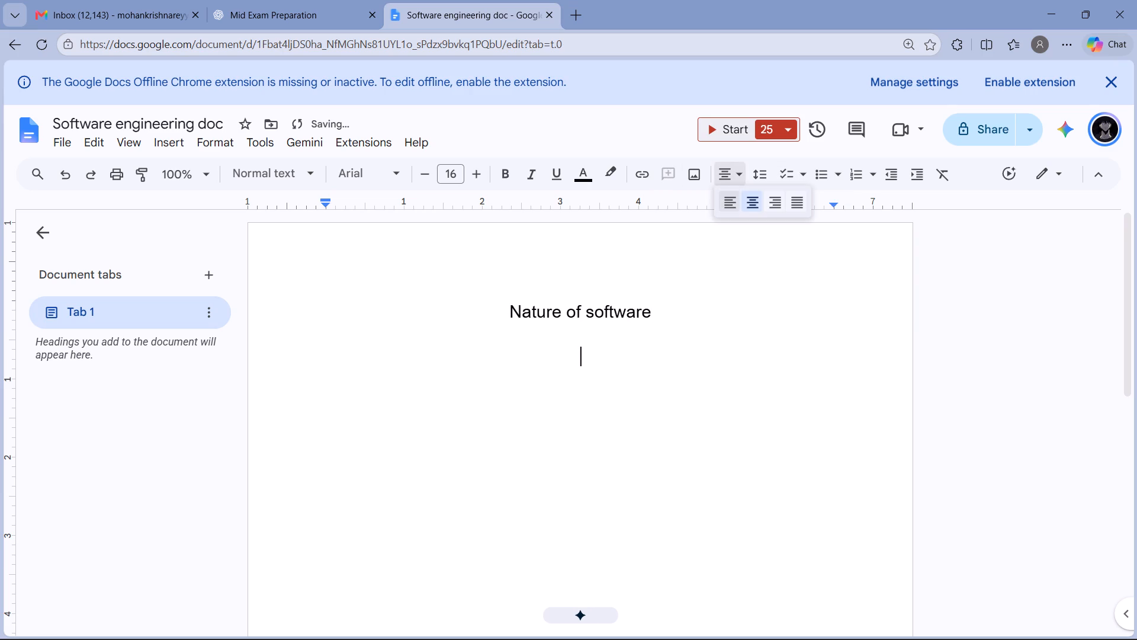
left_click(735, 197)
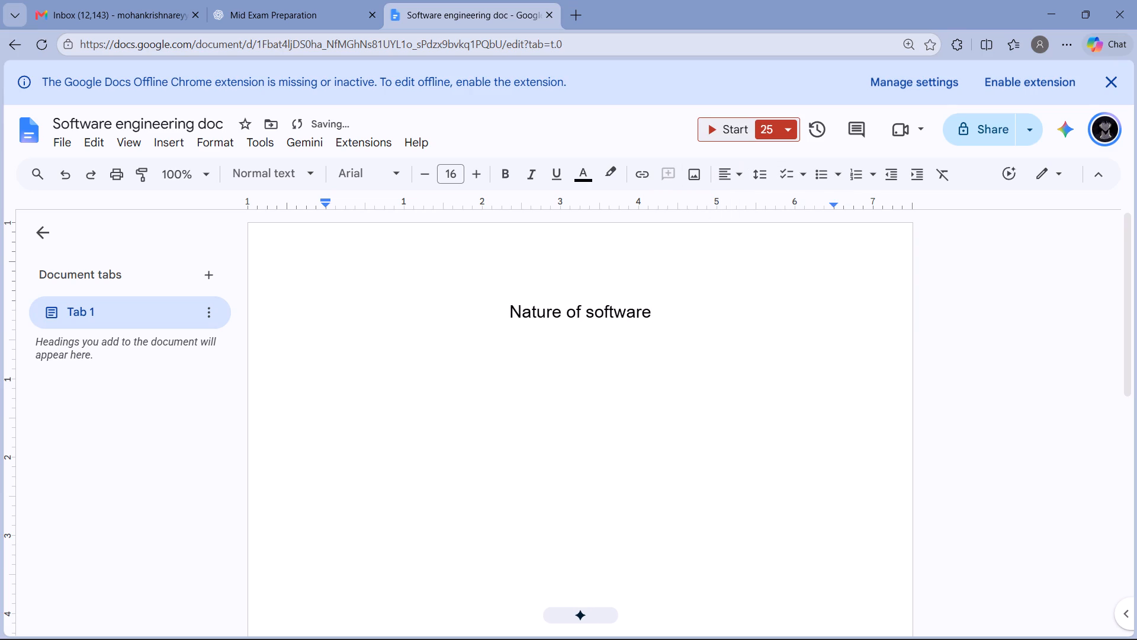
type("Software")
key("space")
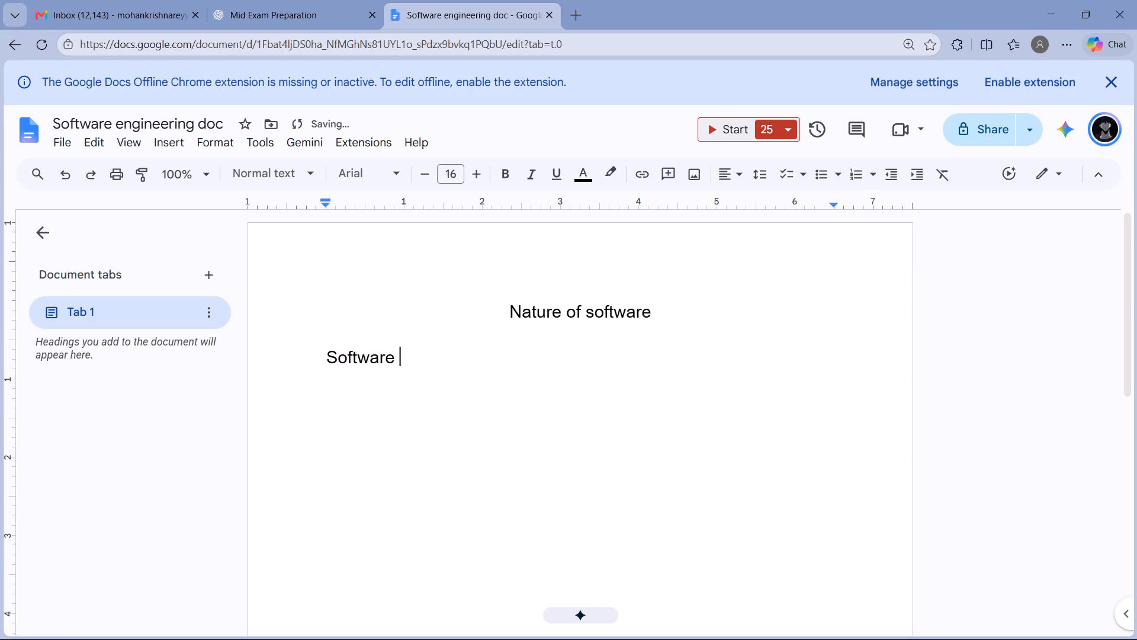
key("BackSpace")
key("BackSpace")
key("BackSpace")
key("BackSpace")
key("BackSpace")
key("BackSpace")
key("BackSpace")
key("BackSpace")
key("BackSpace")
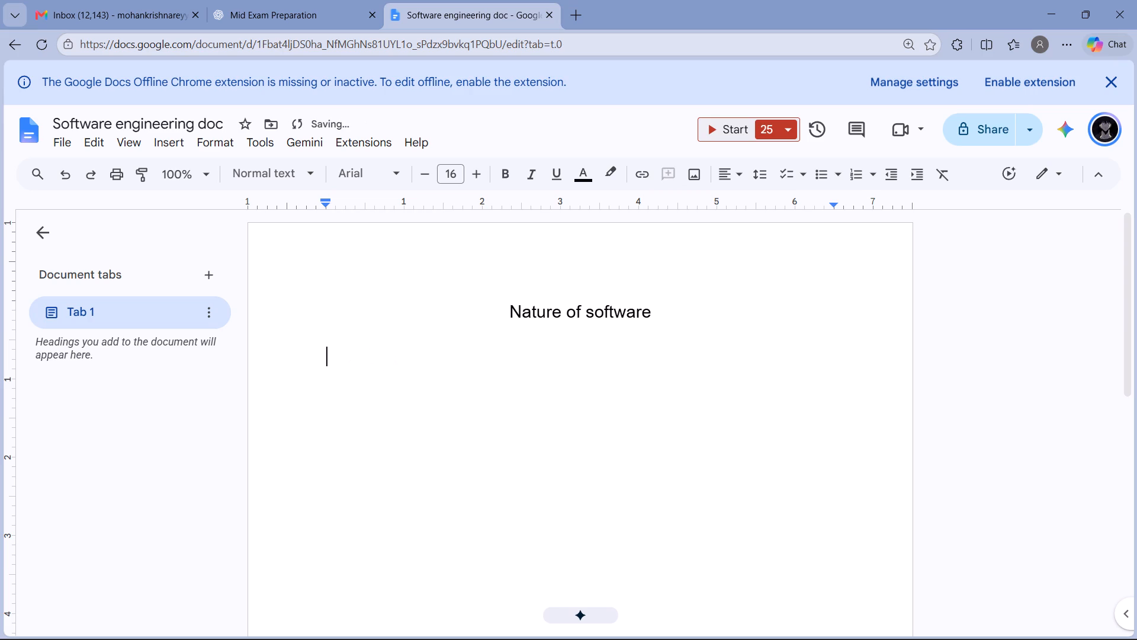
Set the font size to 13 and begin the paragraph under the title with "Software consists of programs,data structures".
double_click(429, 175)
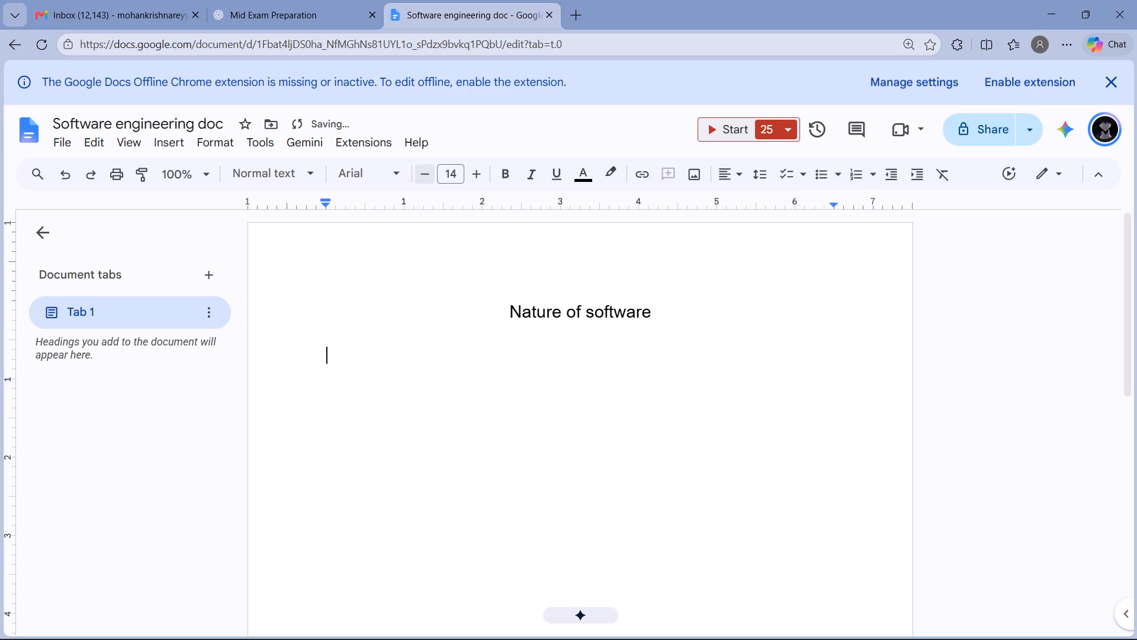
left_click(429, 175)
type("Software")
key("space")
type("consists")
key("space")
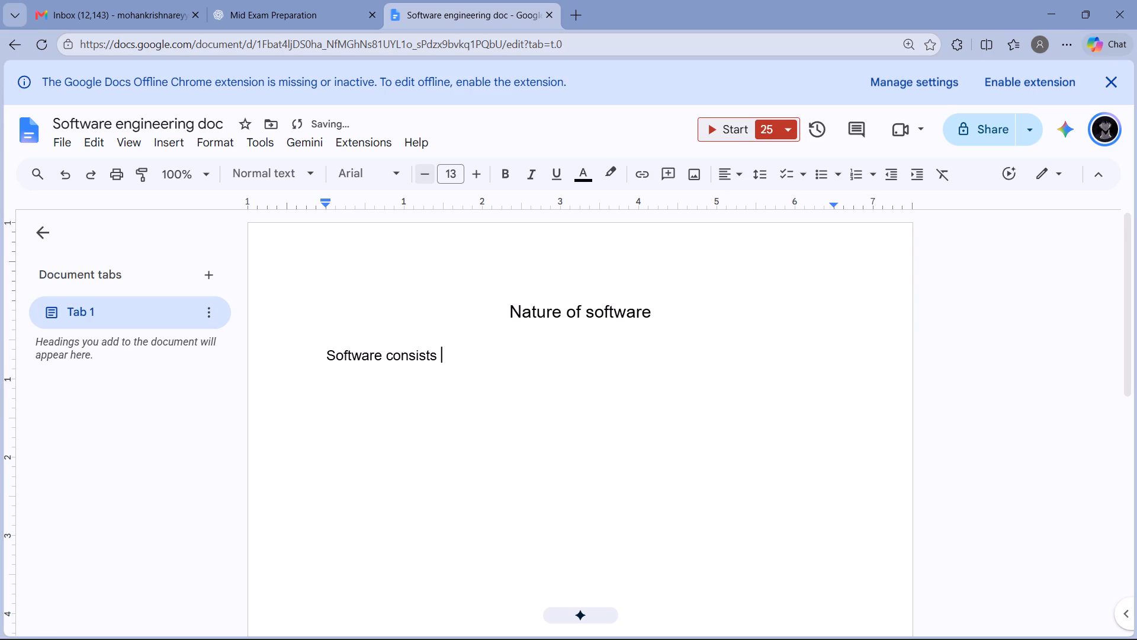
type("of progran")
key("BackSpace")
type("ms,")
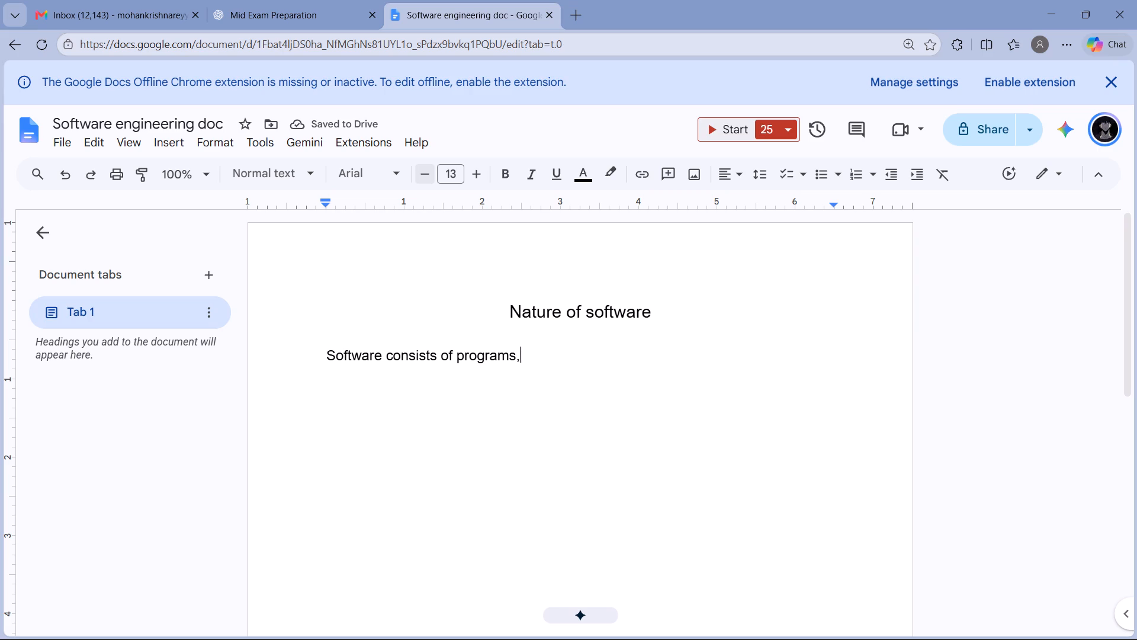
type("data struac")
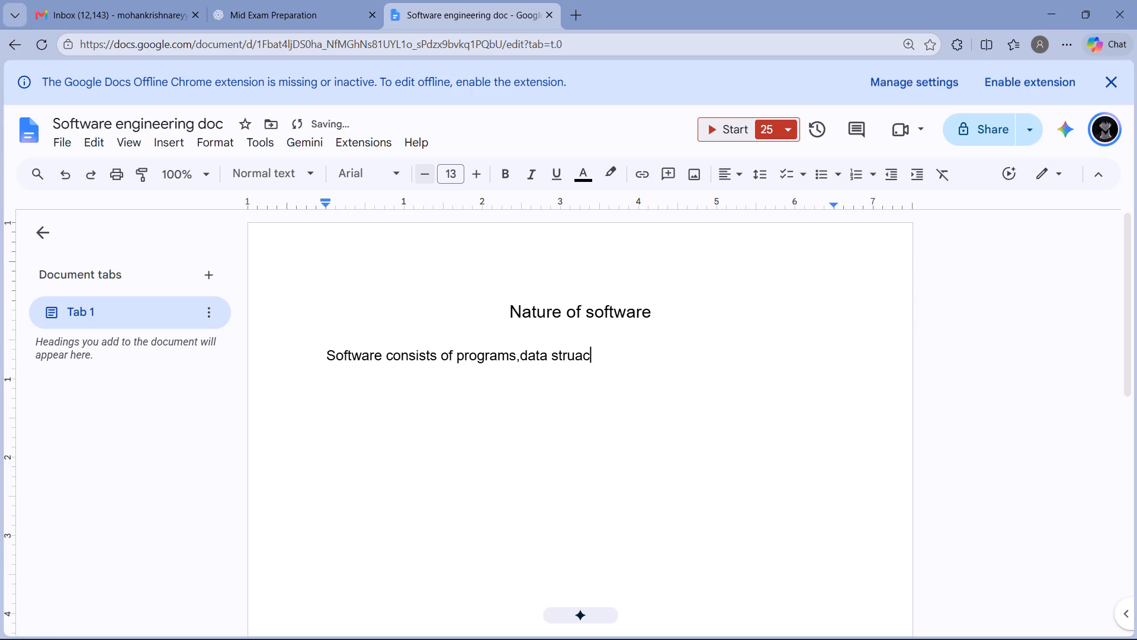
key("BackSpace")
key("BackSpace")
type("ctures")
Continue the paragraph after "data structures" with "and associated documentation that e", stopping at the first letter of "enable".
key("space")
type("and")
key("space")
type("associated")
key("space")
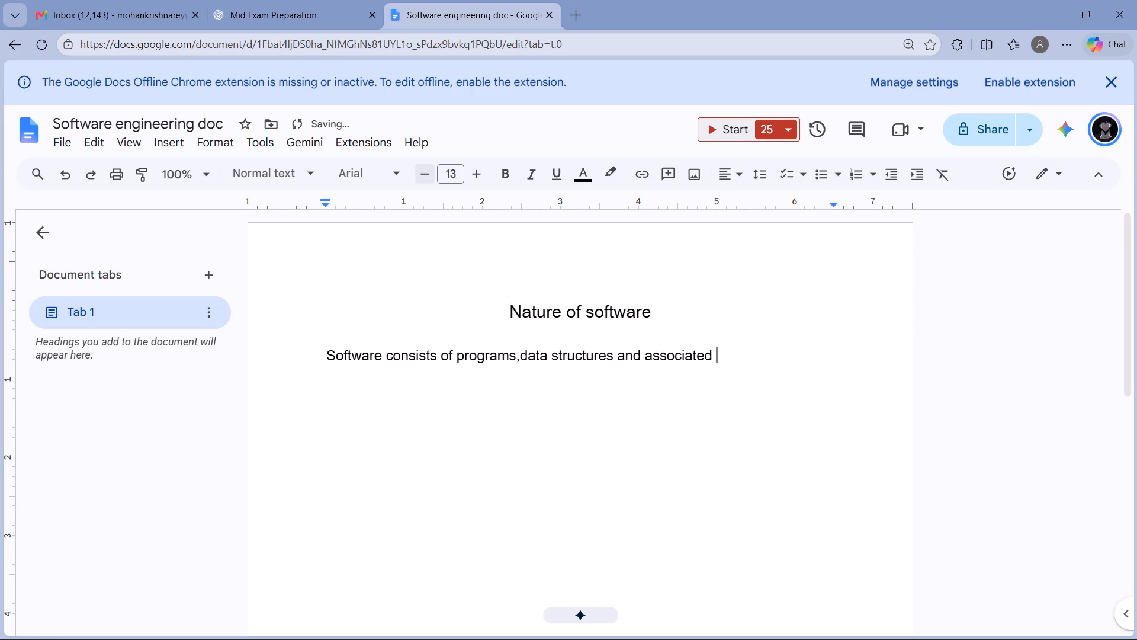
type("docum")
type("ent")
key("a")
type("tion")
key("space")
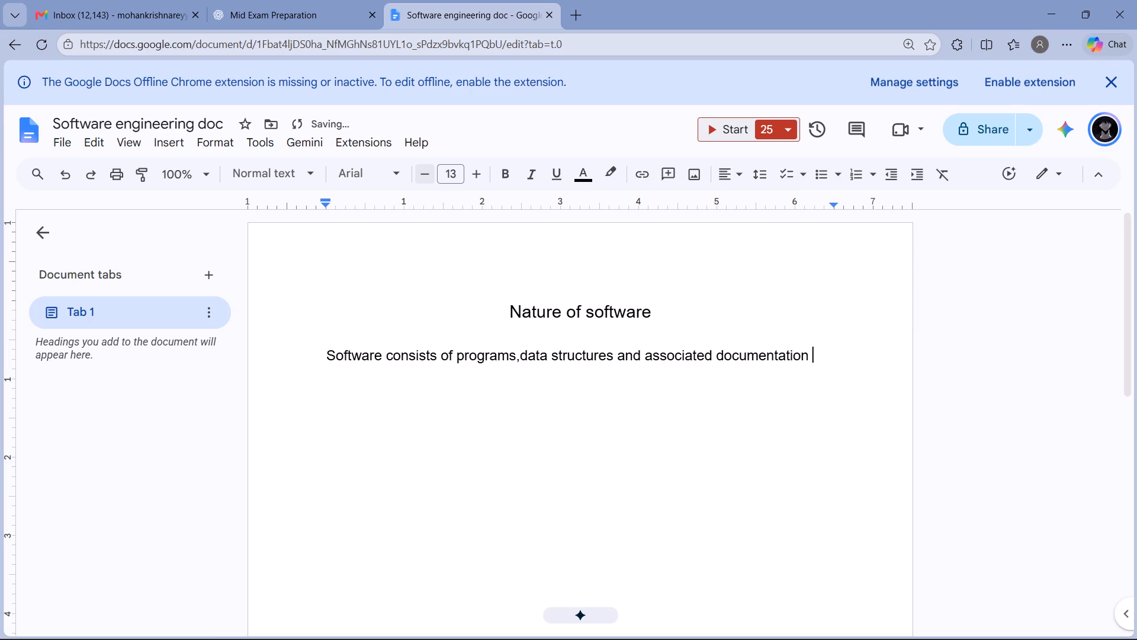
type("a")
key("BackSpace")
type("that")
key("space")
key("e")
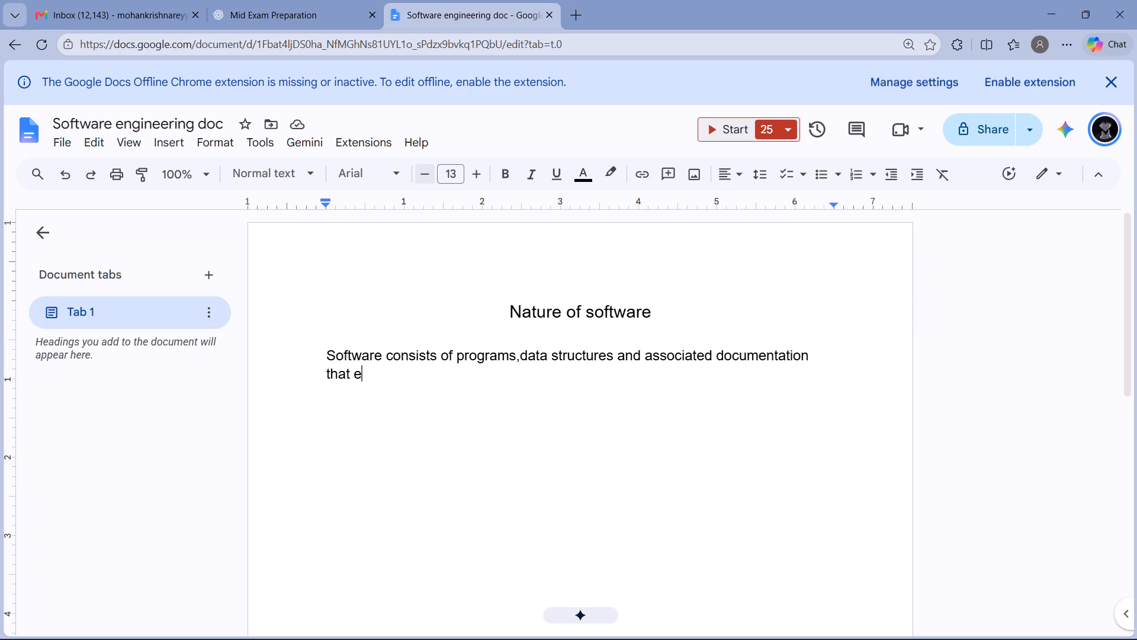
Lower the computer's display brightness to near the low end of its range in the system quick settings.
left_click(1033, 617)
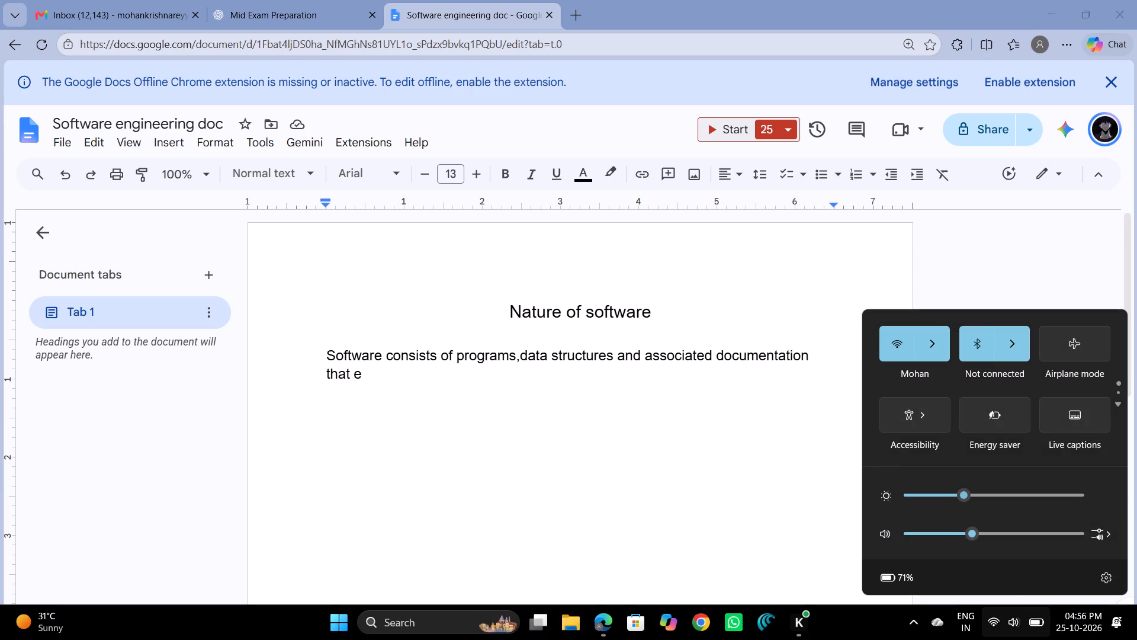
left_click(927, 491)
left_click(1034, 610)
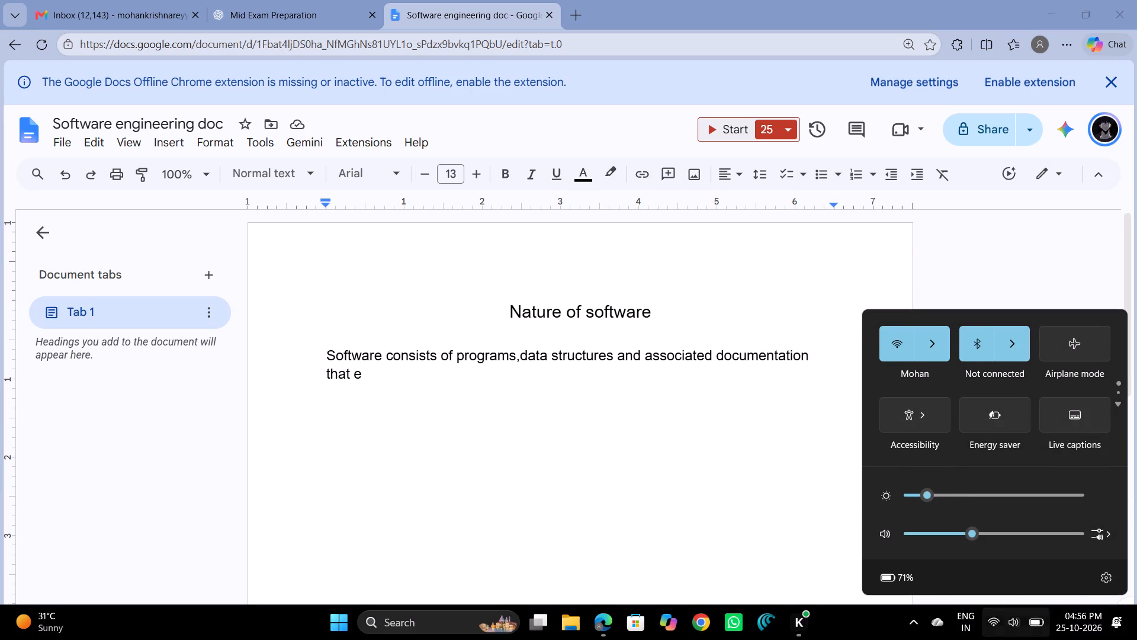
Complete the word "enable", finish the paragraph with "a computer to perform specific tasks", and start a new paragraph after one blank line.
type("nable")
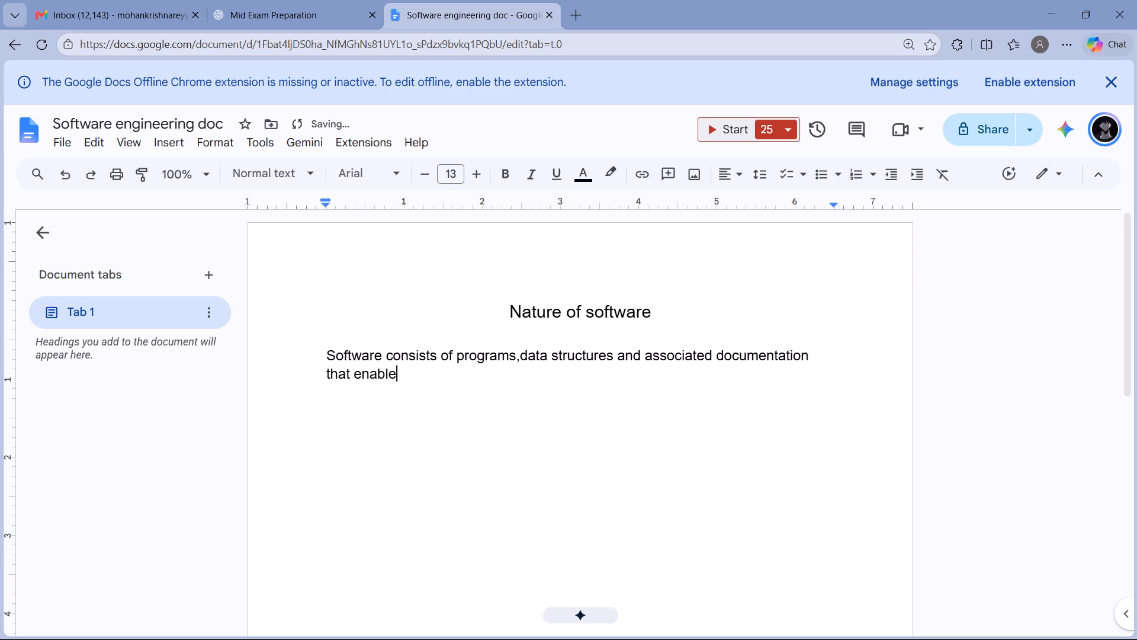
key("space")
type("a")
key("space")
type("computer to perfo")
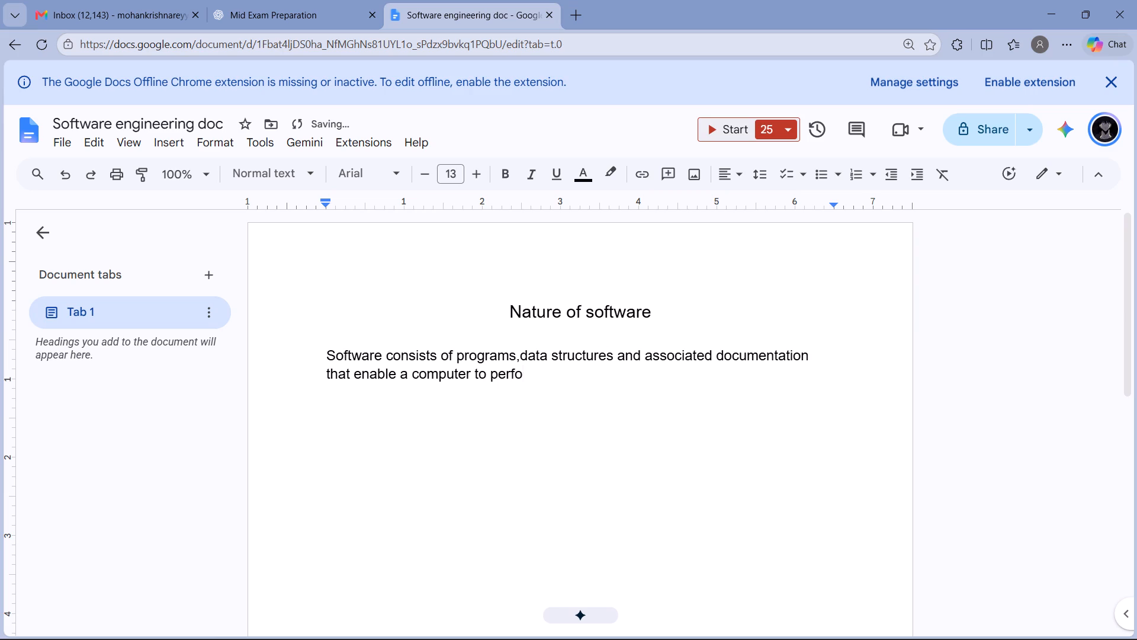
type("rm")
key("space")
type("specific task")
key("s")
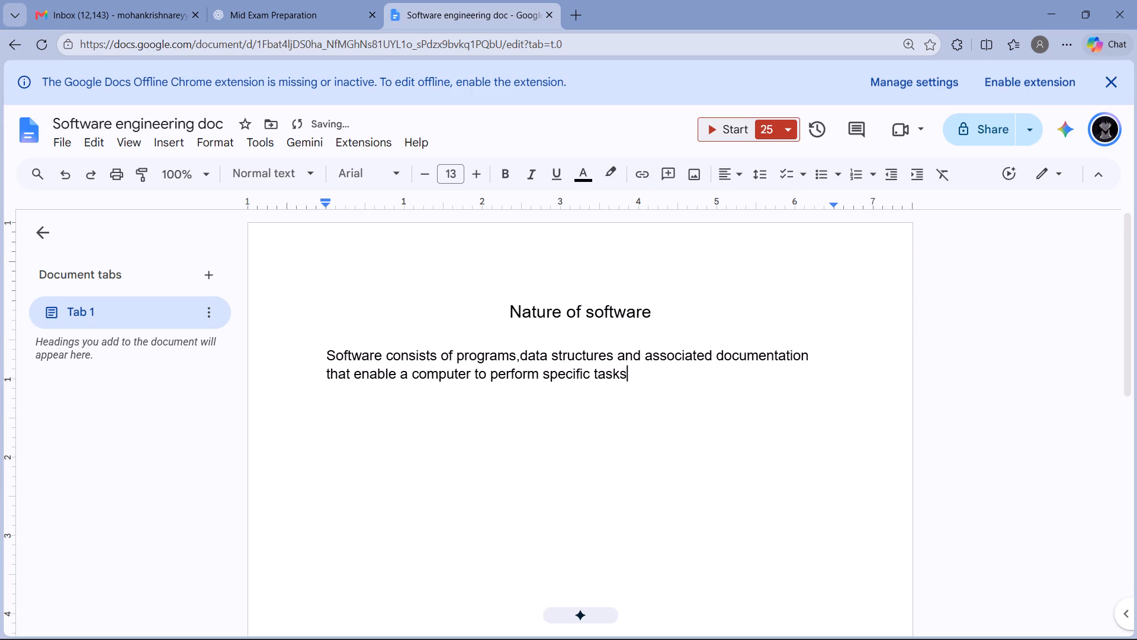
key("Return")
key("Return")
Enter the subheading "Characteristics of software" below the introductory paragraph.
type("Cha")
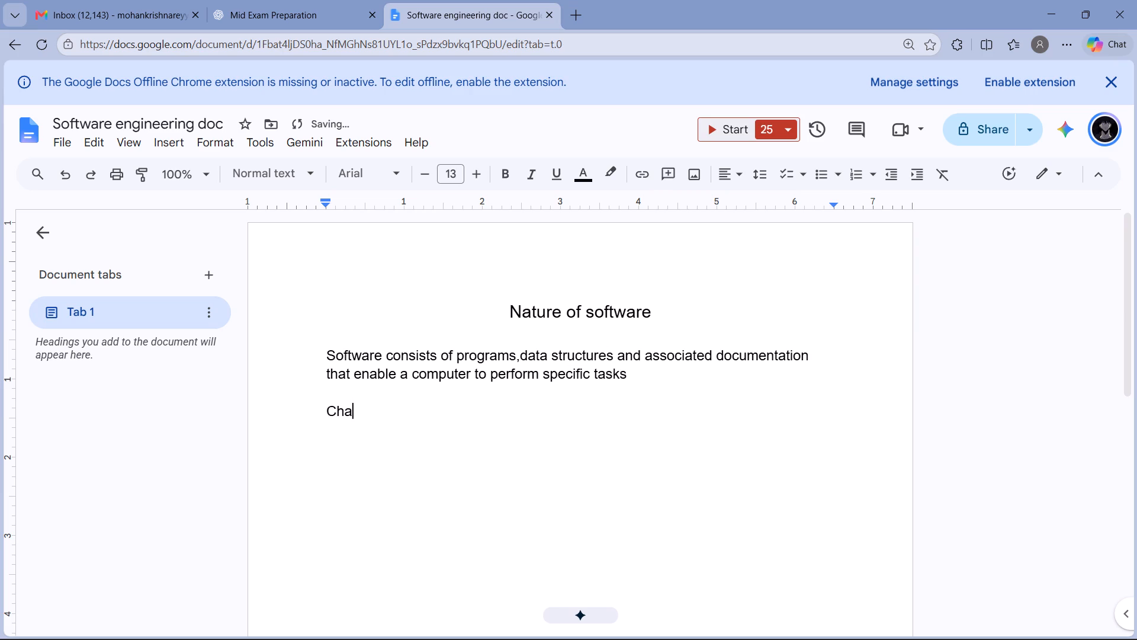
type("ract")
type("eristics")
key("space")
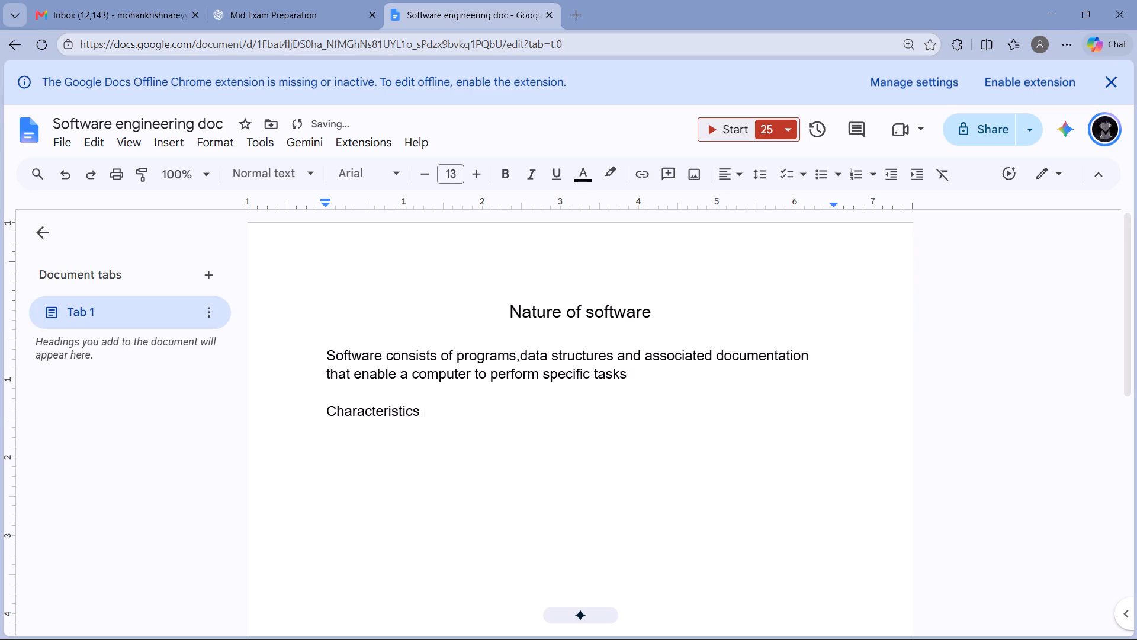
type("od")
key("BackSpace")
type("f")
key("space")
type("software")
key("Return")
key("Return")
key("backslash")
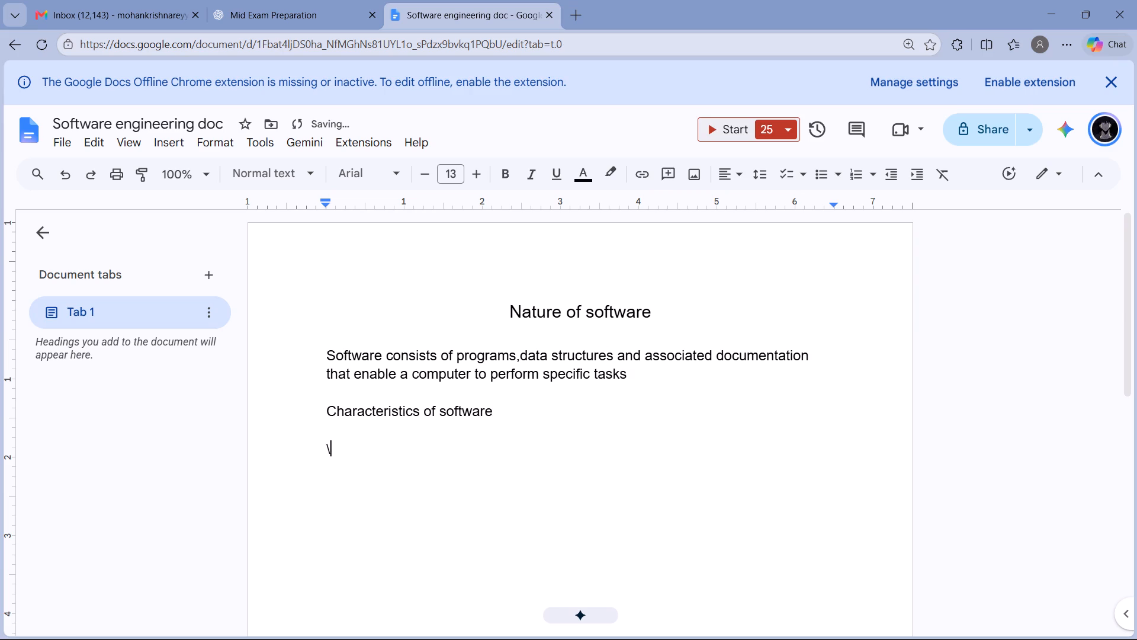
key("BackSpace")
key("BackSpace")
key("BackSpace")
Underline the "Characteristics of software" subheading and add a colon at its end.
left_click_drag(494, 417, 323, 414)
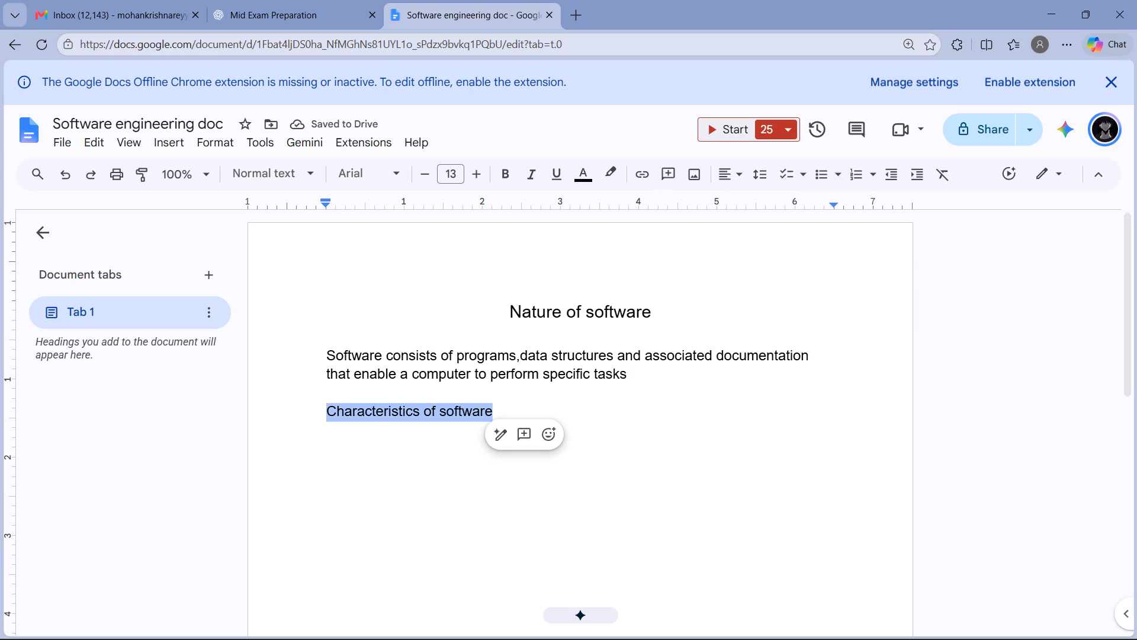
left_click(550, 177)
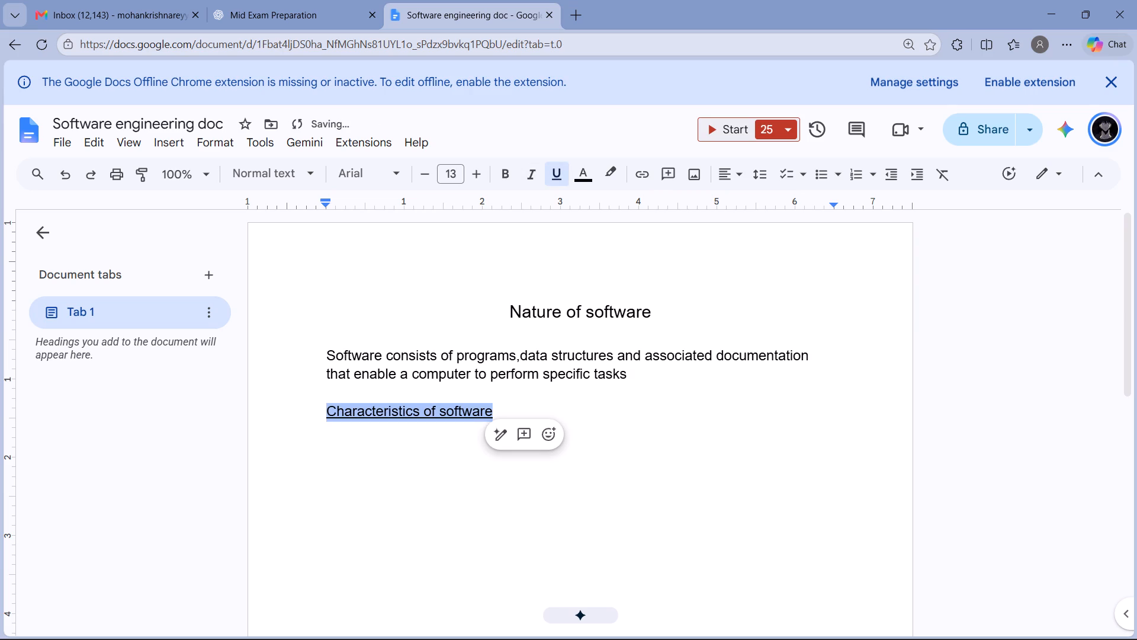
left_click(356, 434)
left_click(507, 419)
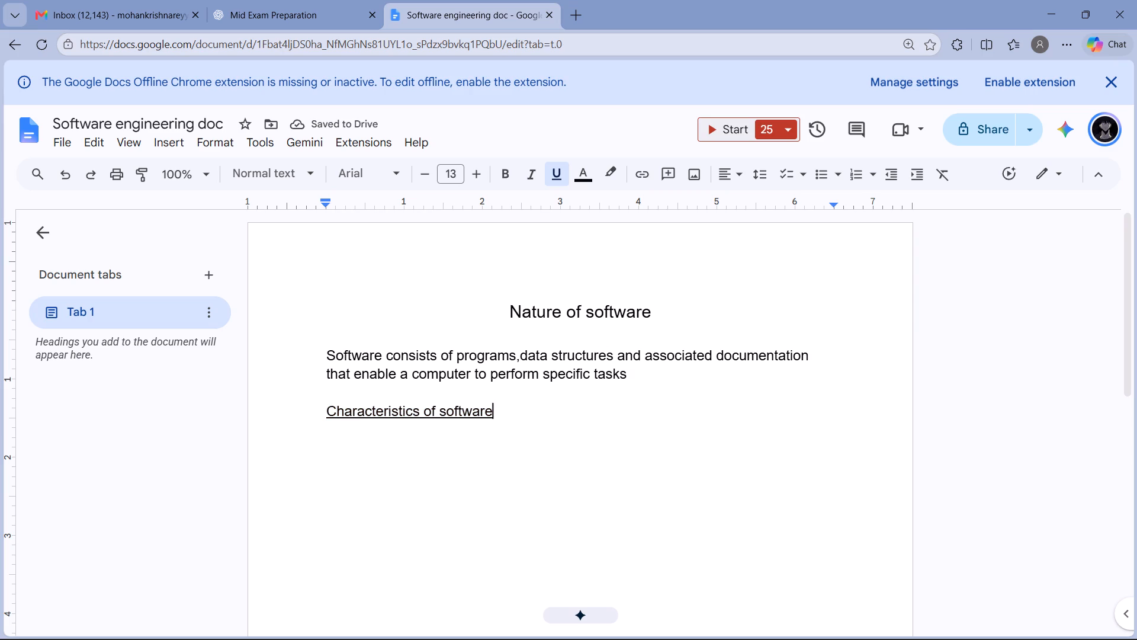
key("shift+colon")
Leave a blank line under the "Characteristics of software:" subheading and begin the first list item with "1.Software is".
key("Return")
key("Return")
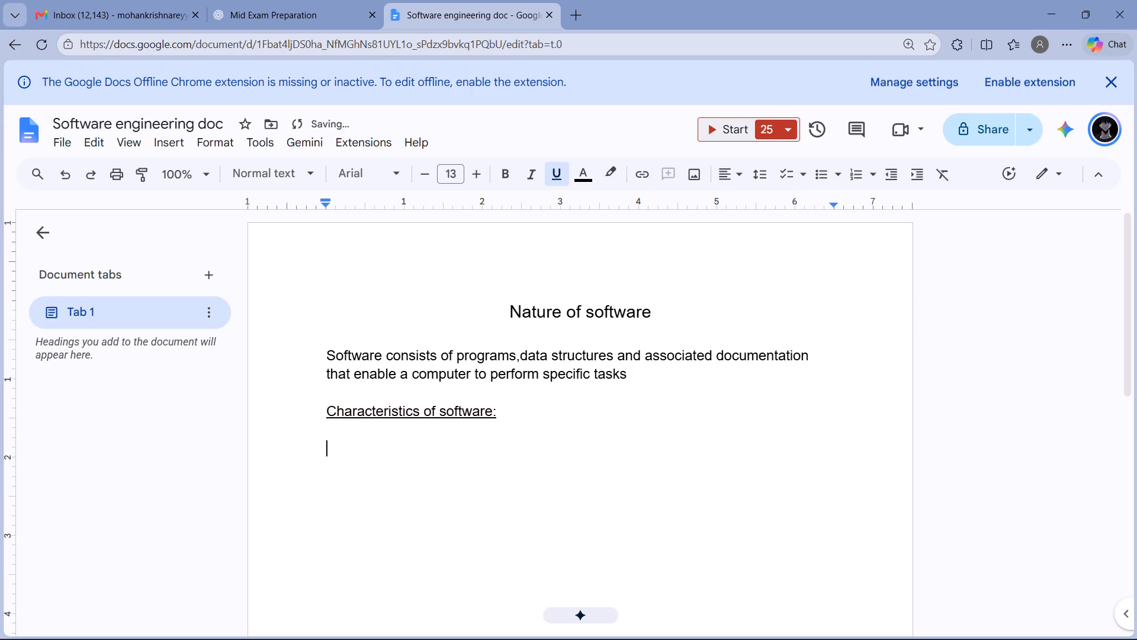
type("1.Sostere")
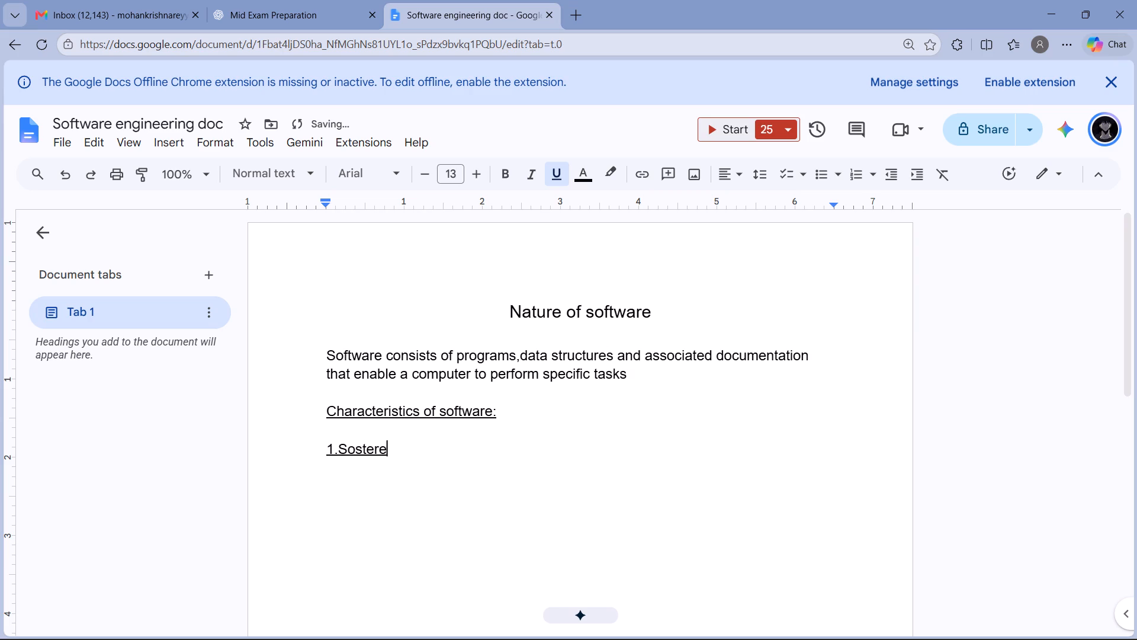
key("space")
key("BackSpace")
key("BackSpace")
key("BackSpace")
key("BackSpace")
key("BackSpace")
key("BackSpace")
type("ft")
type("ware is")
key("space")
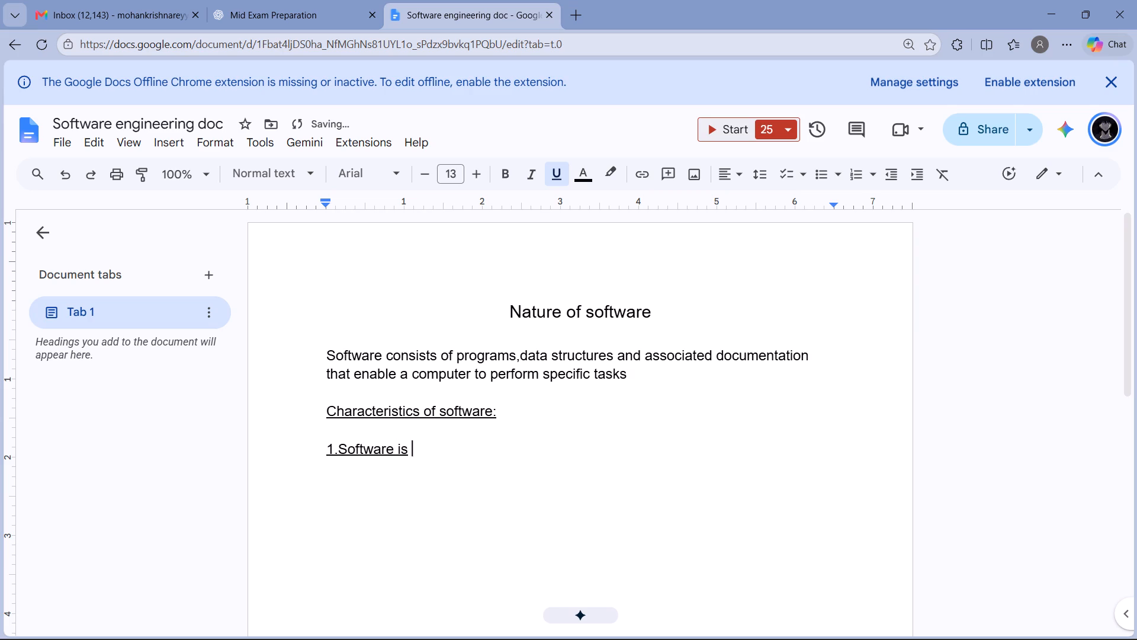
Remove the underline from "1.Software is" so the list text is plain.
left_click(562, 183)
left_click_drag(412, 450, 308, 449)
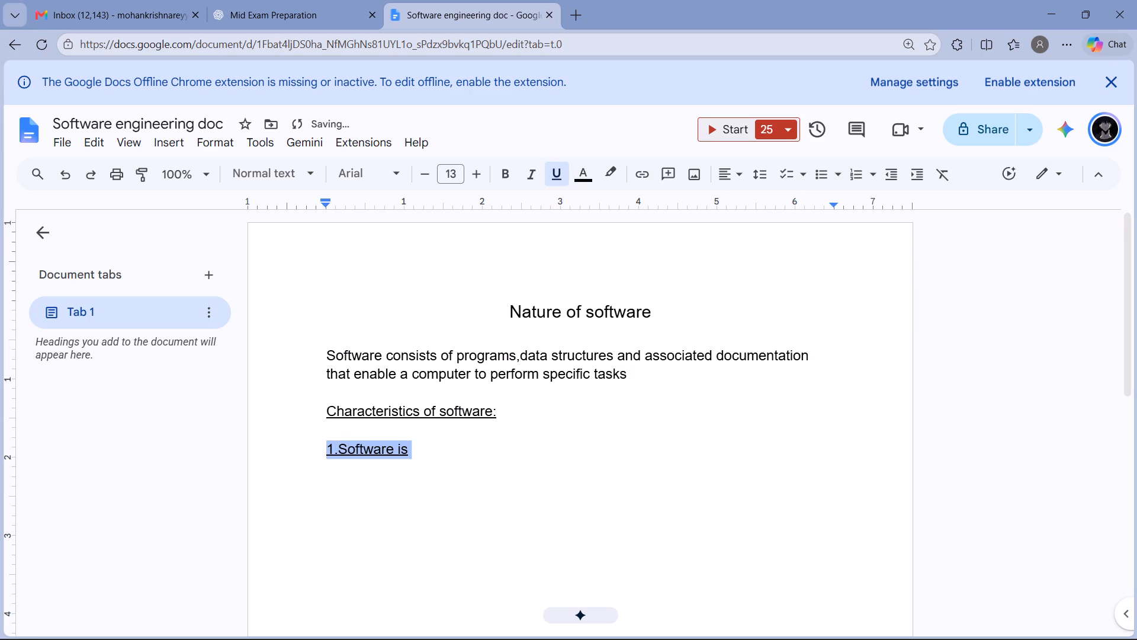
left_click(555, 172)
left_click(416, 446)
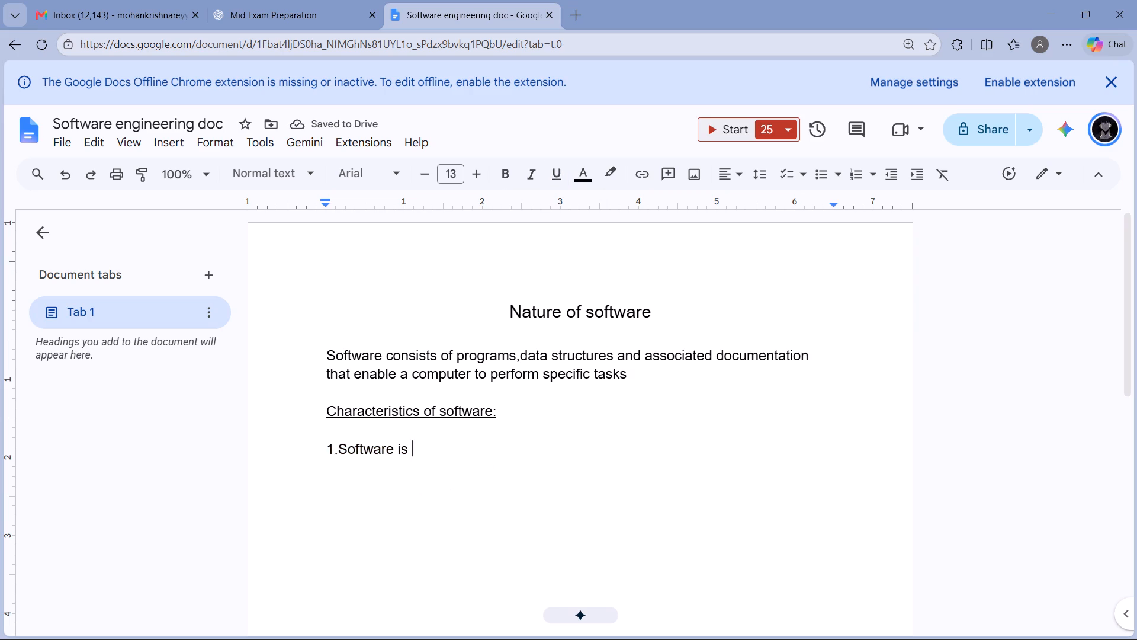
Complete the first list item with "developed not manufactured".
type("developed not man")
key("u")
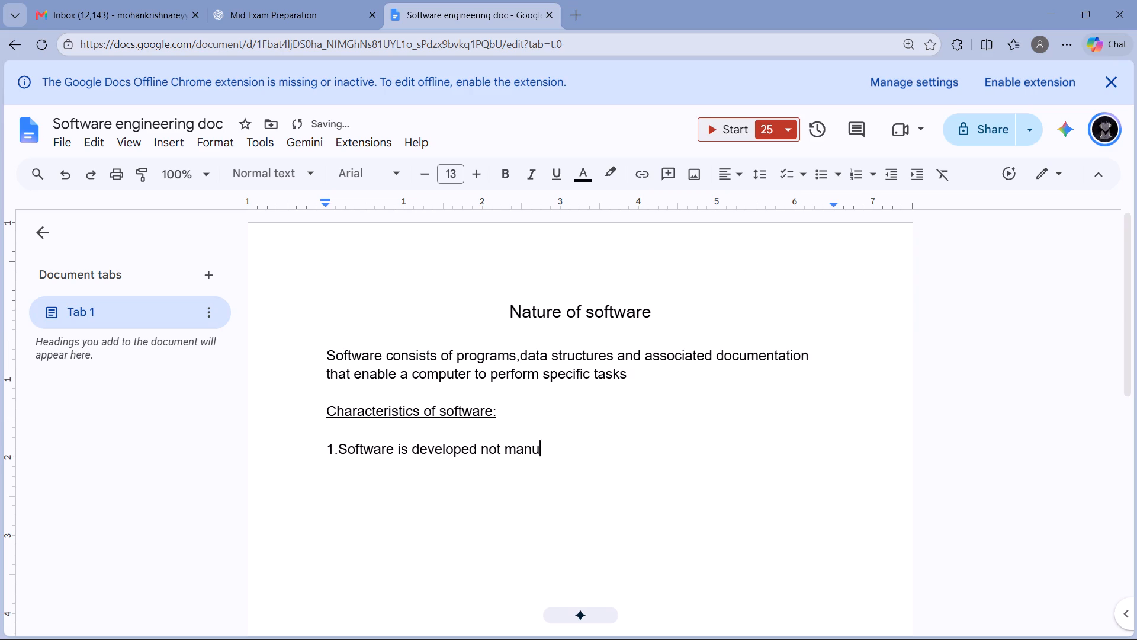
type("fa")
type("ctured")
Add the second list item, "2.Software does not physically wear out".
key("Return")
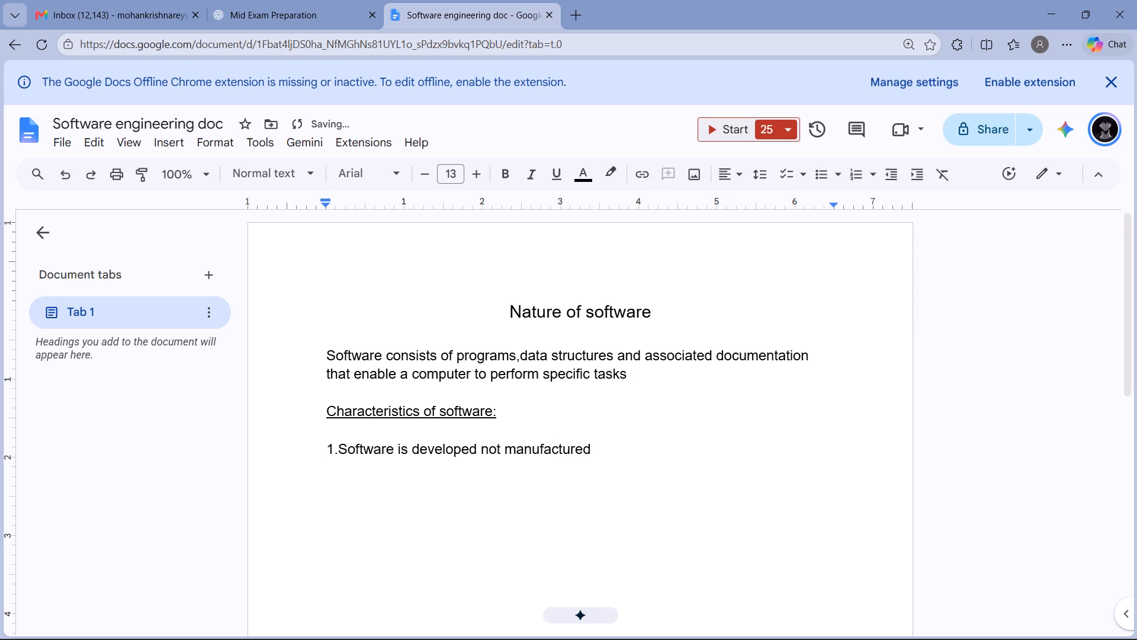
type("2.")
type("Software is")
key("space")
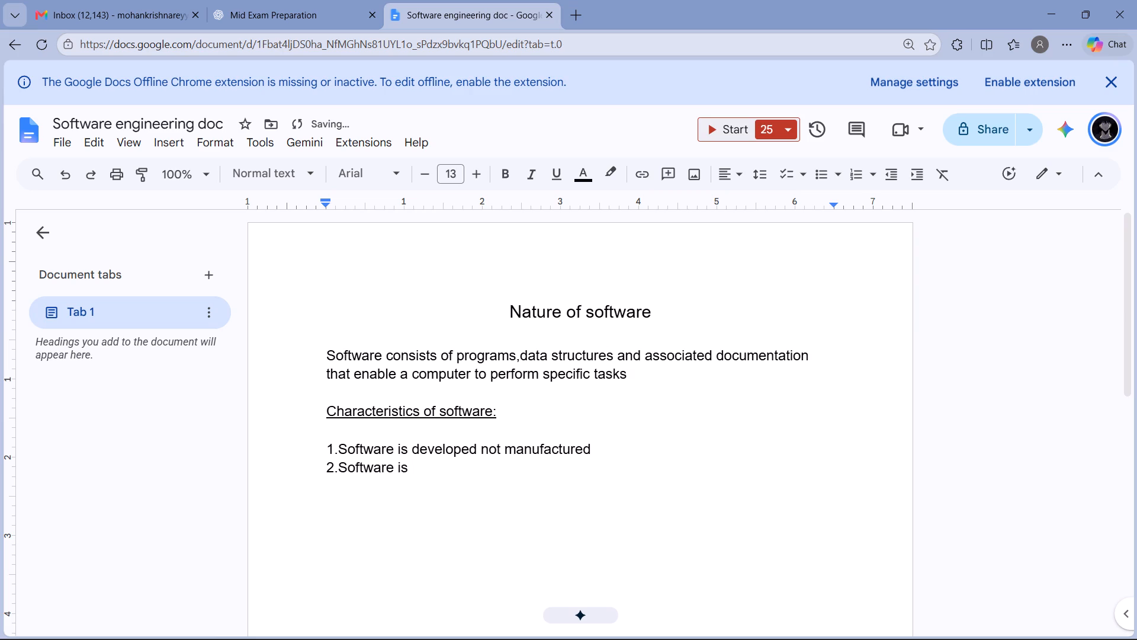
key("BackSpace")
key("BackSpace")
key("BackSpace")
type("does not phy")
type("sically")
key("space")
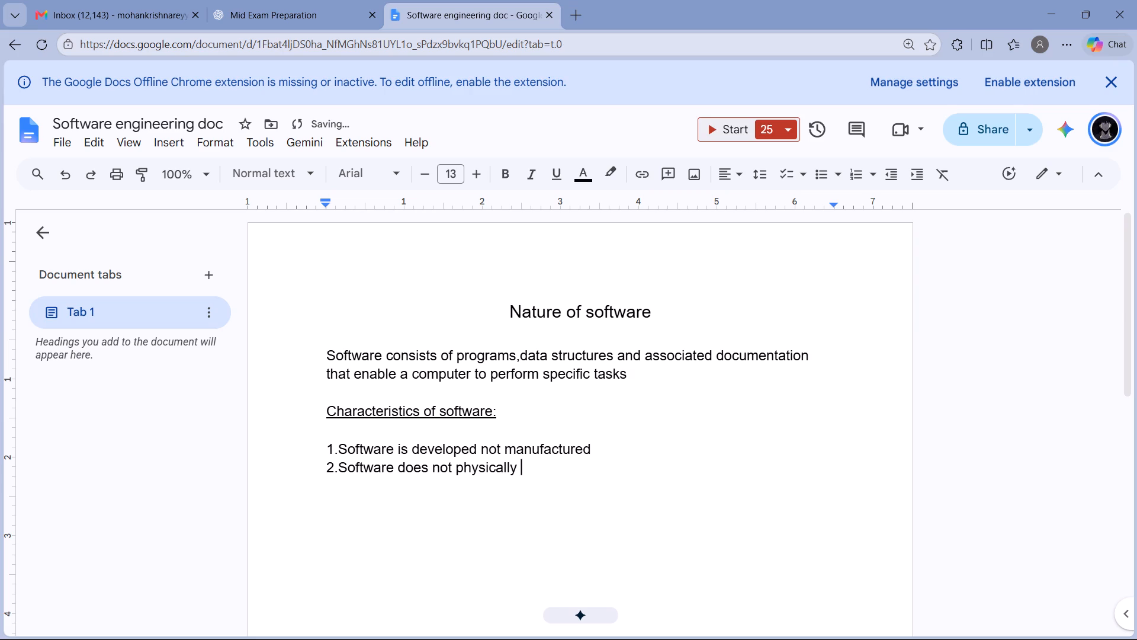
type("wear out")
Add the third list item, "3.Software is complex".
key("Return")
type("3.")
type("Sos")
key("BackSpace")
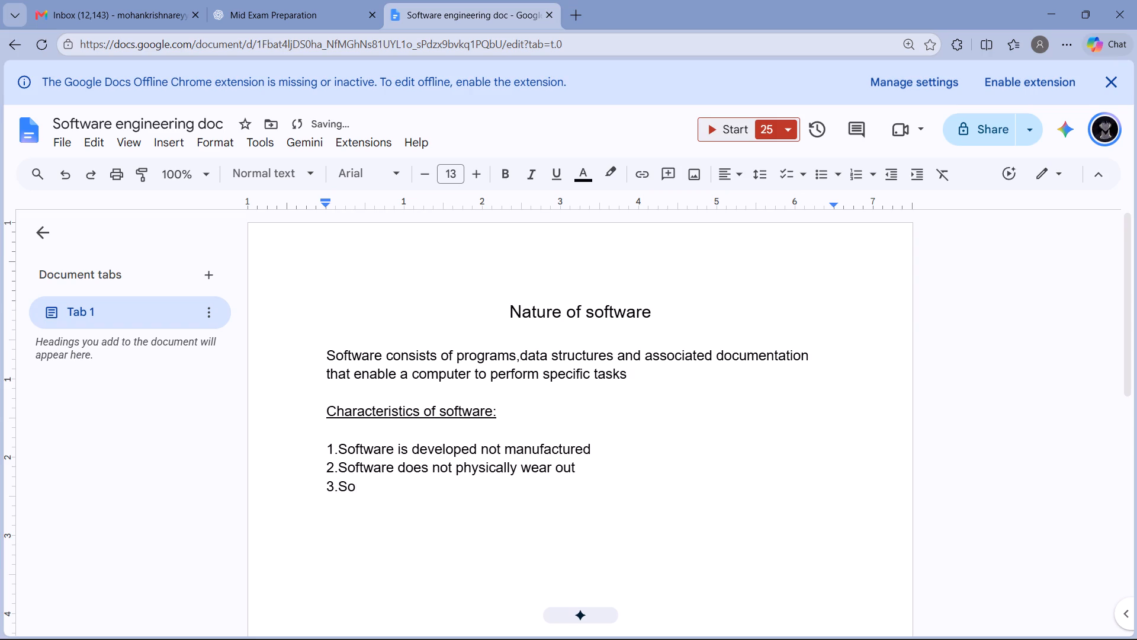
type("ftware is complex")
Add the fourth list item, "4.Software continually evolves".
key("Return")
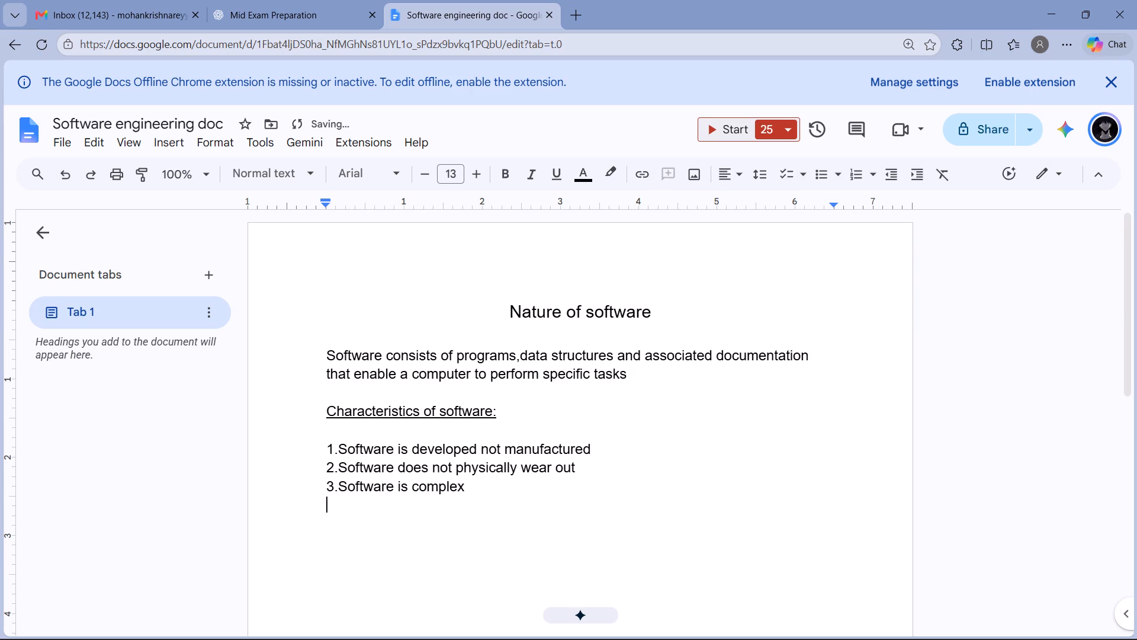
type("4.")
type("Software")
key("space")
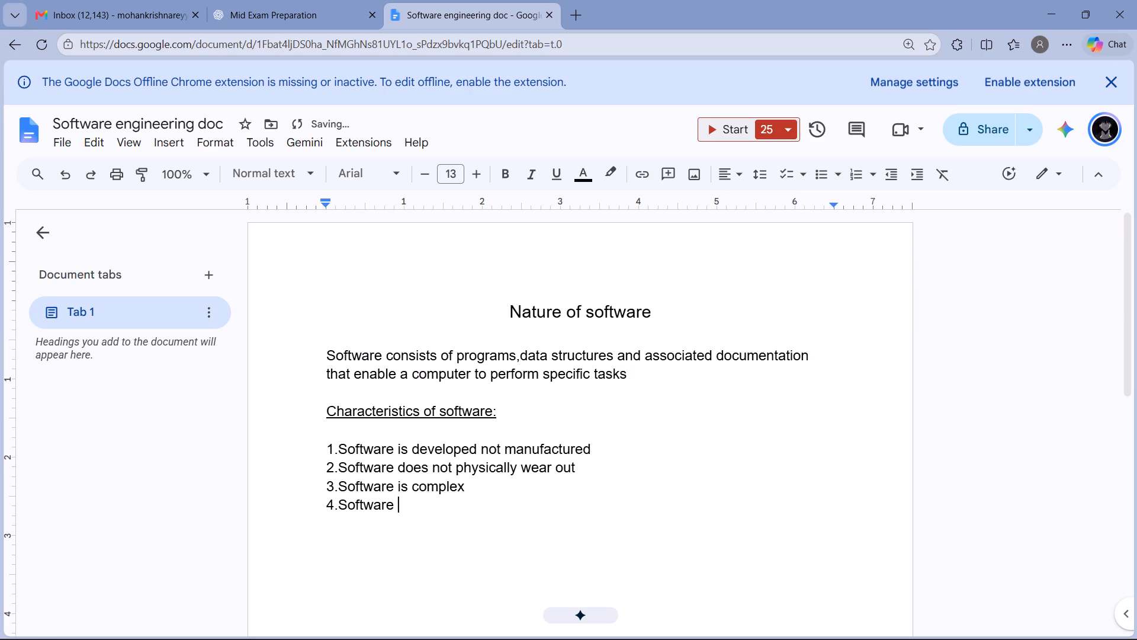
type("continu")
type("ally")
key("space")
type("evolves")
key("space")
Add the fifth list item, "5.Software is often custom-built".
key("Return")
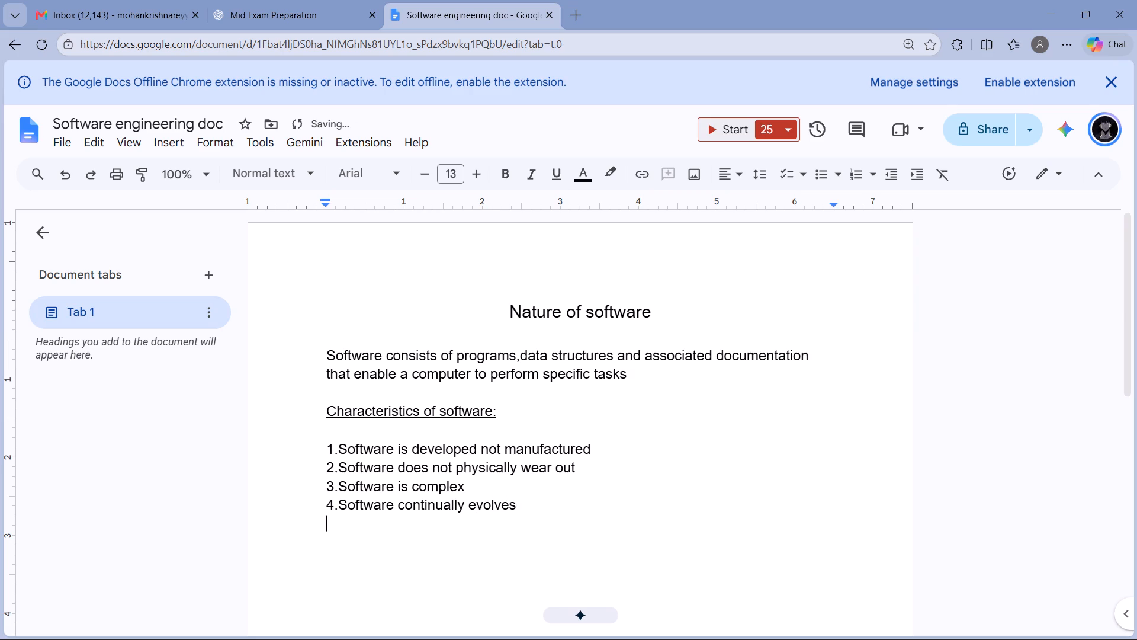
key("5")
key("period")
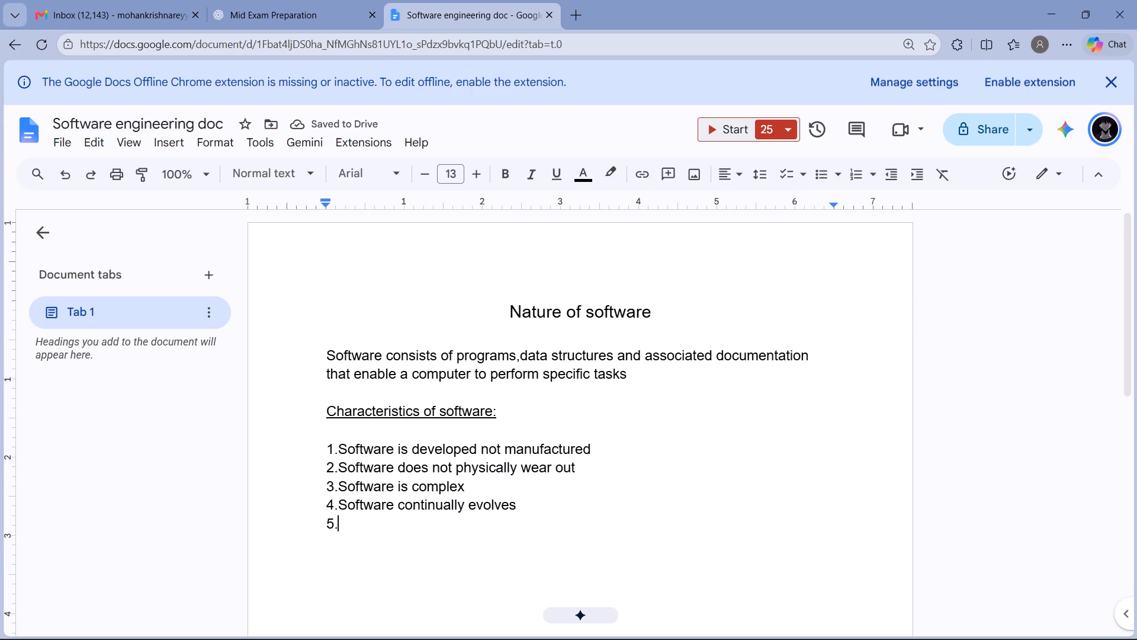
type("Software")
key("space")
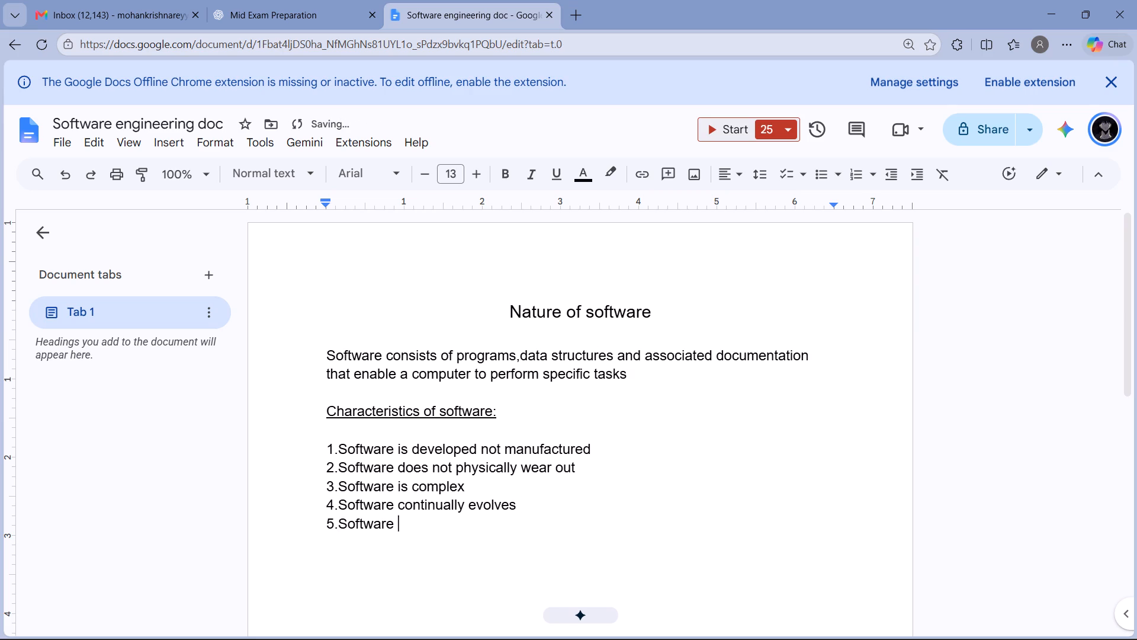
type("cont")
key("BackSpace")
key("BackSpace")
key("BackSpace")
key("BackSpace")
type("is")
key("space")
type("often")
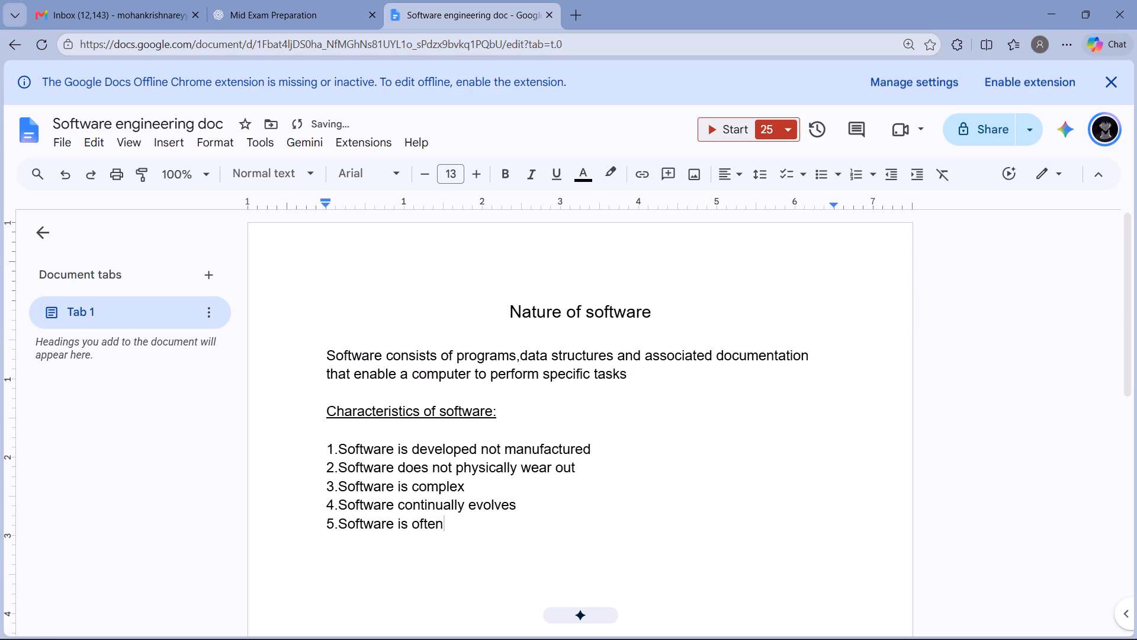
key("space")
type("cuasr")
key("BackSpace")
key("BackSpace")
key("BackSpace")
type("stom")
type("-built")
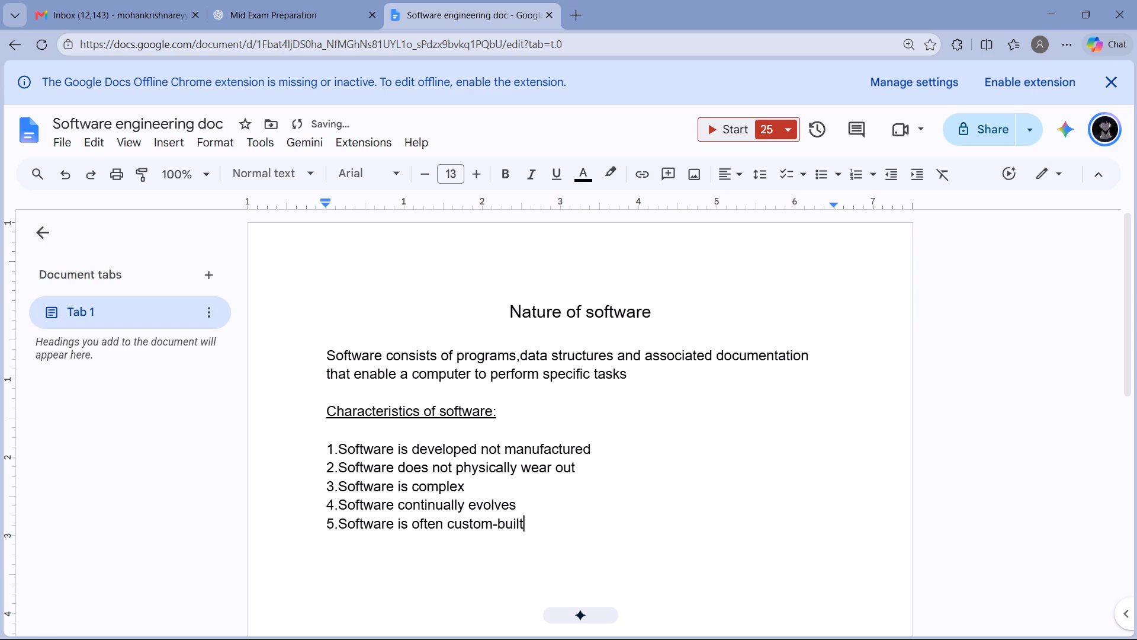
Start a new line after a blank line below the list, with underlining on and the text colour set to blue.
key("Return")
key("Return")
left_click(552, 180)
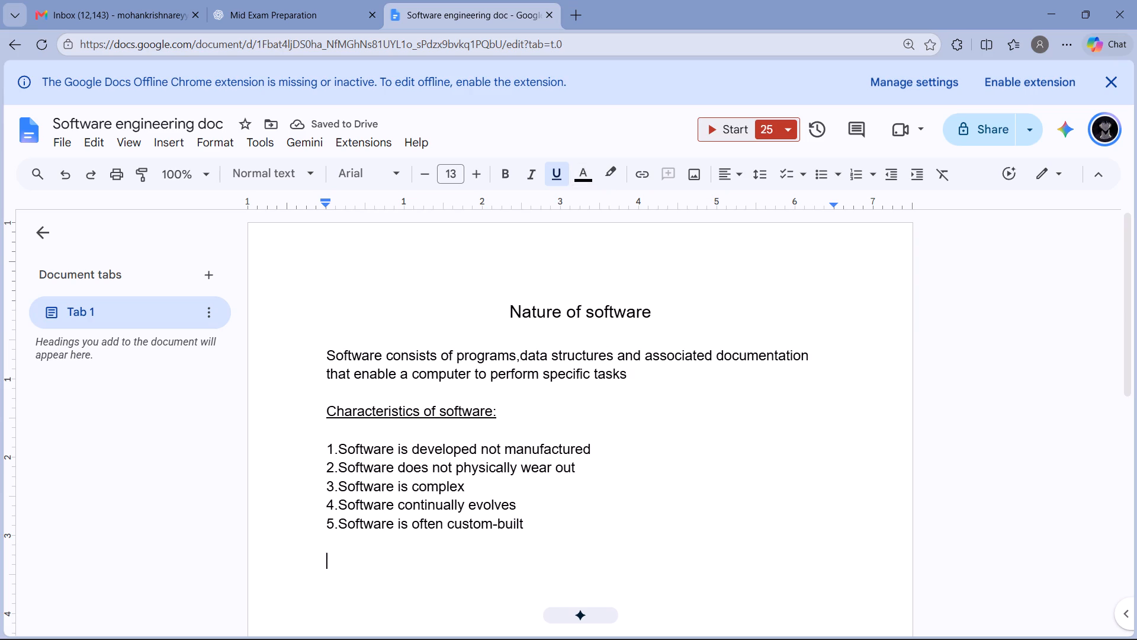
left_click(606, 174)
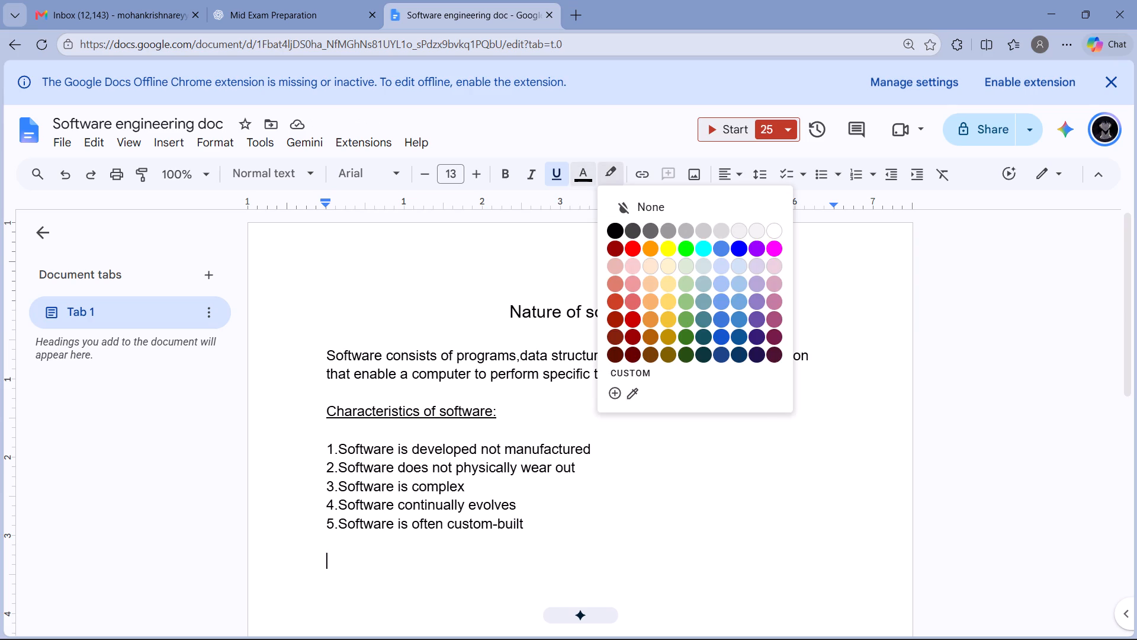
left_click(589, 177)
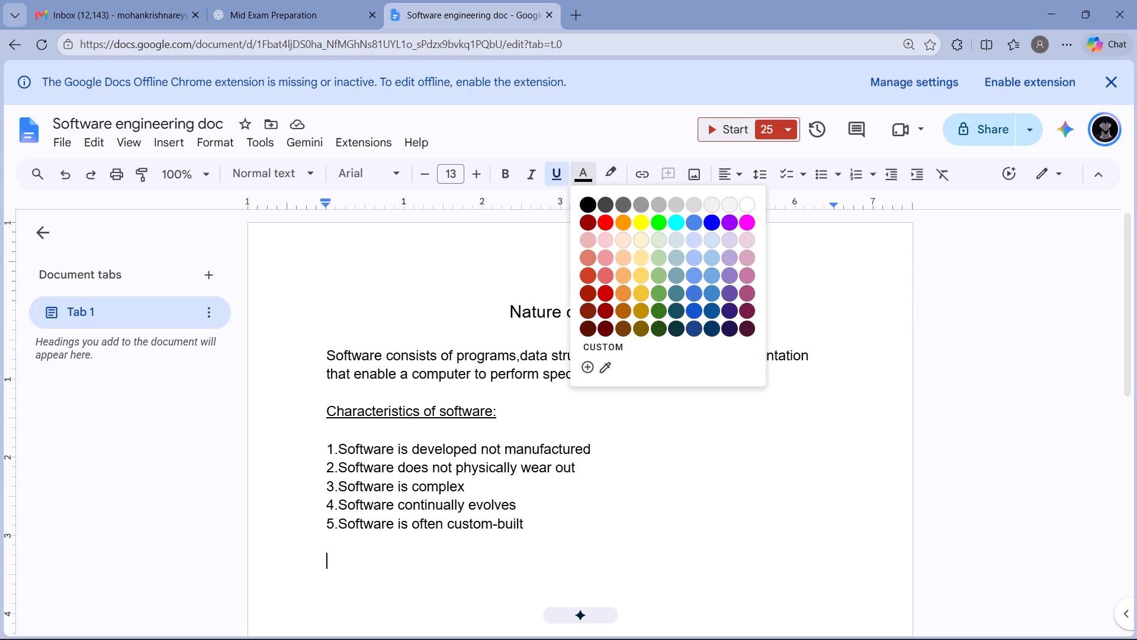
left_click(712, 226)
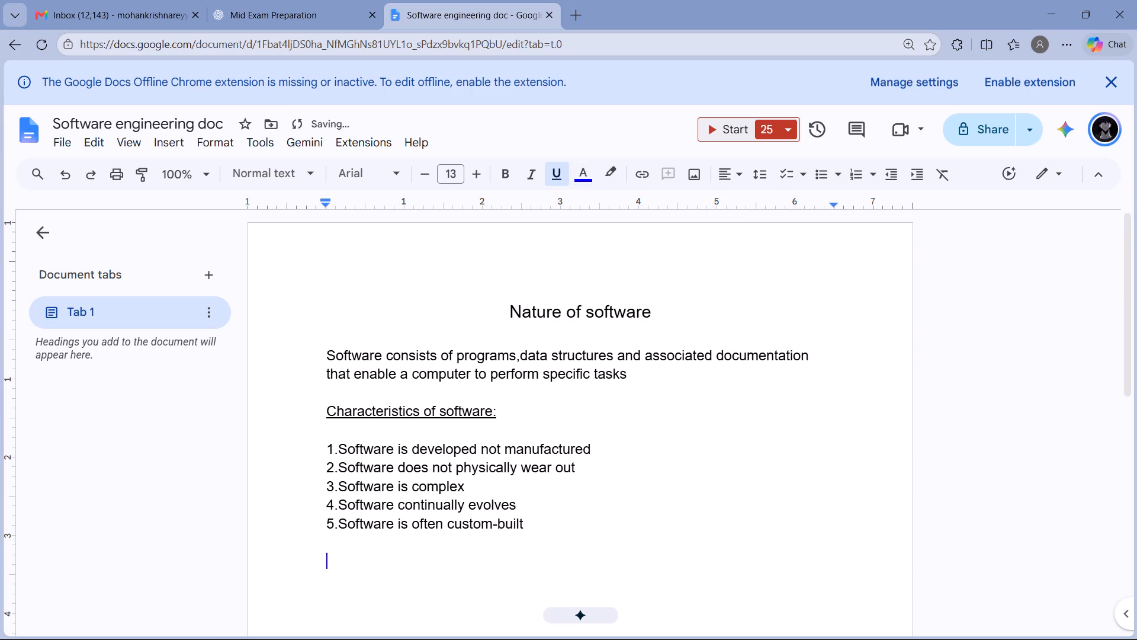
Turn off underlining on the new line below the characteristics list, leaving the line empty.
key("shift+t")
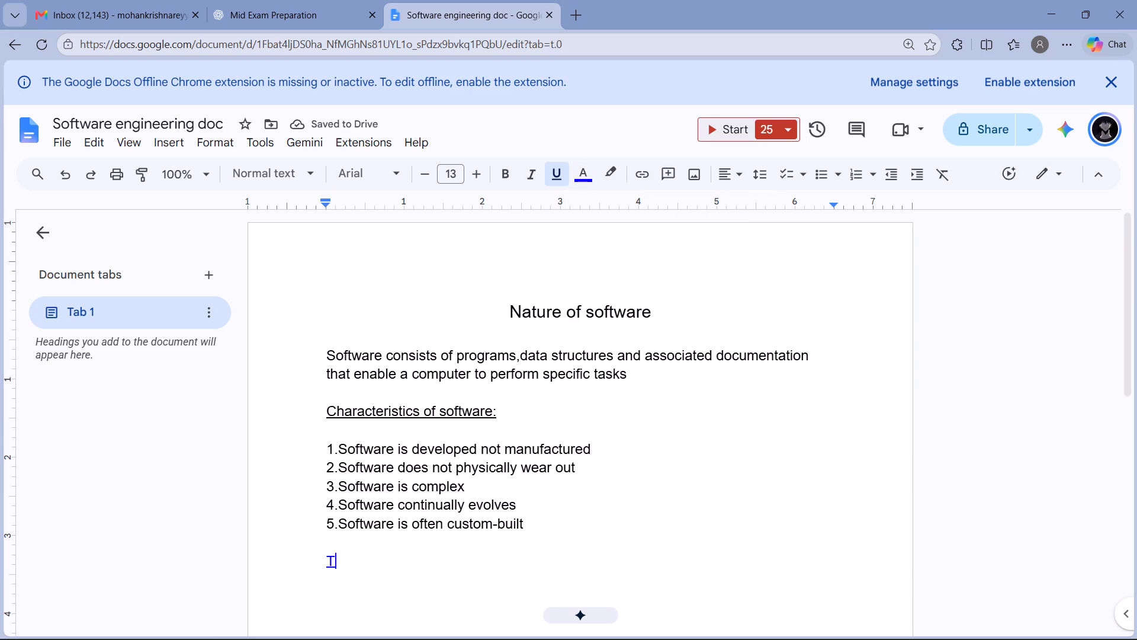
key("BackSpace")
left_click(557, 176)
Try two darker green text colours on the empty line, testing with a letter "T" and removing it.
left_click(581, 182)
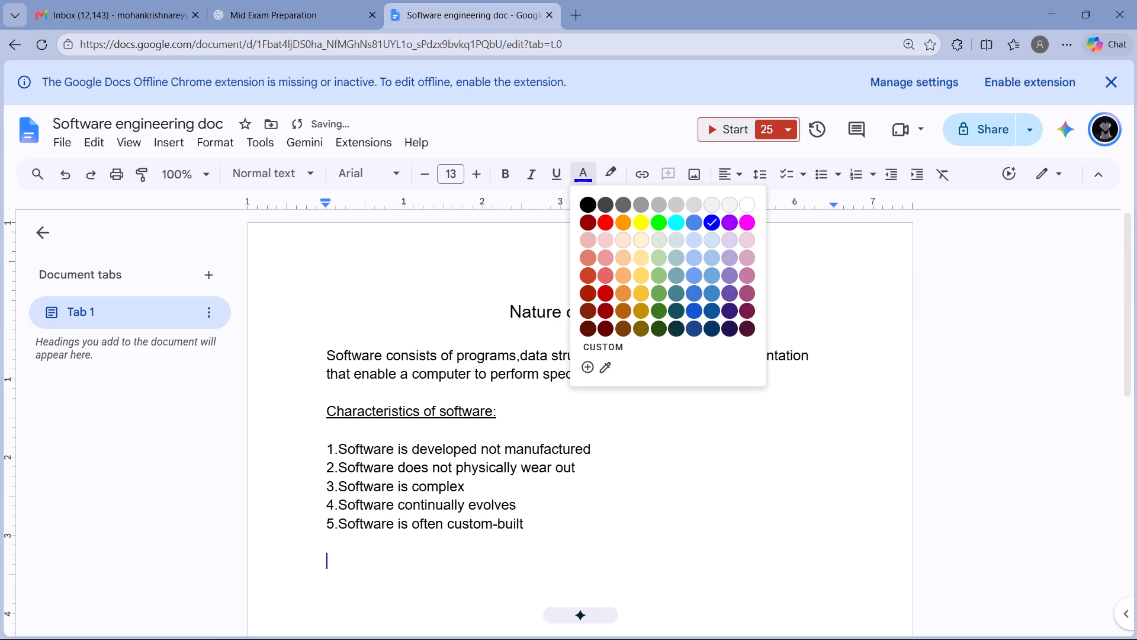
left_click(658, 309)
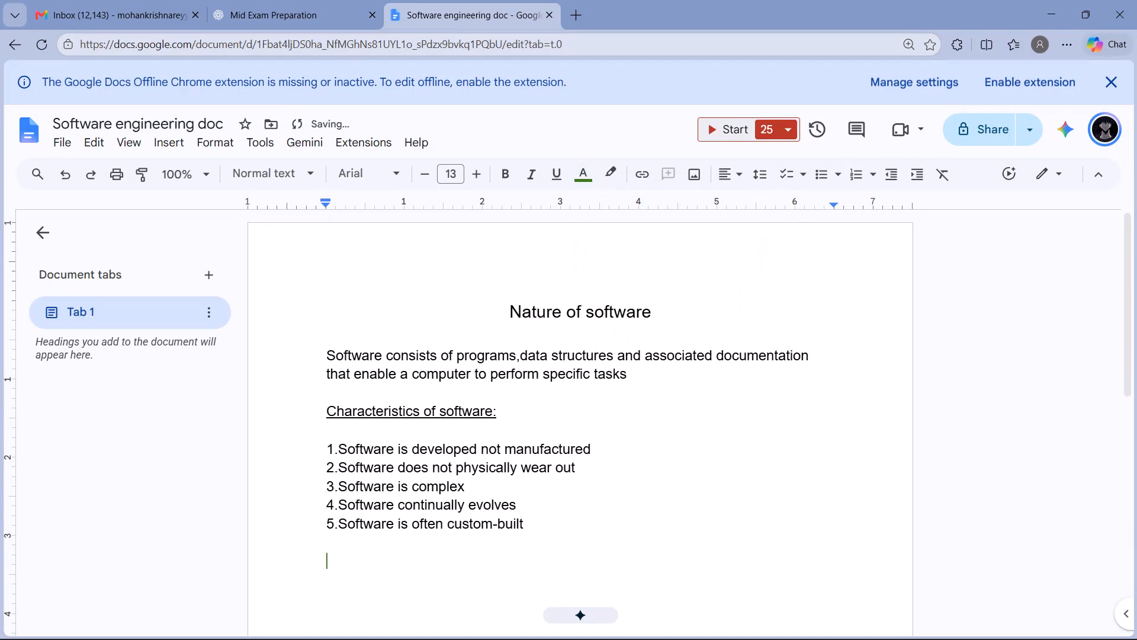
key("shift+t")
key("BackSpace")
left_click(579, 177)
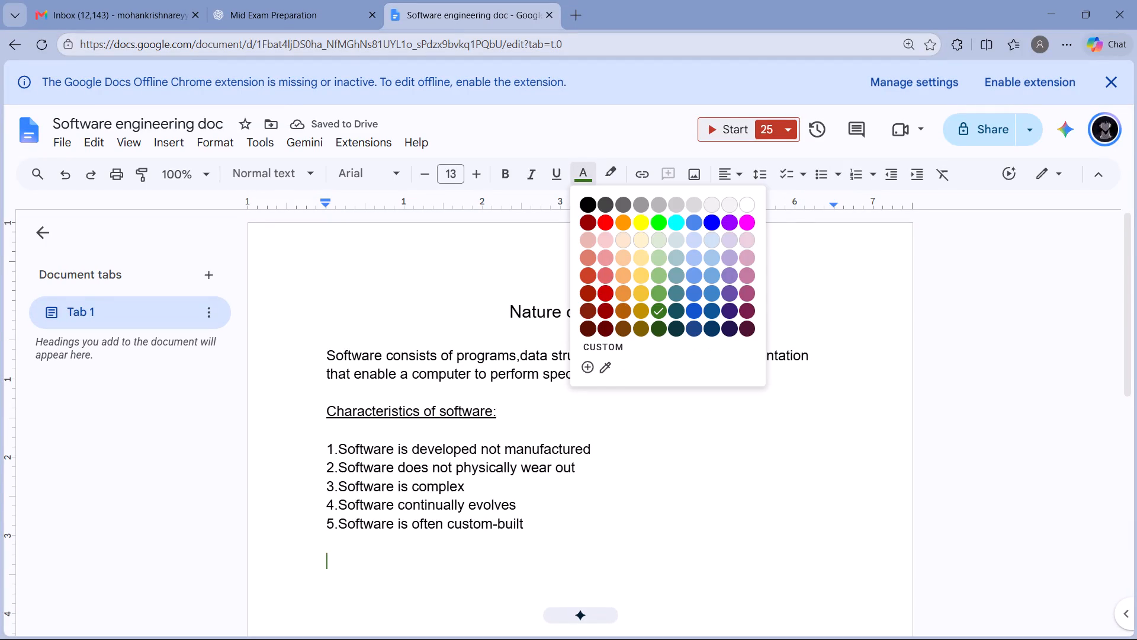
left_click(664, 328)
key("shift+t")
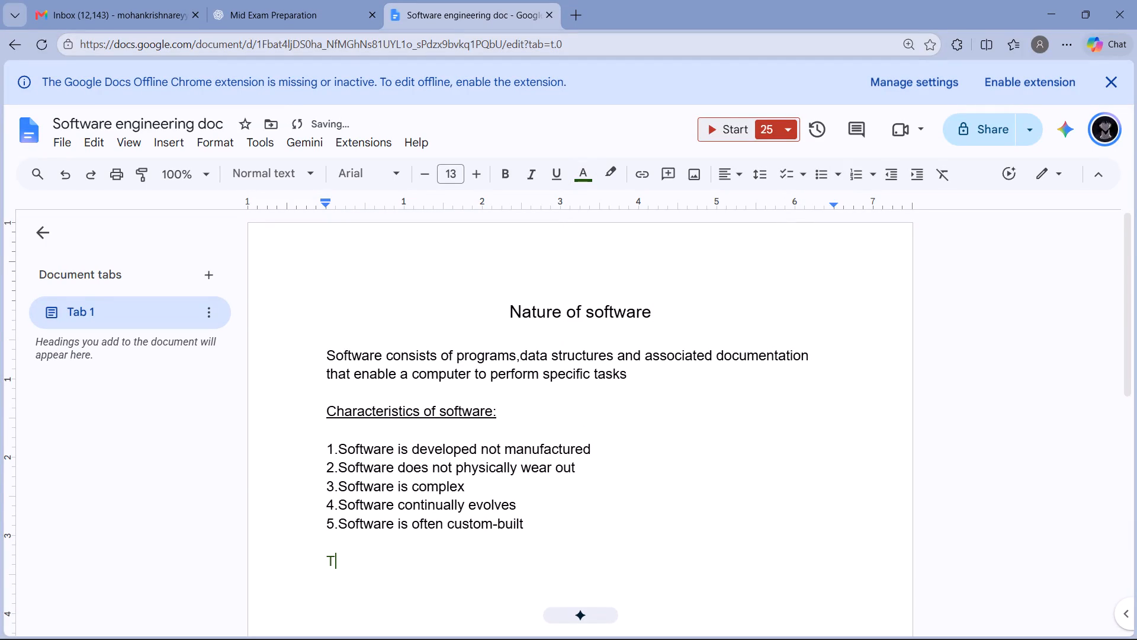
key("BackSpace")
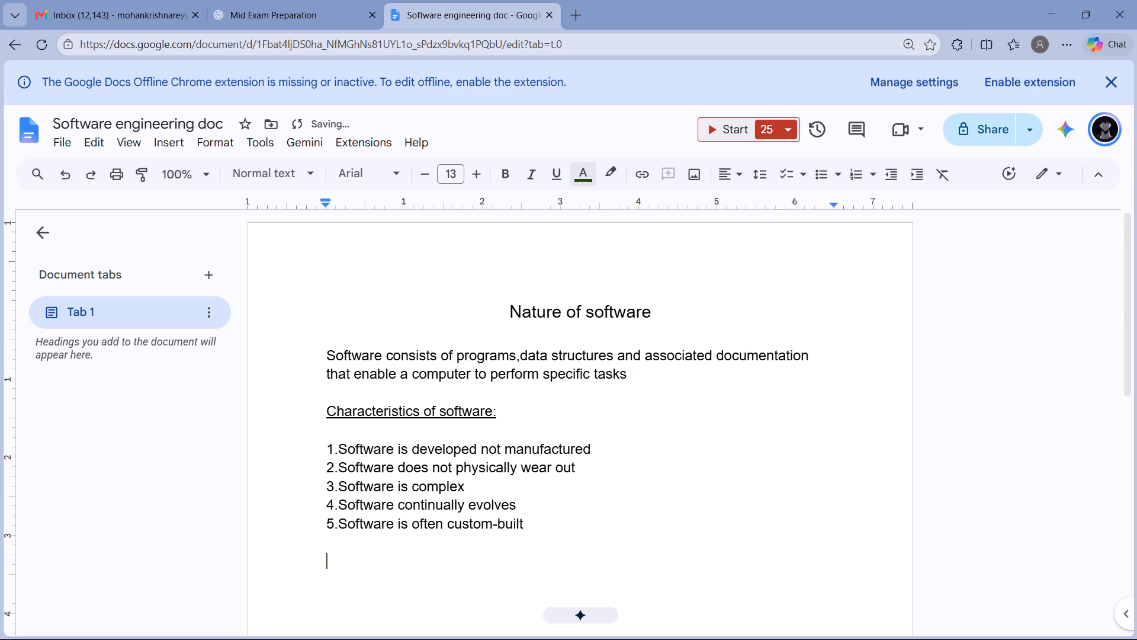
Set the text colour to dark green 1 and add the heading "Types of software applications", followed by a blank line.
left_click(582, 177)
left_click(662, 291)
key("shift+t")
key("y")
type("pess")
key("space")
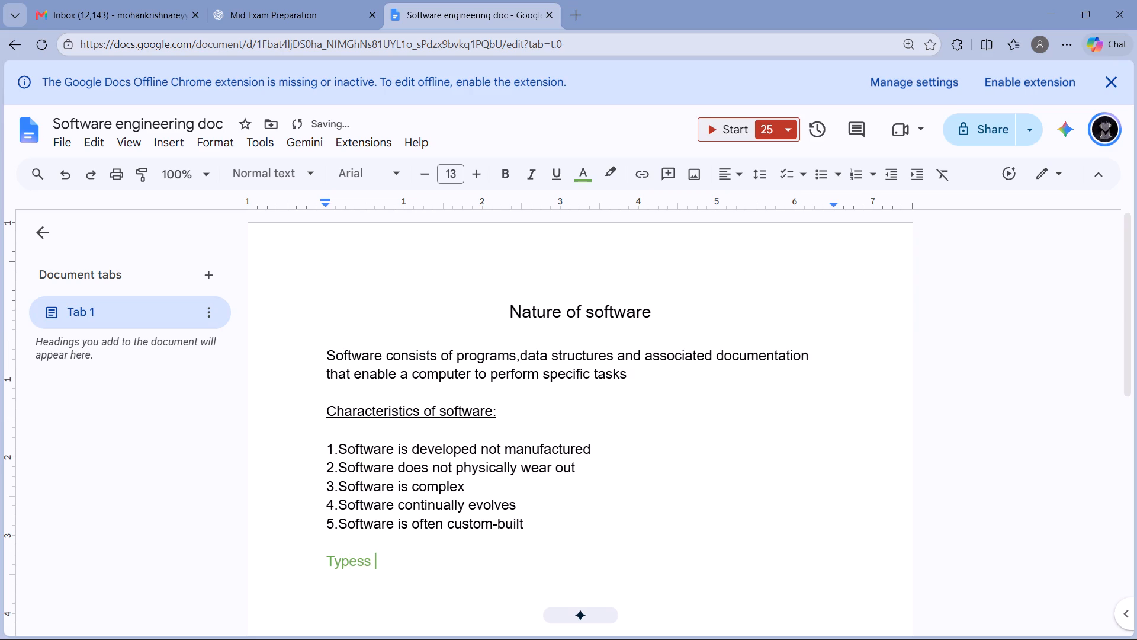
key("BackSpace")
key("BackSpace")
key("space")
type("of software")
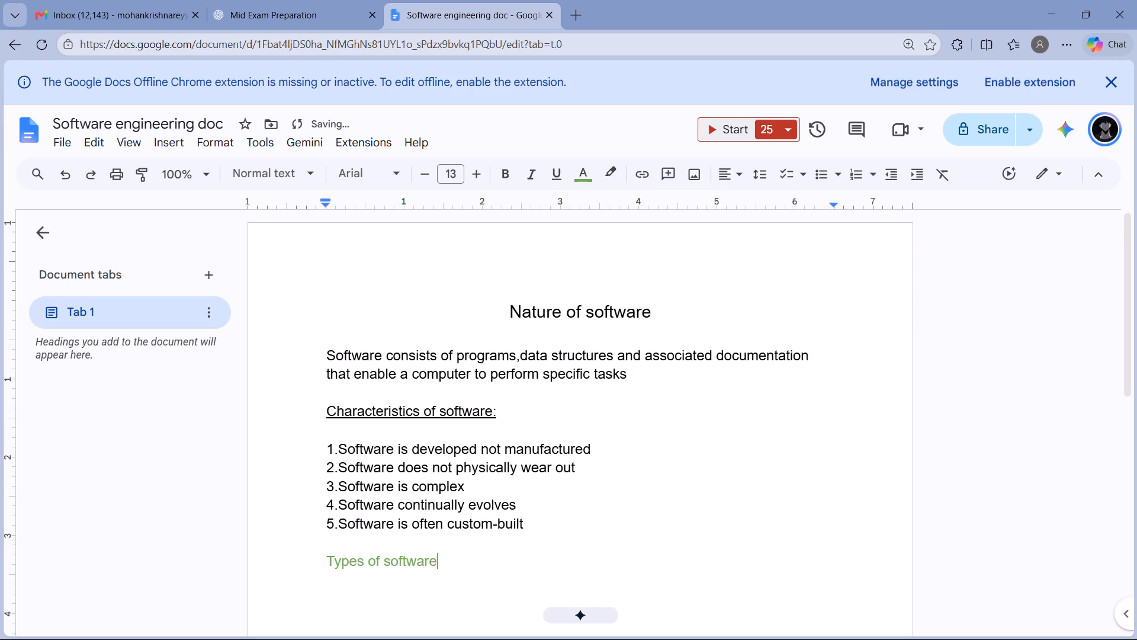
key("space")
type("applications")
key("Return")
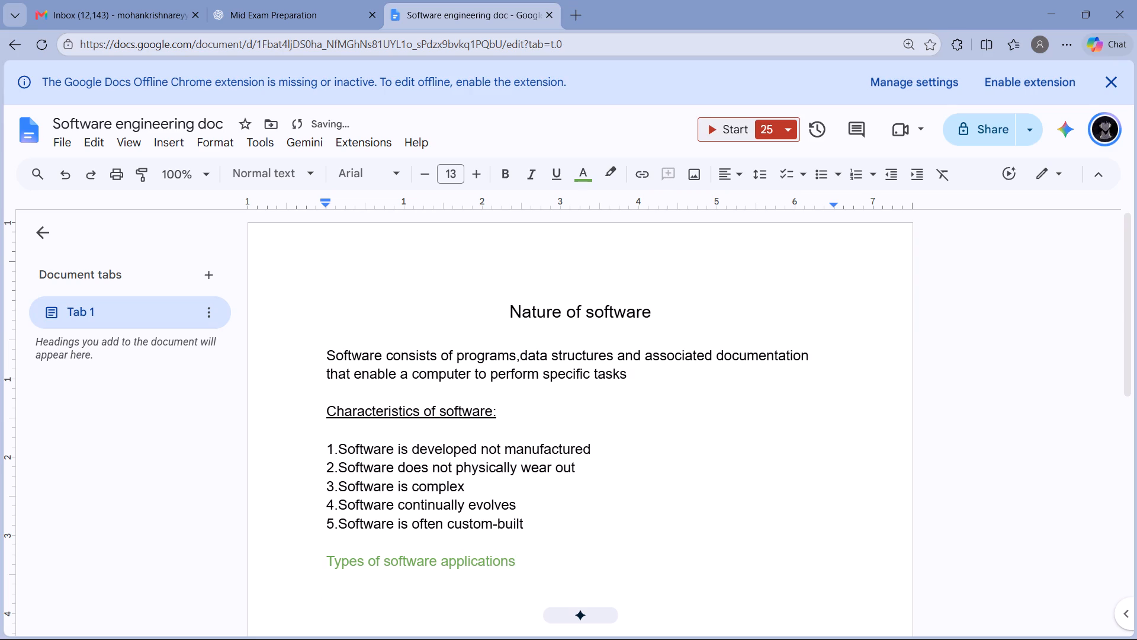
key("Return")
Below the green heading, switch the text colour to black and add the item "1.system software - operating systems,compliers".
scroll(693, 341, "down", 1)
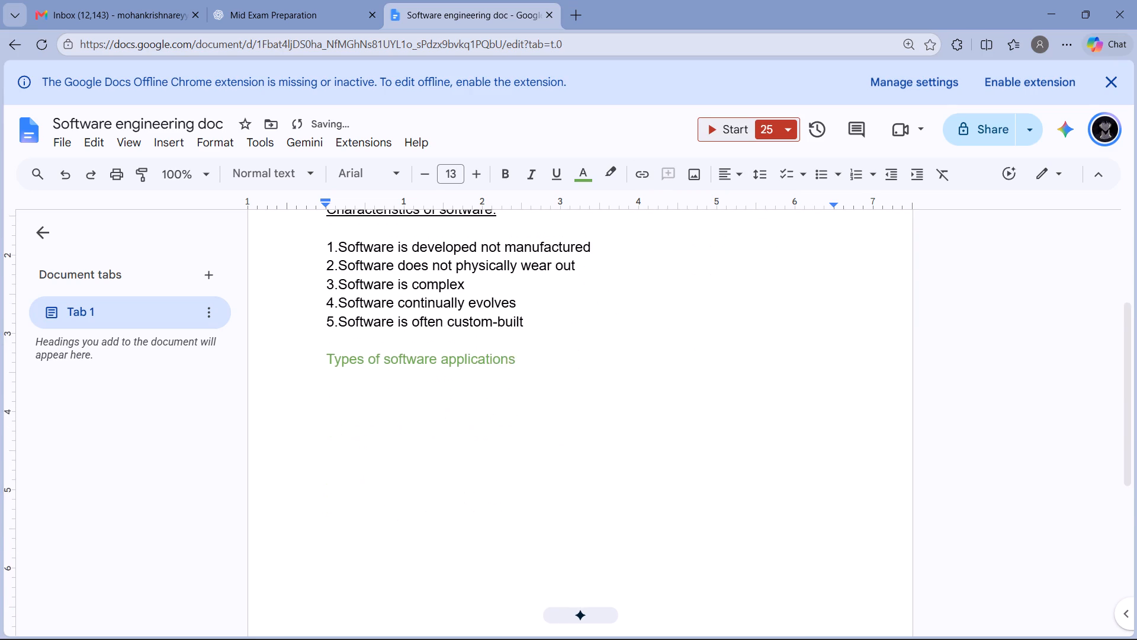
scroll(693, 341, "down", 1)
left_click(589, 184)
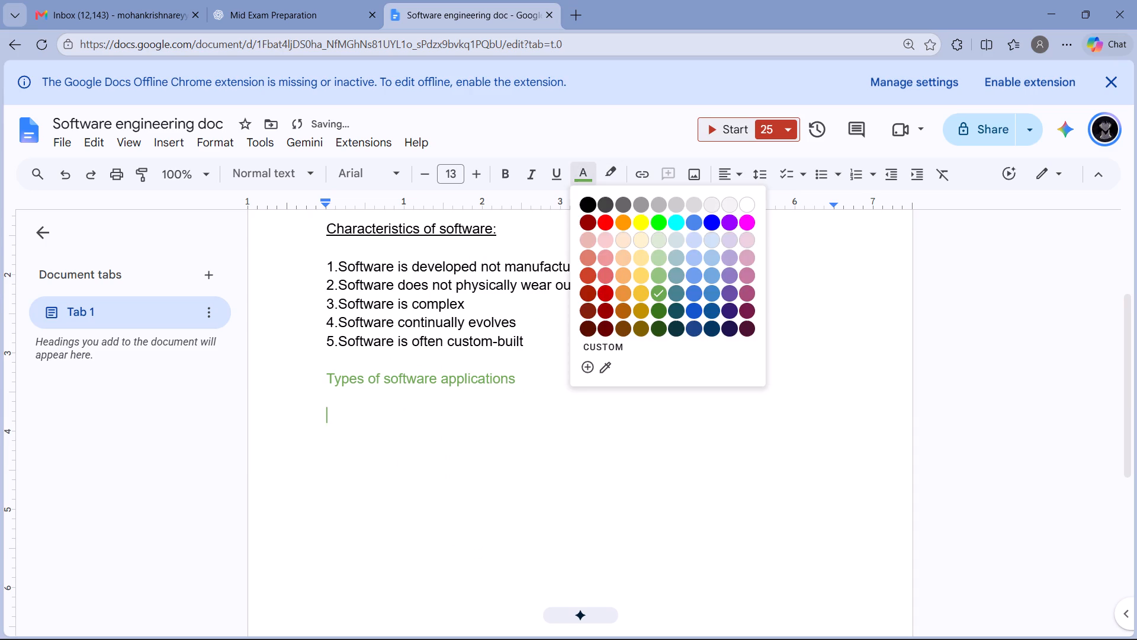
left_click(591, 203)
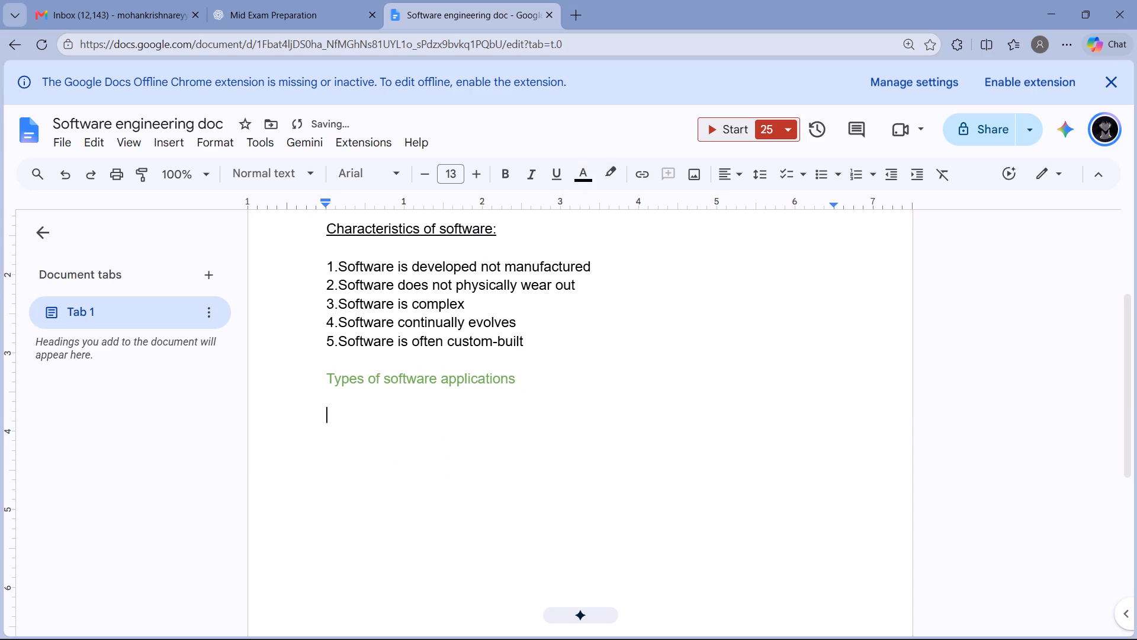
key("1")
key("period")
key("s")
type("ystem")
key("space")
type("software")
key("space")
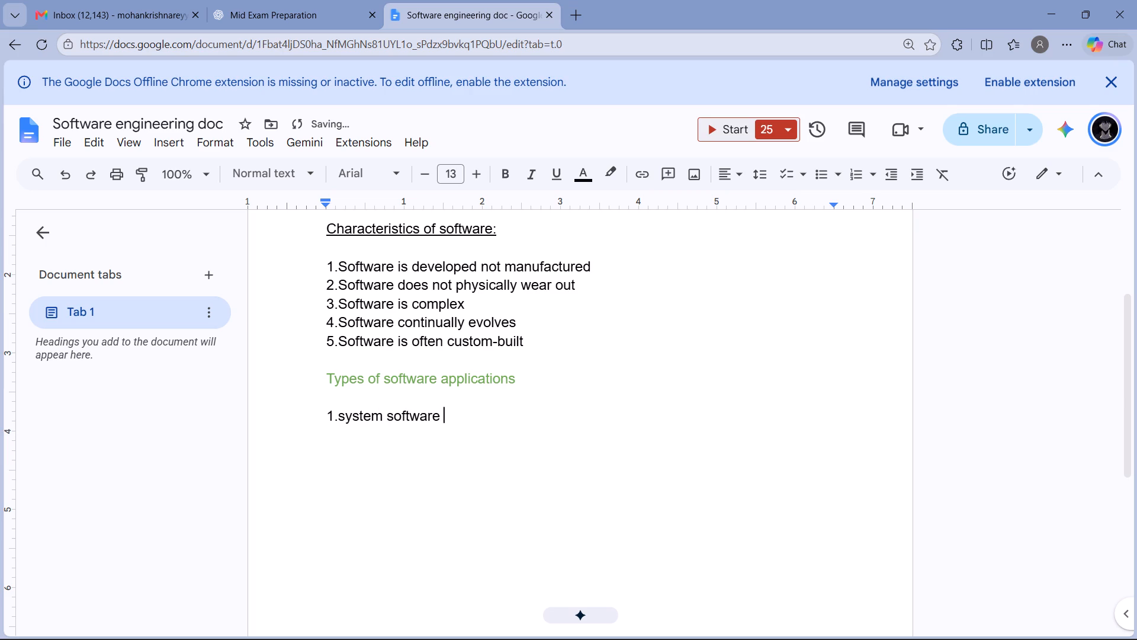
type("-")
key("space")
type("operating systems")
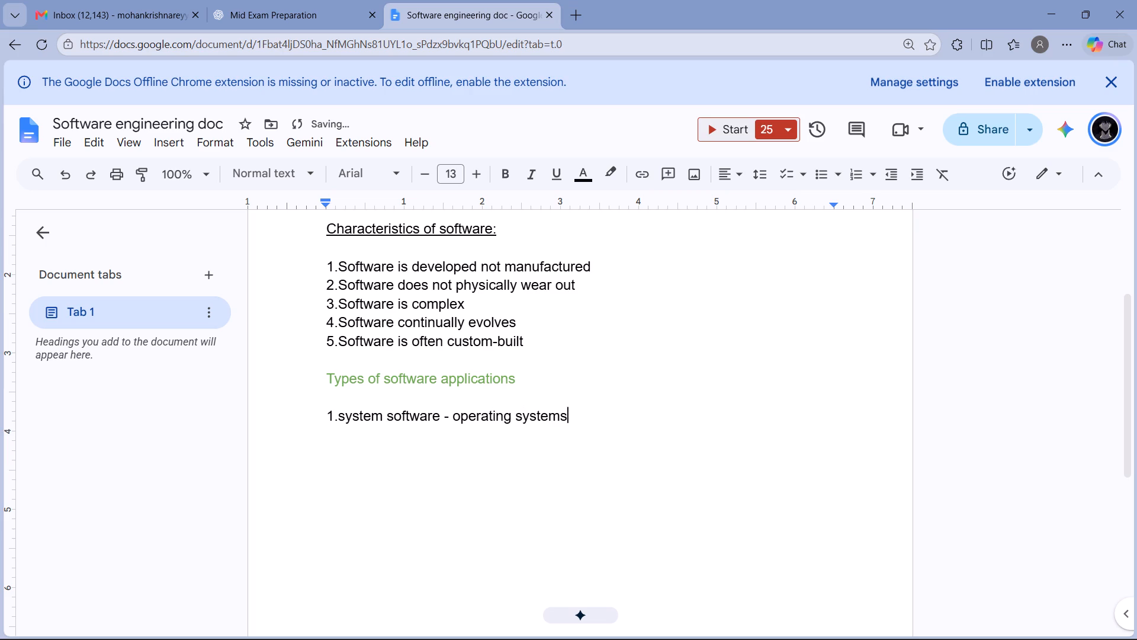
type(",compl")
type("iers")
key("Return")
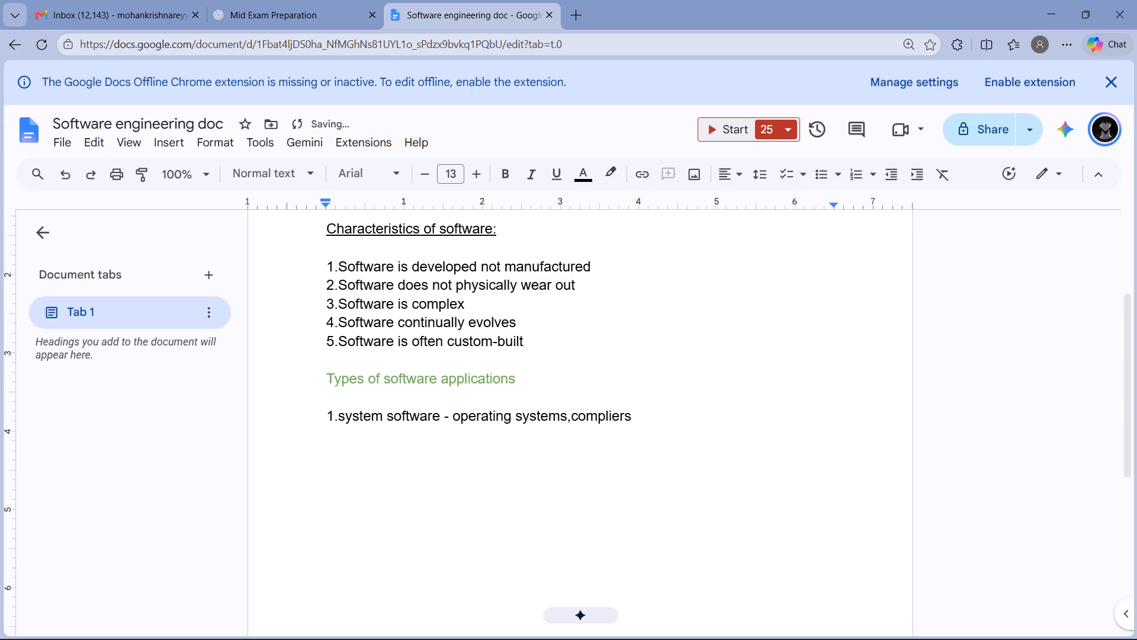
Add the item "2.application software - Banking and college management systems" and start the following line with "3.".
type("2.")
type("appli")
type("cation software -")
key("space")
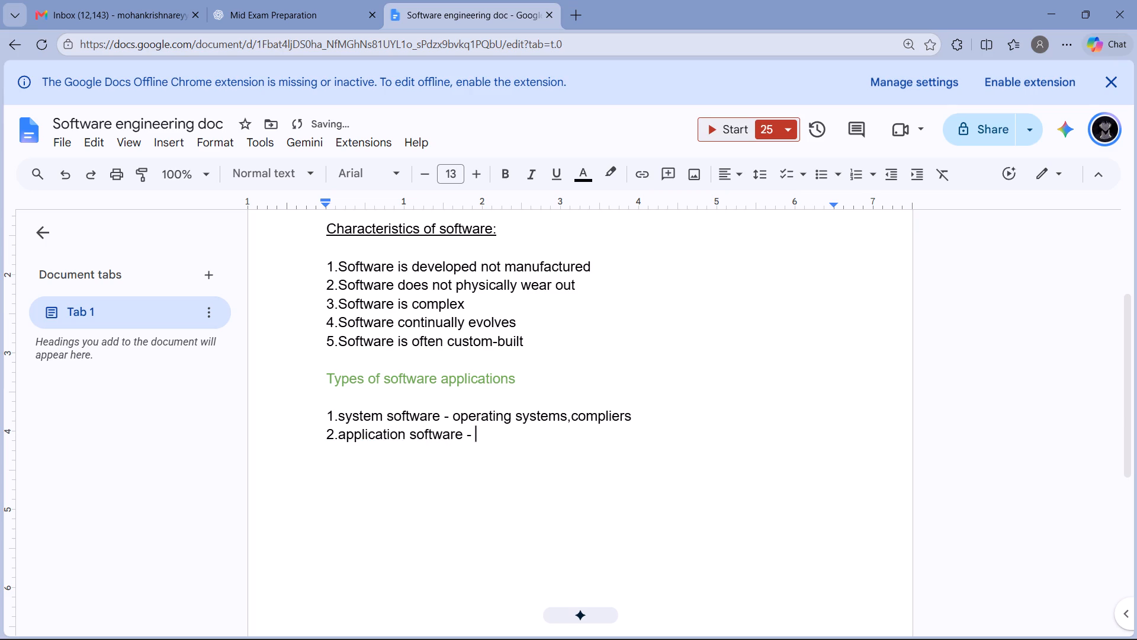
type("Banking")
key("space")
type("and college")
key("space")
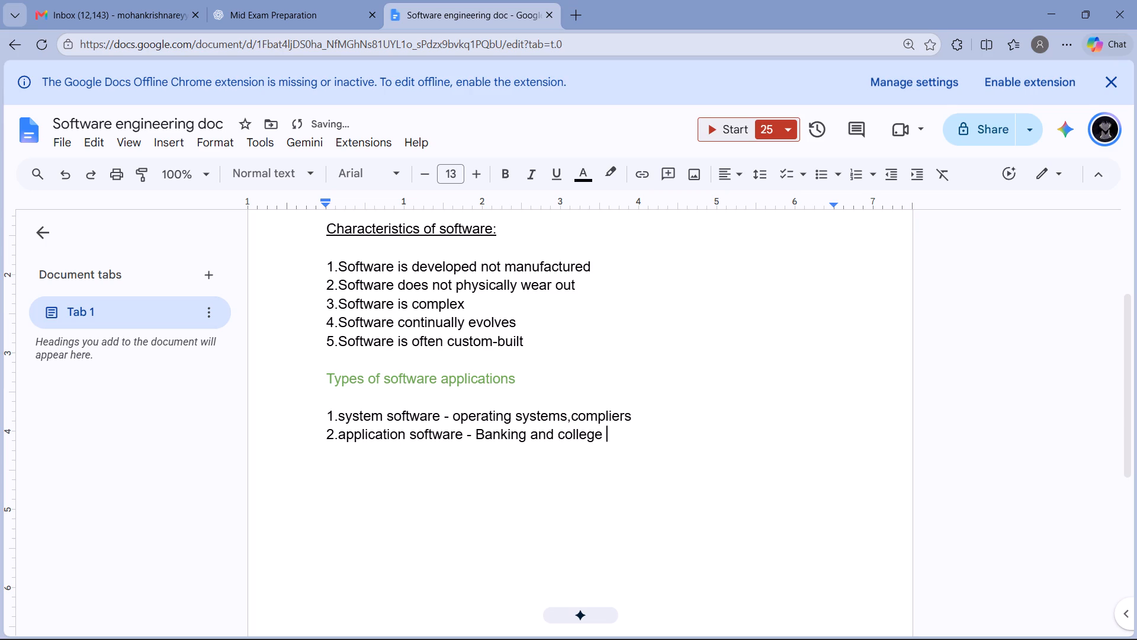
type("management systems")
key("Return")
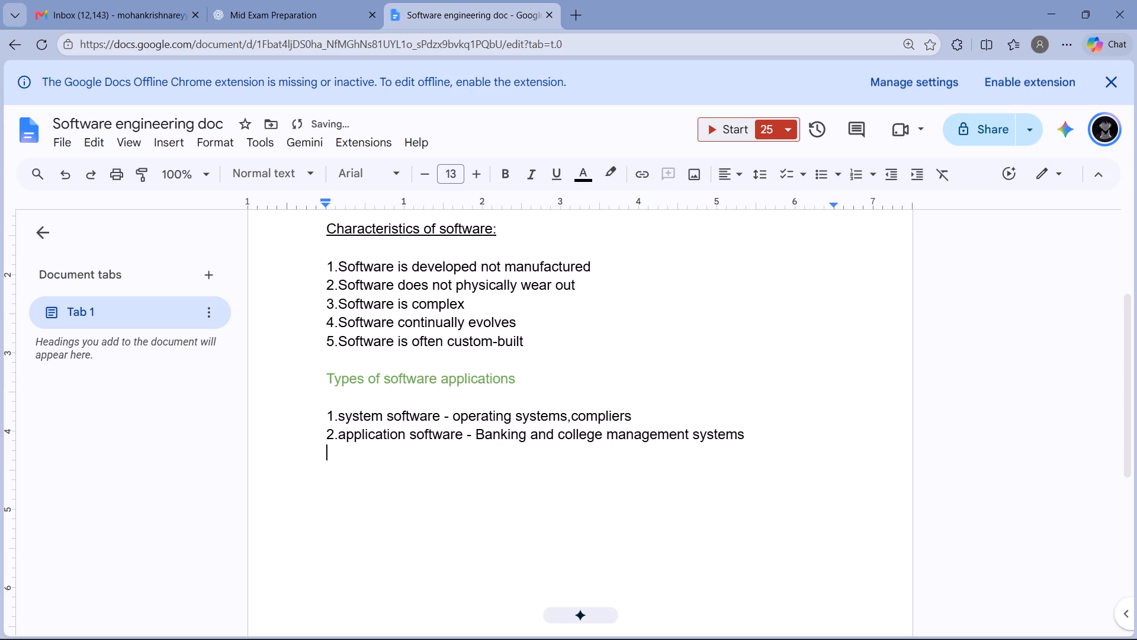
type("3.")
Insert "ex: " before the examples in the system software and application software items.
left_click(453, 418)
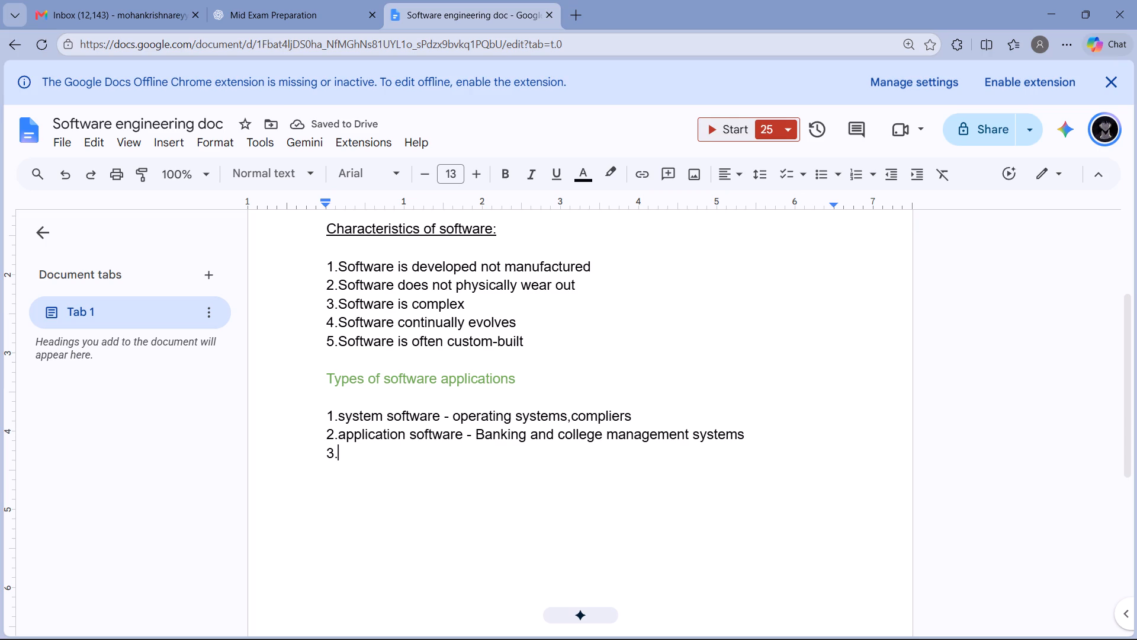
type("ex:")
key("space")
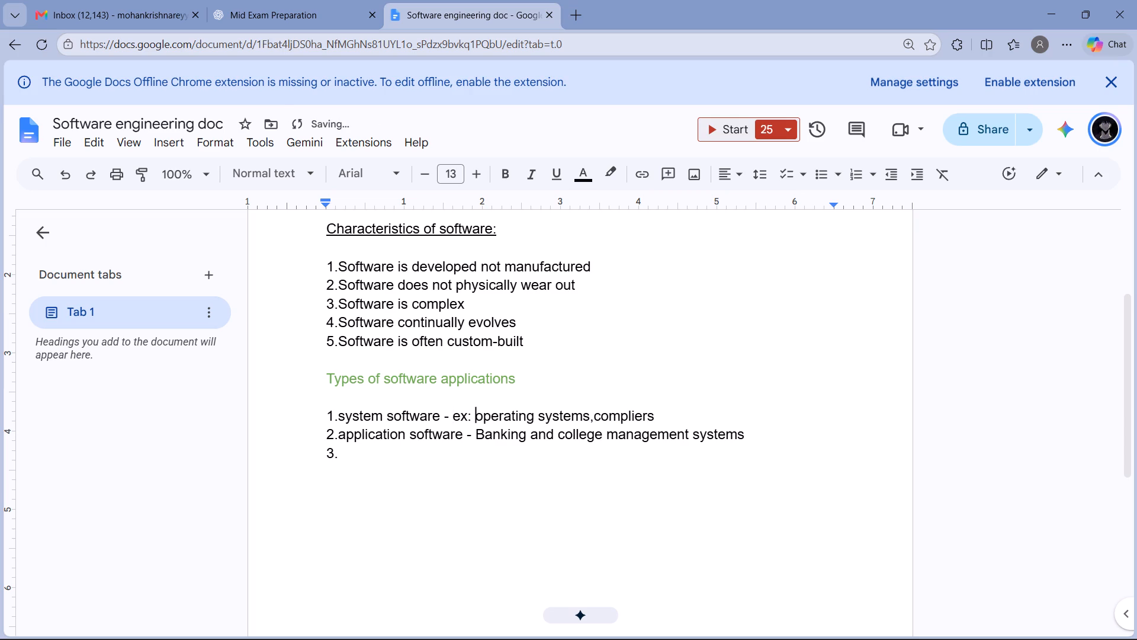
left_click(474, 437)
type("ex:")
key("space")
Complete the third item under "Types of software applications" as "3.Engineering/scientfic software - simulation software" and start a new line.
left_click(409, 449)
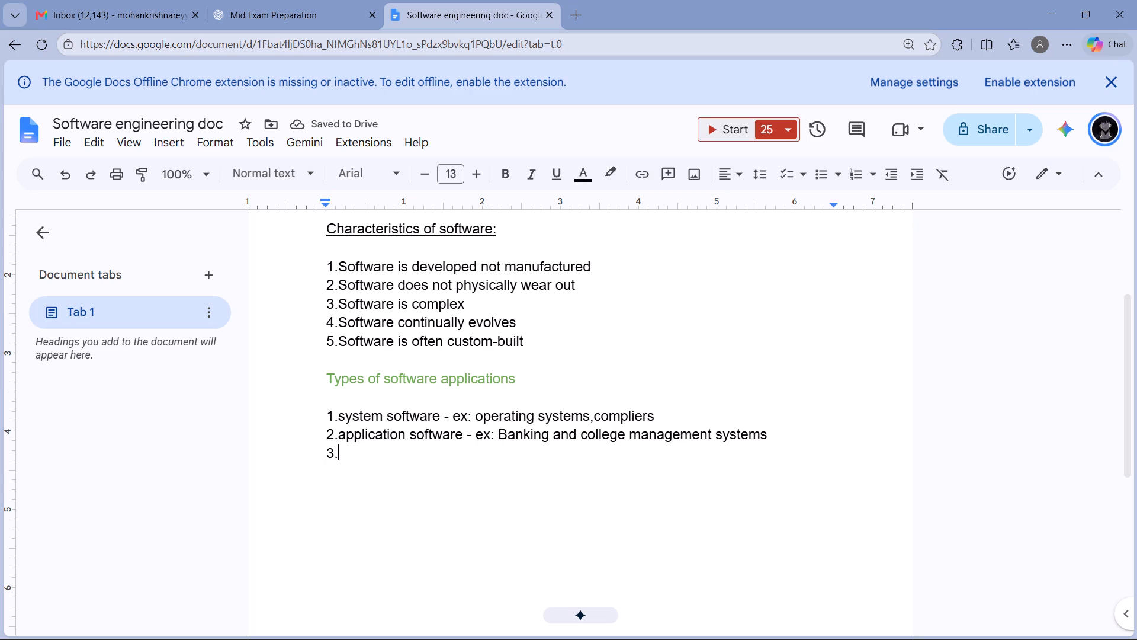
type("Engineering")
key("space")
key("BackSpace")
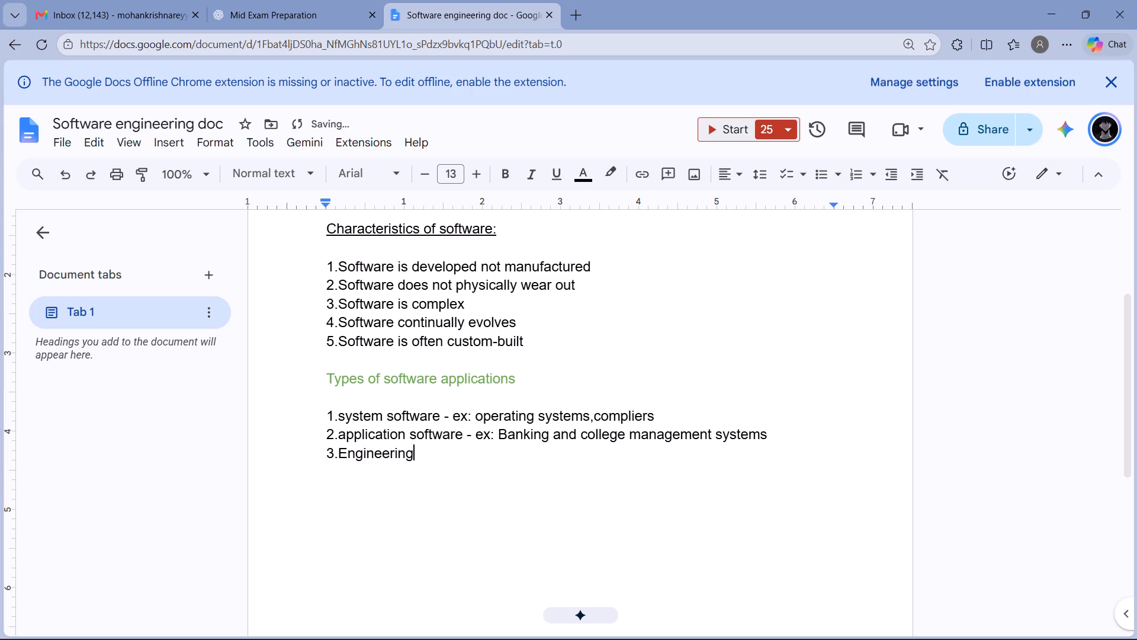
key("slash")
type("sci")
type("ent")
type("fic")
key("space")
type("software")
key("space")
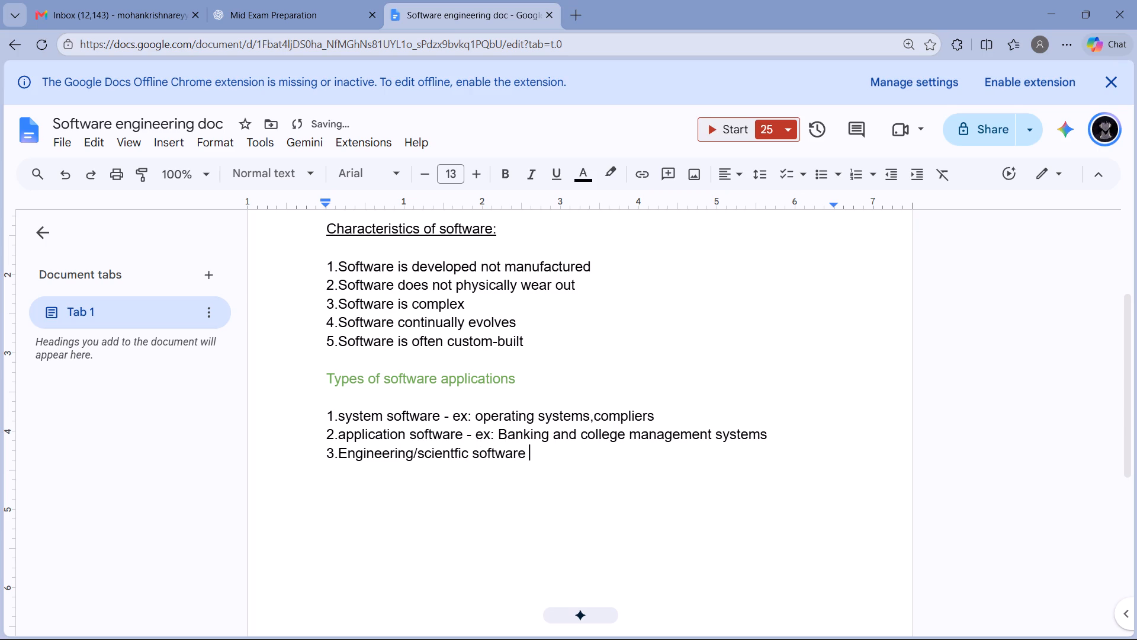
type("-")
key("space")
type("sim")
type("ul")
type("ation so")
type("ftware")
key("Return")
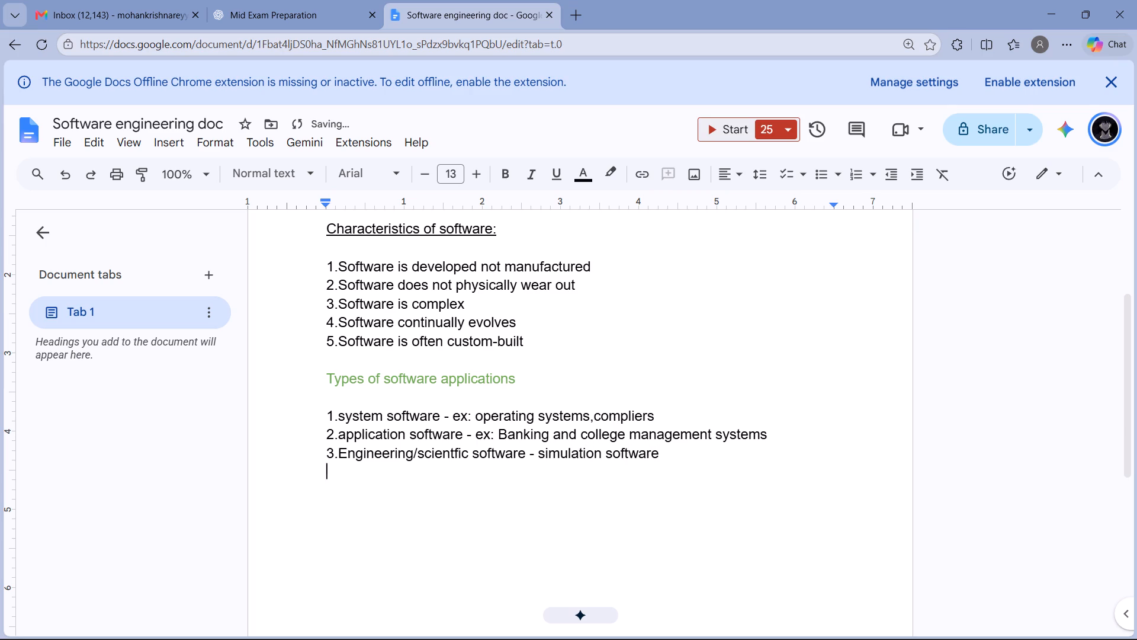
Add the fourth item "4.embedded software - vehicle control systems" and start a new line below it.
type("4.")
type("emb")
type("edded")
key("space")
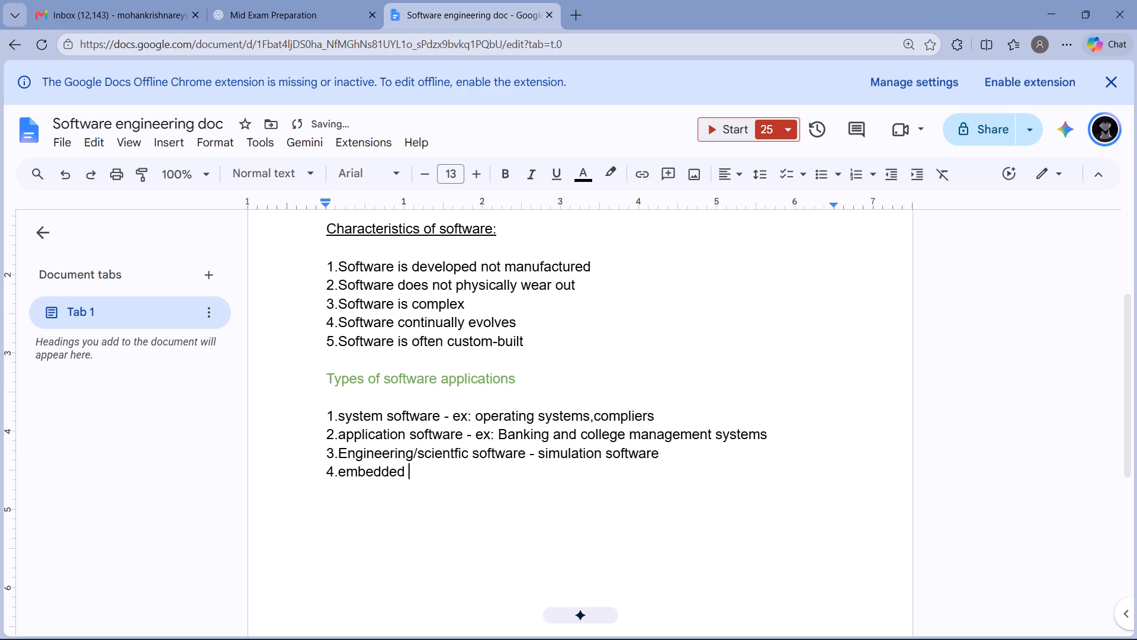
type("software =")
key("BackSpace")
type("-")
key("space")
key("v")
type("ehica")
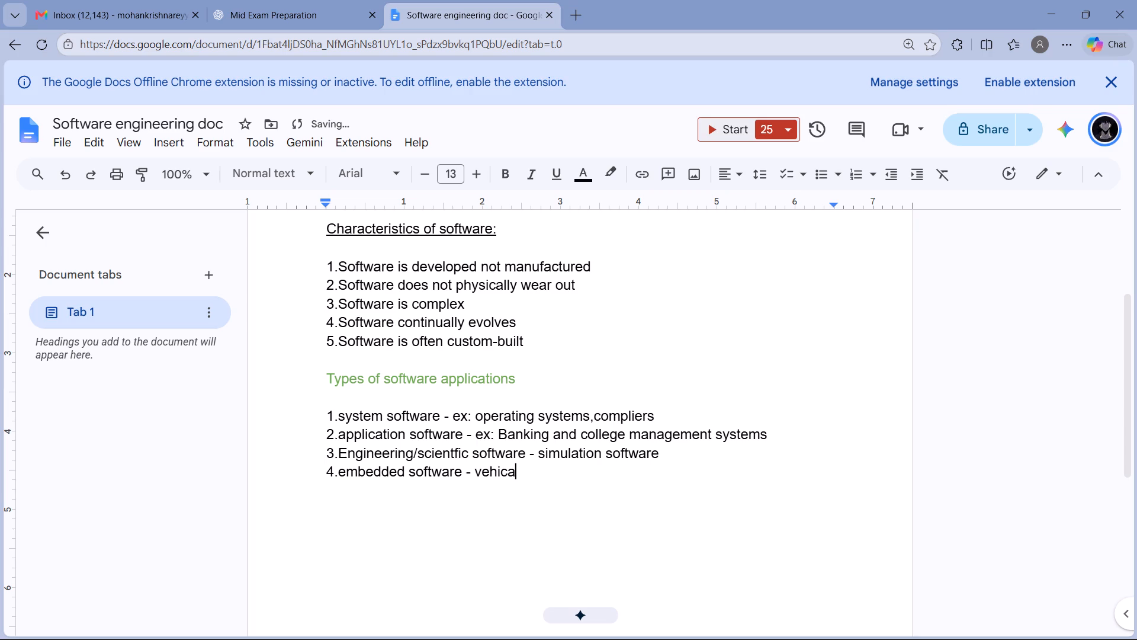
key("BackSpace")
type("le control")
key("space")
type("systems")
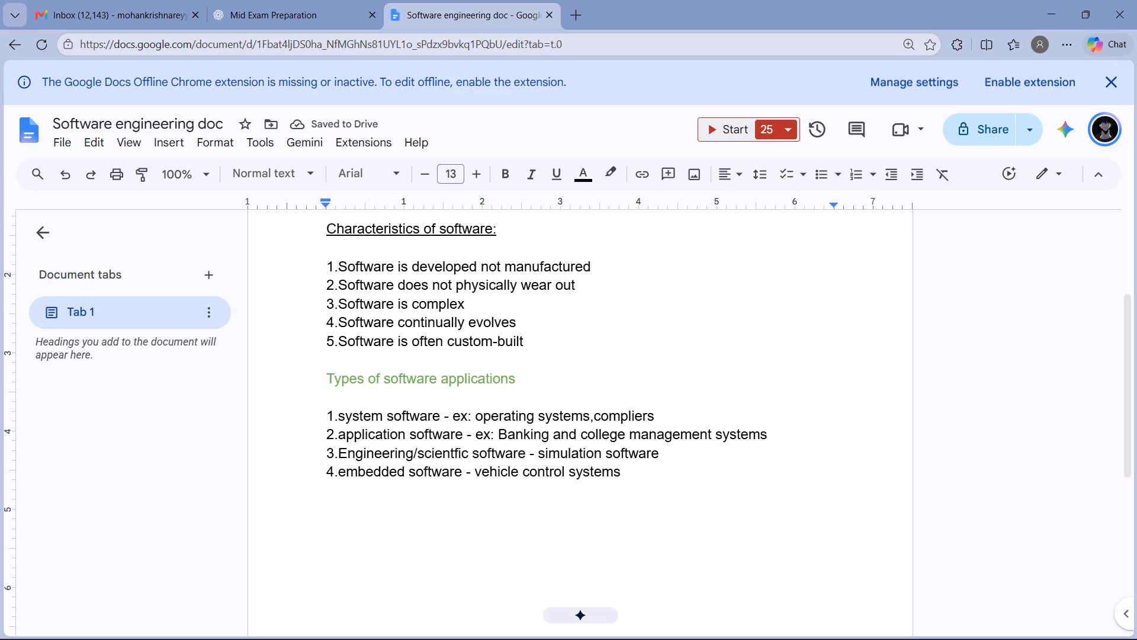
key("Return")
Add the fifth item "5.web applications - E-commerce websites" and start a new line below it.
type("5.")
type("we")
type("b app")
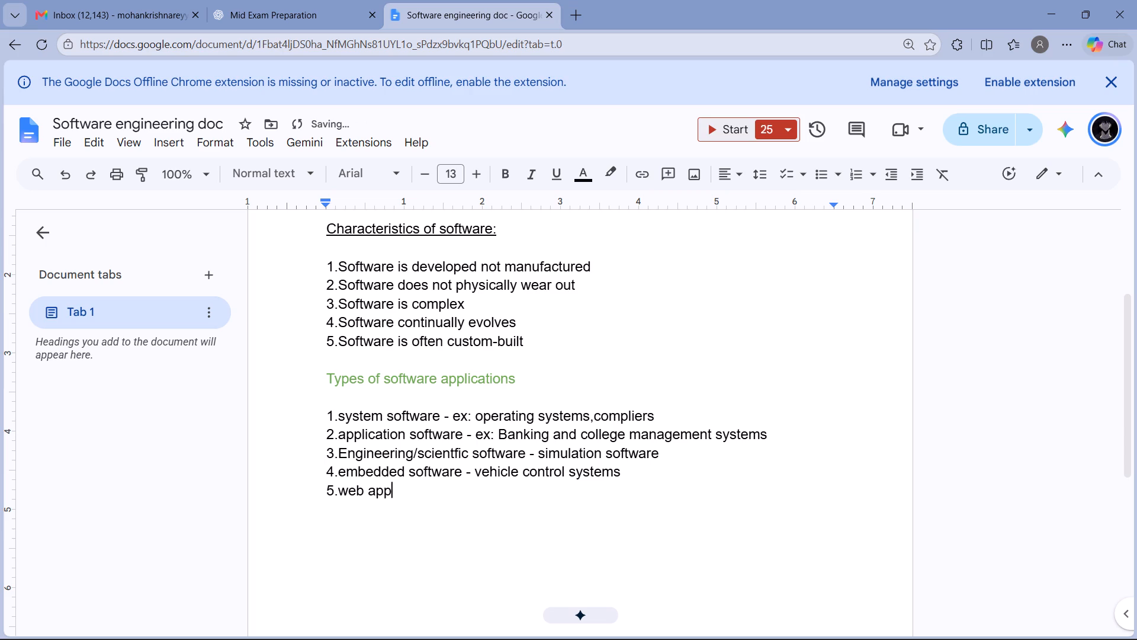
type("lications")
key("space")
type("-")
key("space")
type("E-comm")
type("erce")
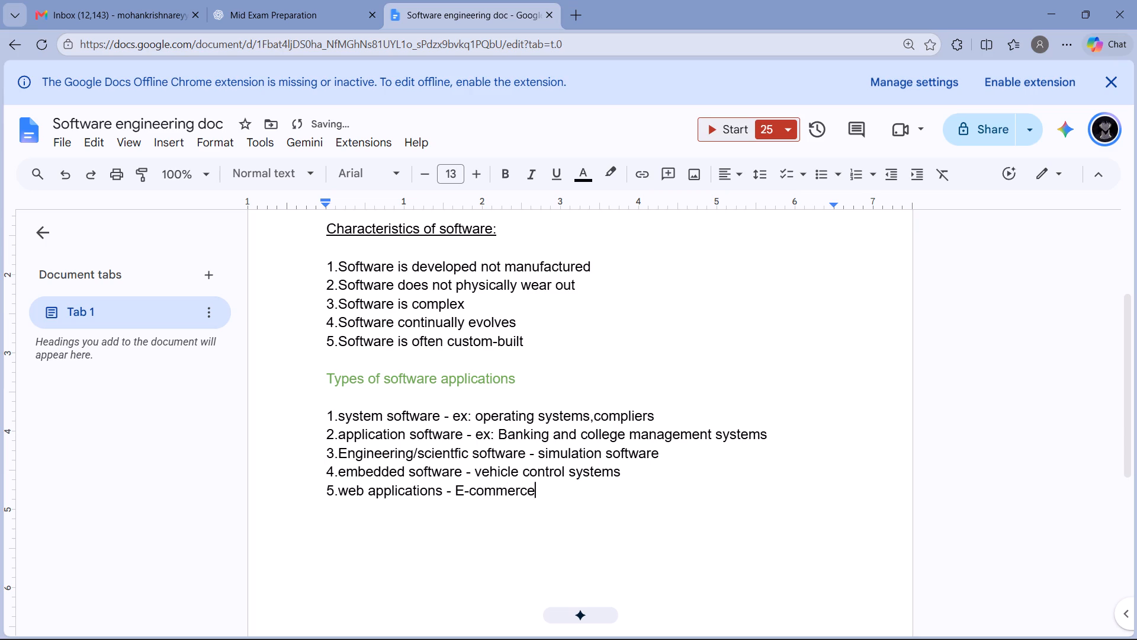
key("space")
type("websites")
key("Return")
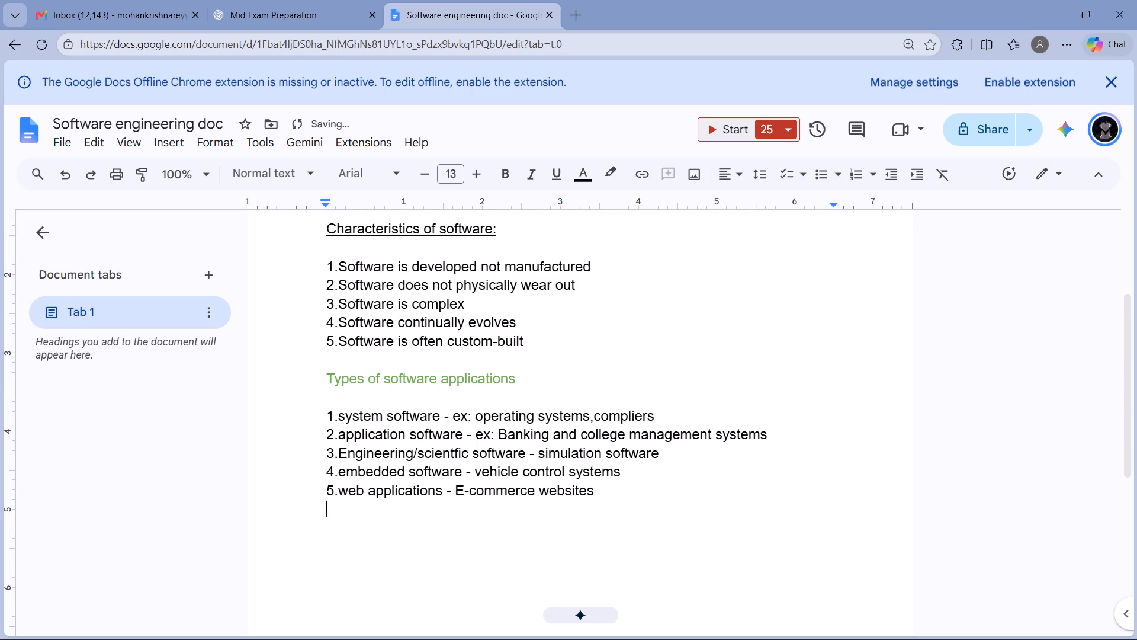
Begin the sixth item with the text "6.AI software".
type("6.")
type("AI")
key("space")
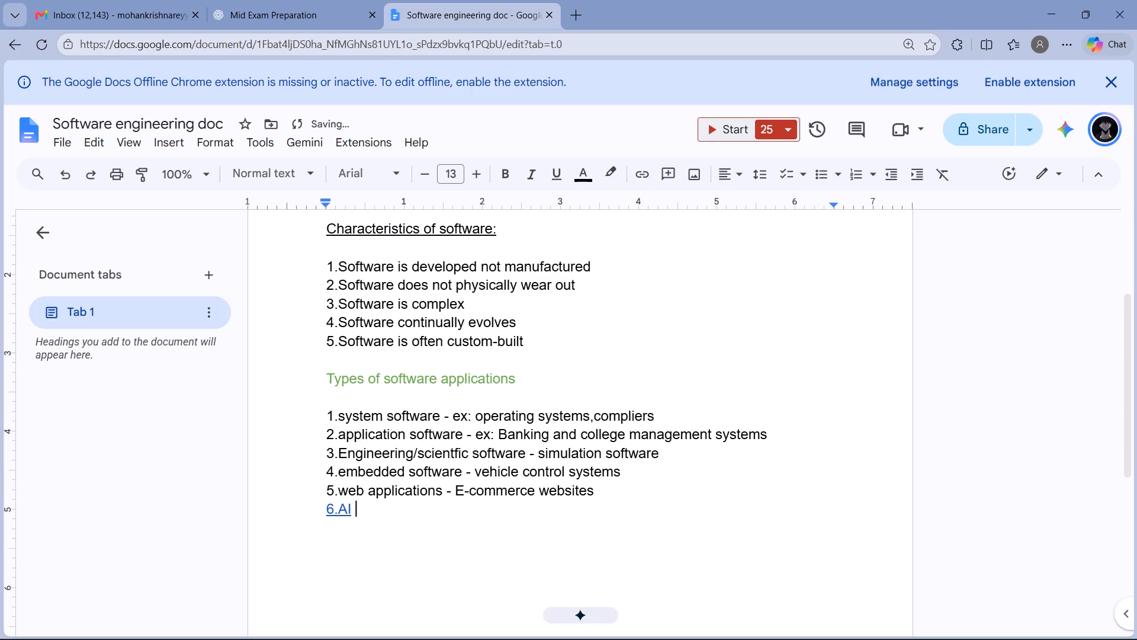
type("software")
key("space")
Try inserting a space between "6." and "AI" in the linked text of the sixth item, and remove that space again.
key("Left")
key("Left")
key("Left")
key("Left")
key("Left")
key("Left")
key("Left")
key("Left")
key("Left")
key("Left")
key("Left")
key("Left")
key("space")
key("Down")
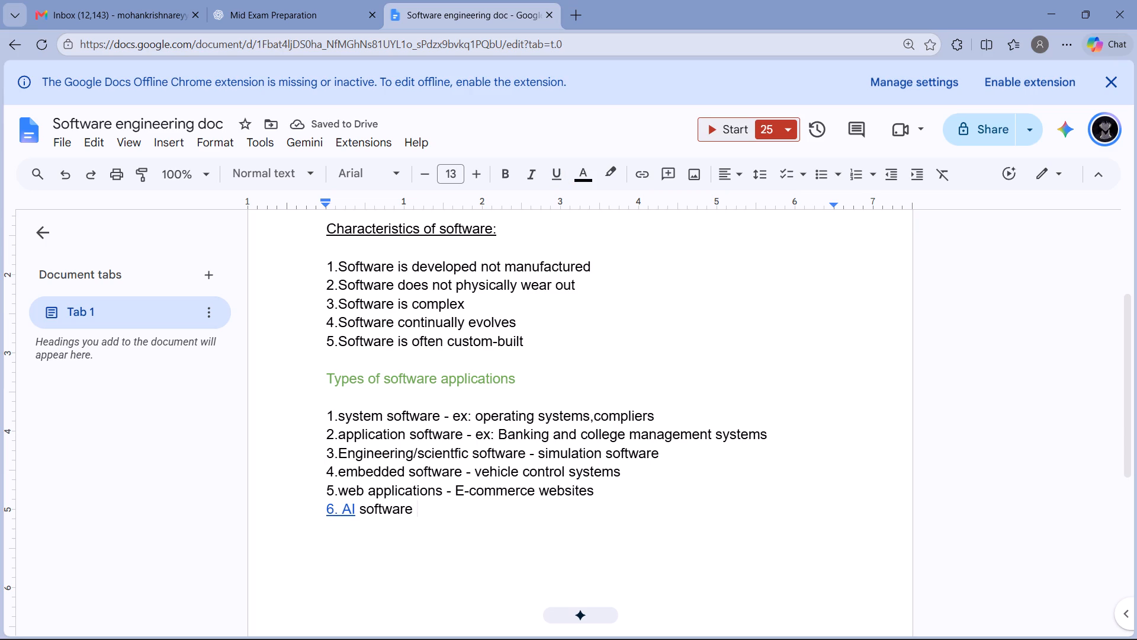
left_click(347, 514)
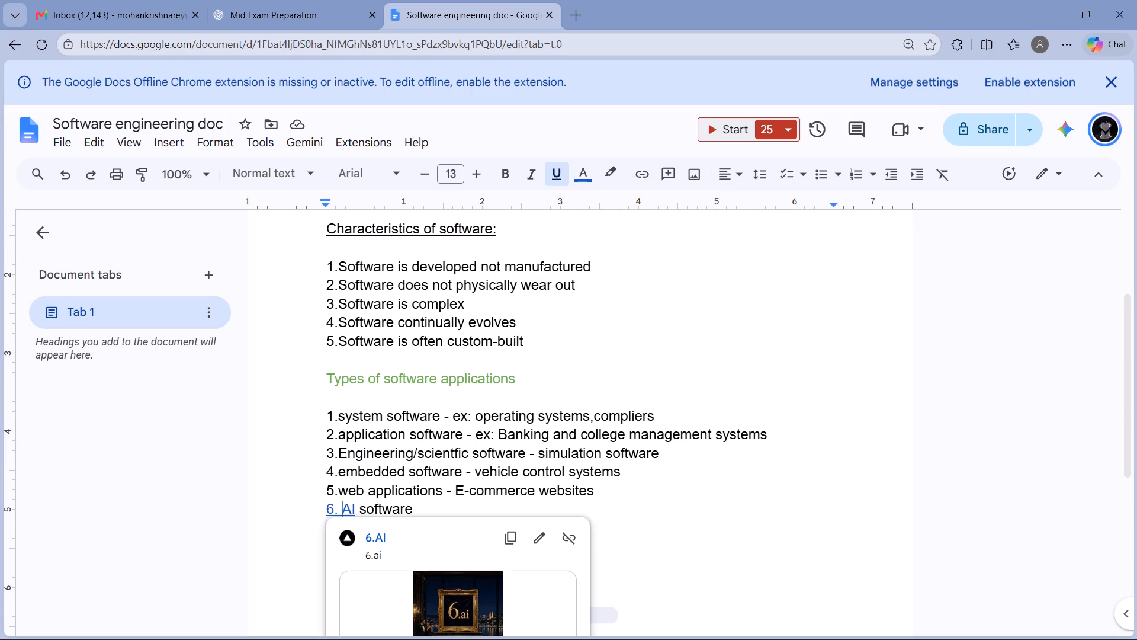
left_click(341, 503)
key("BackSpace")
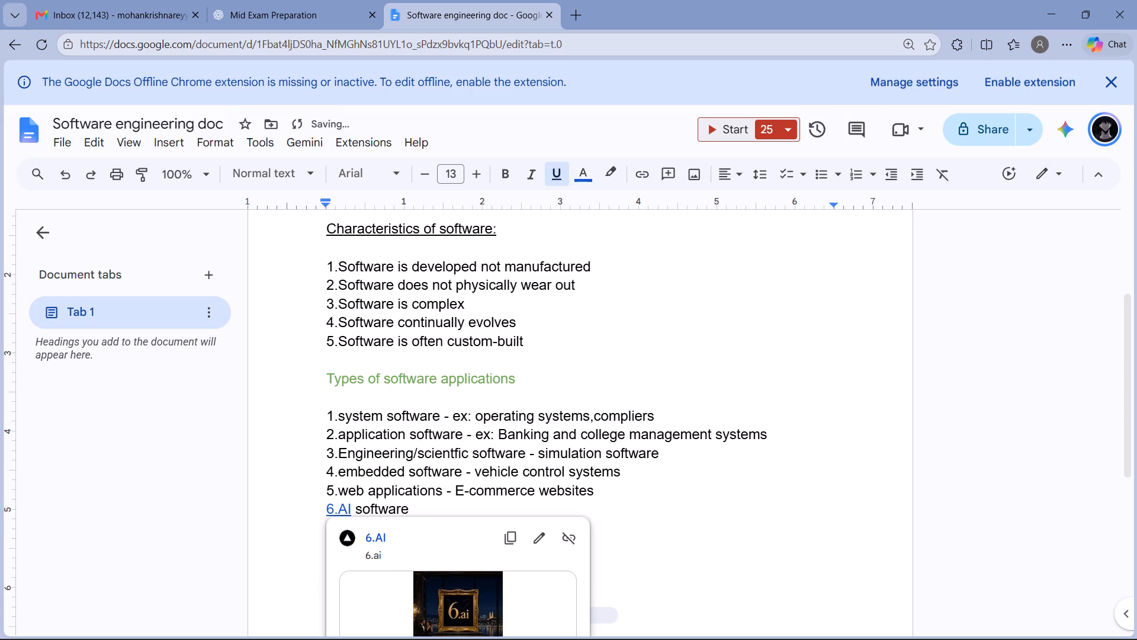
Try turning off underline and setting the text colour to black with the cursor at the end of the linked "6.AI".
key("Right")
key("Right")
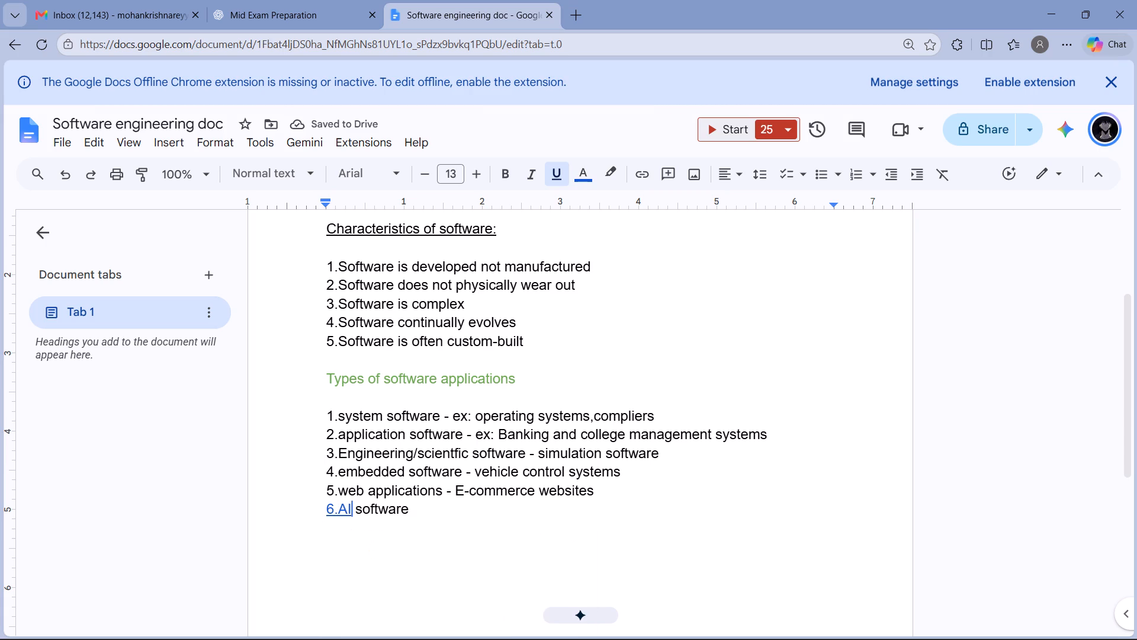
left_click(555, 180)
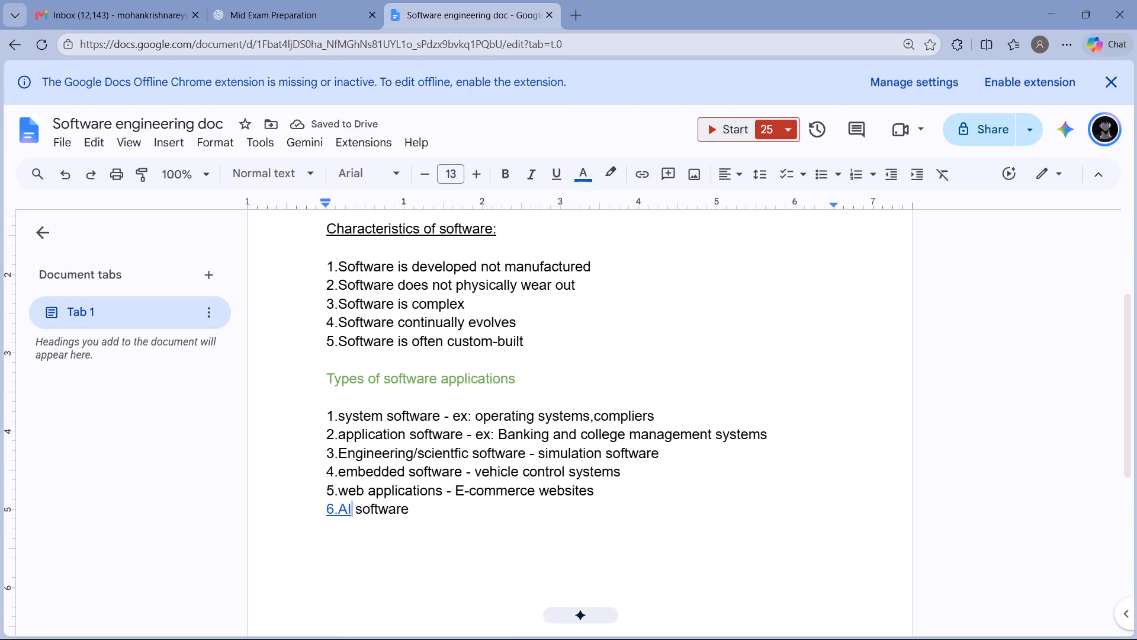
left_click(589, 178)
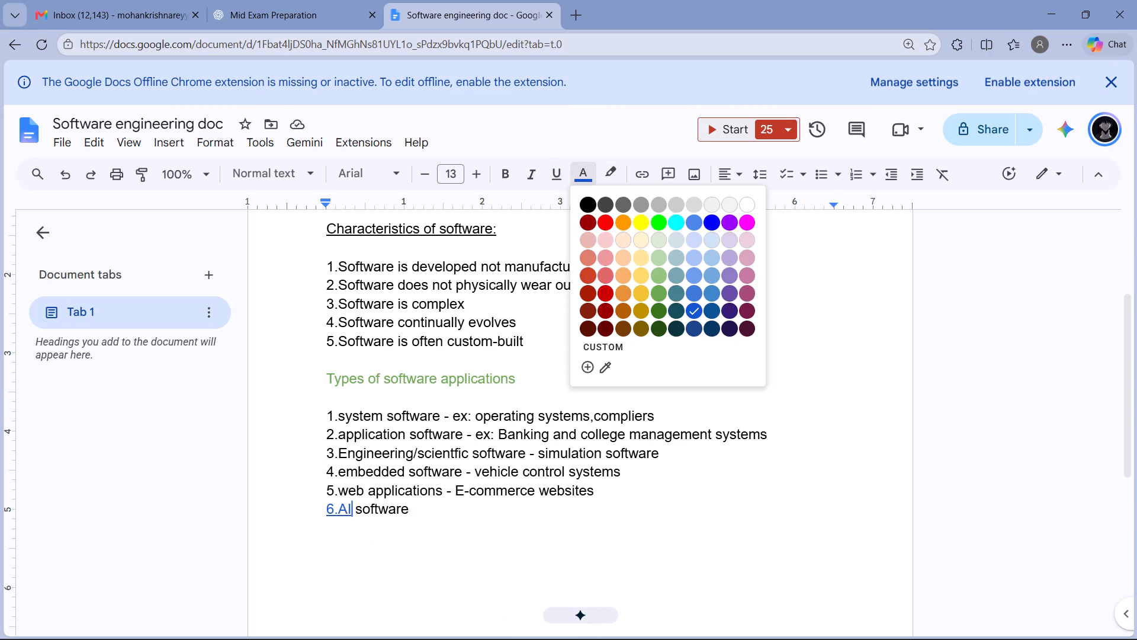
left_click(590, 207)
Set the text colour of the linked "6.AI" in the sixth item to black.
left_click_drag(353, 514, 336, 515)
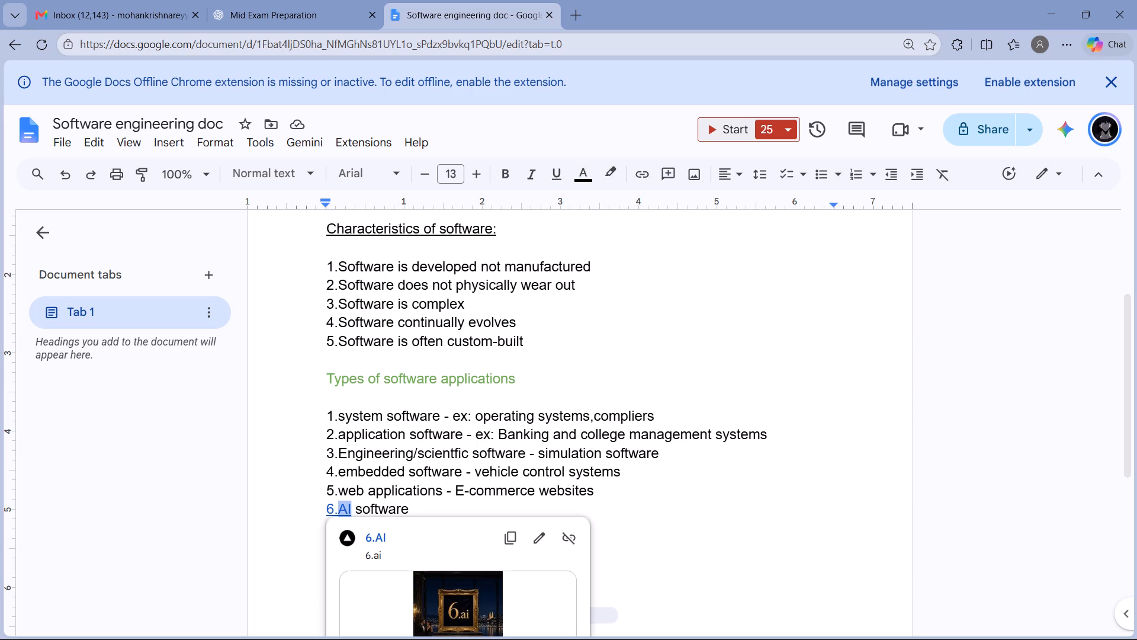
left_click_drag(336, 515, 329, 516)
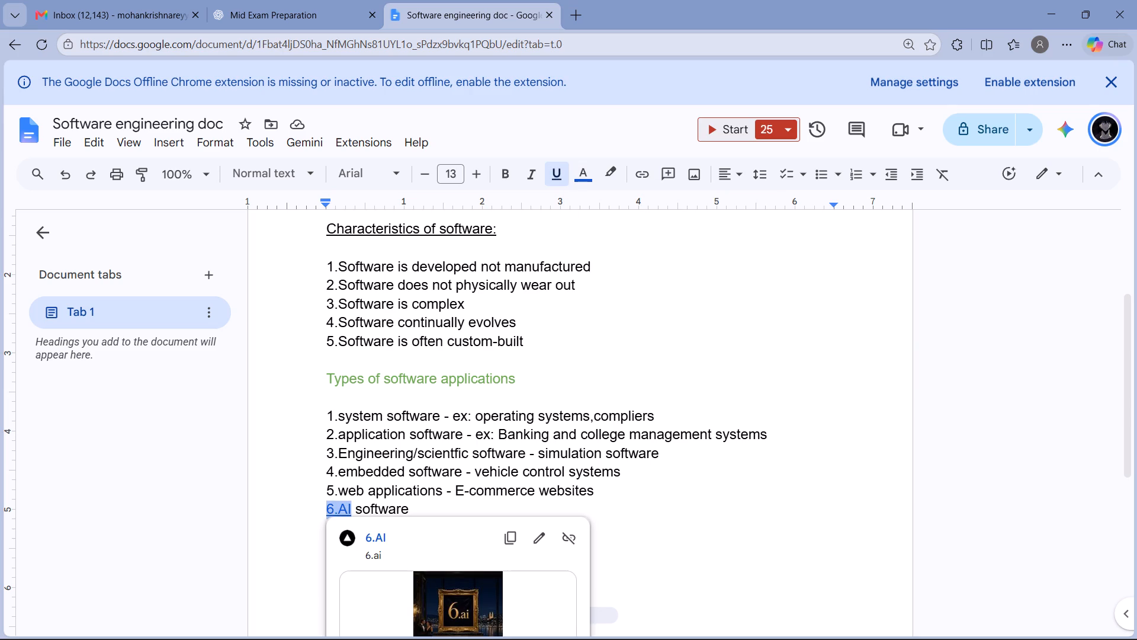
left_click(585, 184)
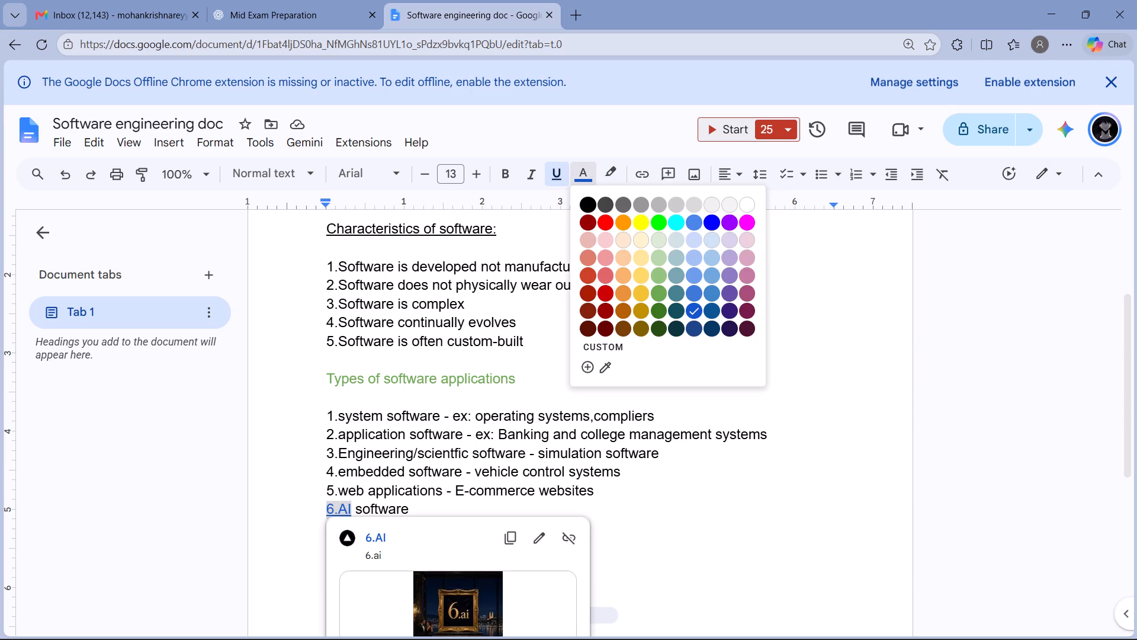
left_click(588, 206)
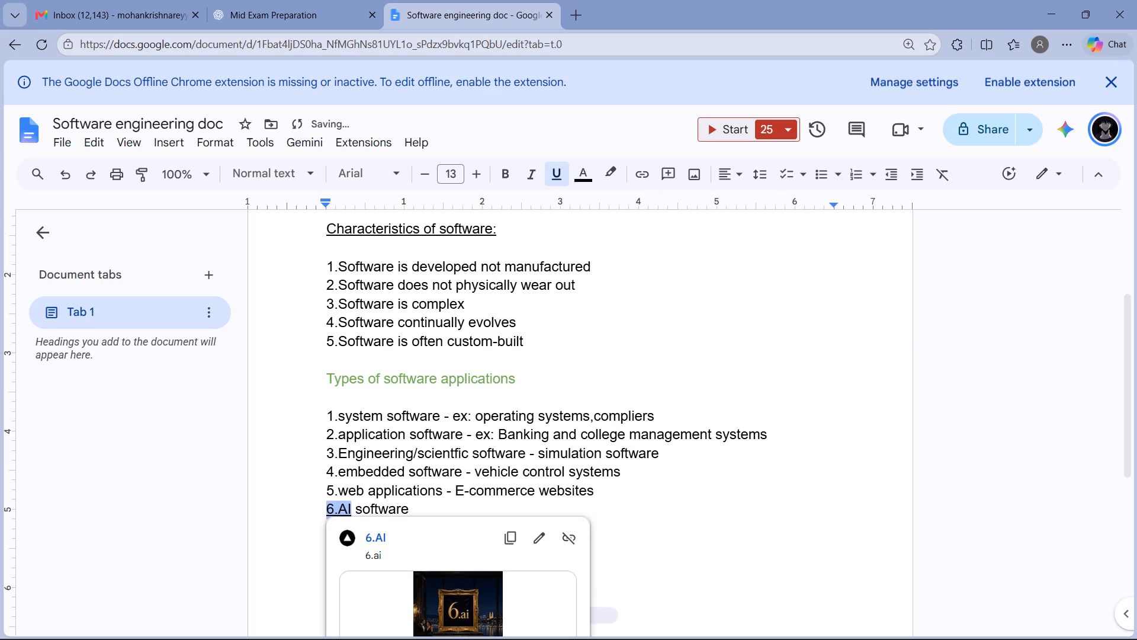
left_click(341, 512)
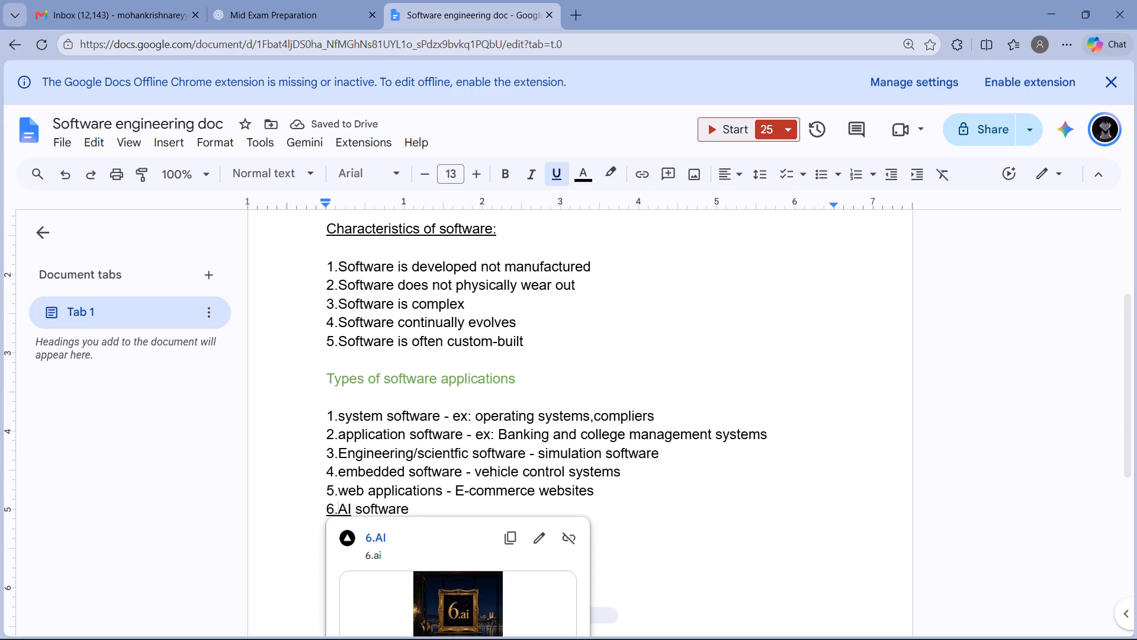
key("space")
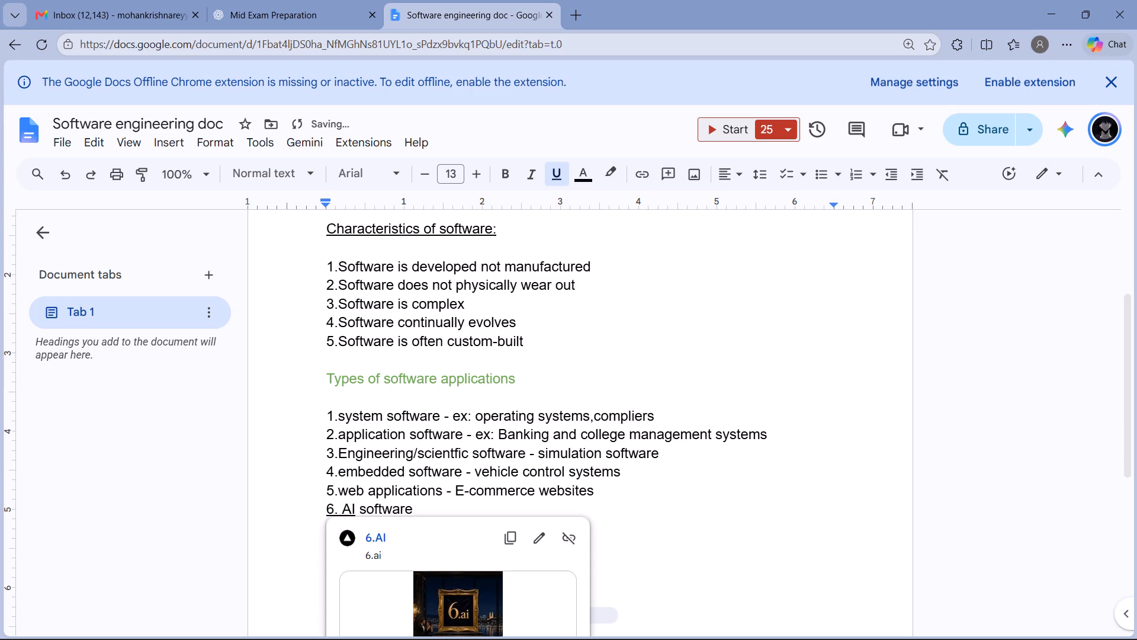
left_click_drag(358, 508, 326, 508)
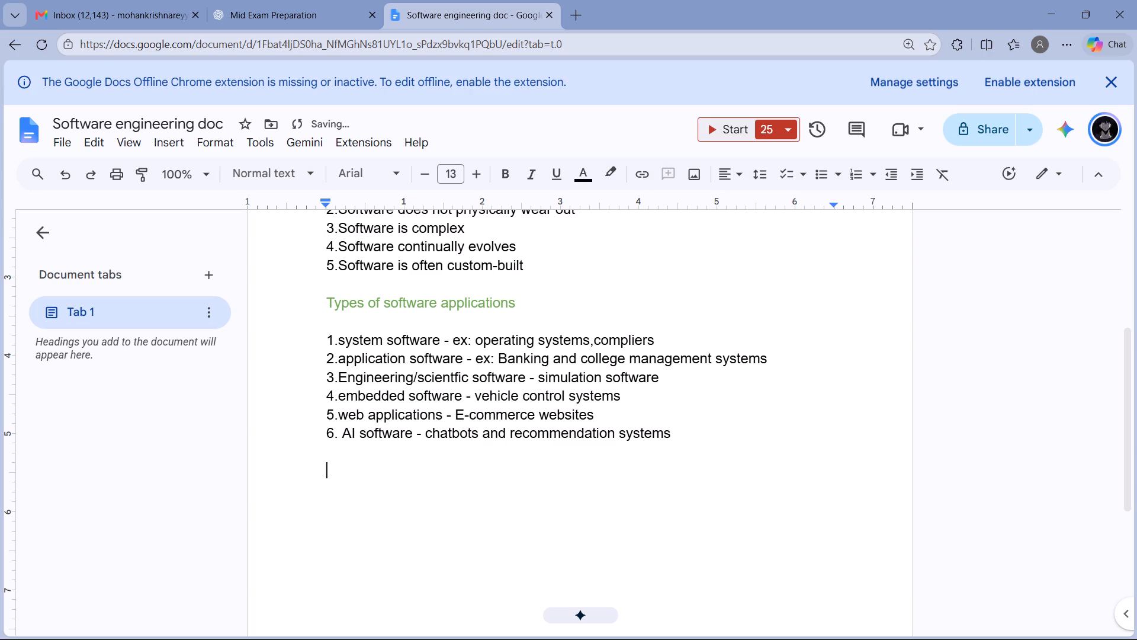
key("space")
key("BackSpace")
key("minus")
key("minus")
key("minus")
key("minus")
key("minus")
key("minus")
key("minus")
key("minus")
key("minus")
key("minus")
key("minus")
key("minus")
key("minus")
key("minus")
key("minus")
key("minus")
key("minus")
key("minus")
key("minus")
key("minus")
key("minus")
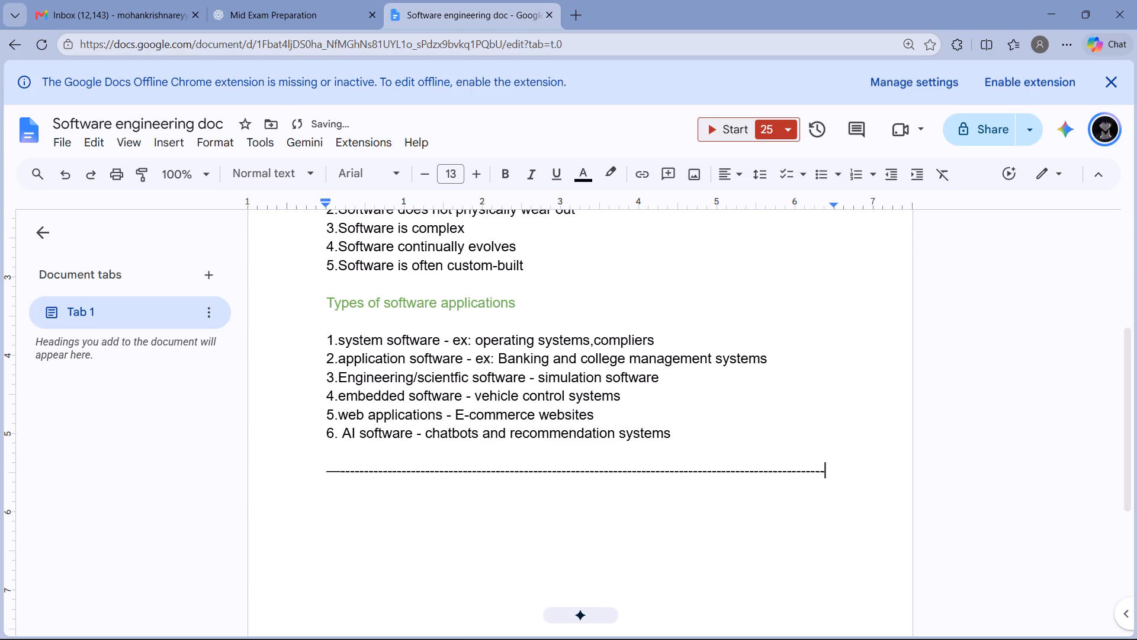
key("minus")
key("Return")
key("Return")
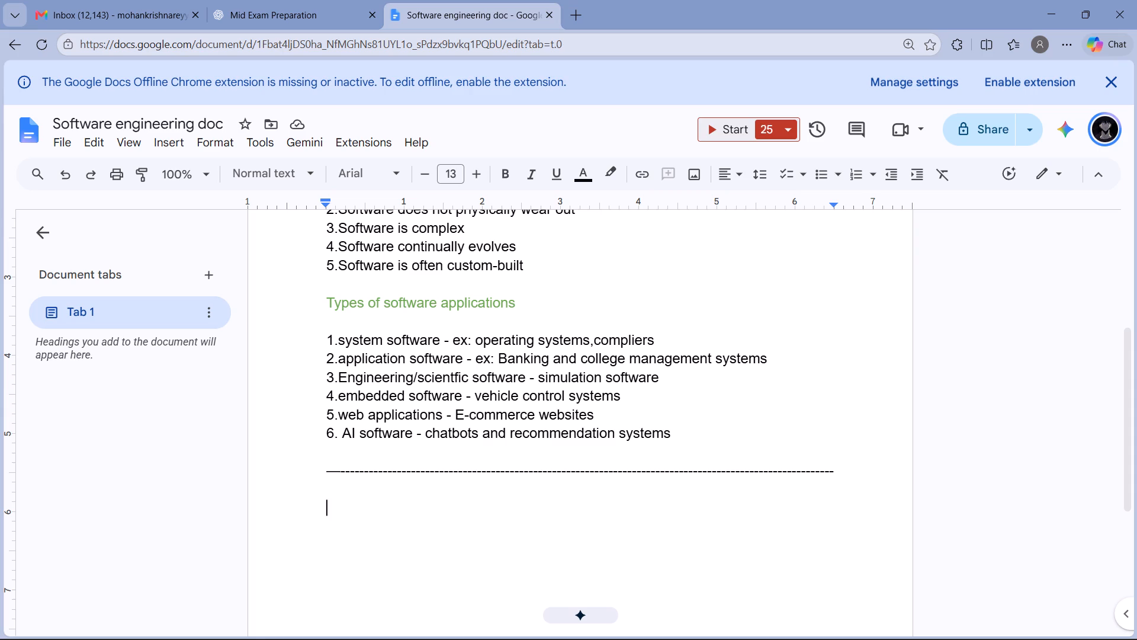
Add an orange "Examples:" heading between the sixth item and the dashed separator, and start a new line below the heading.
left_click(679, 435)
key("Return")
key("Return")
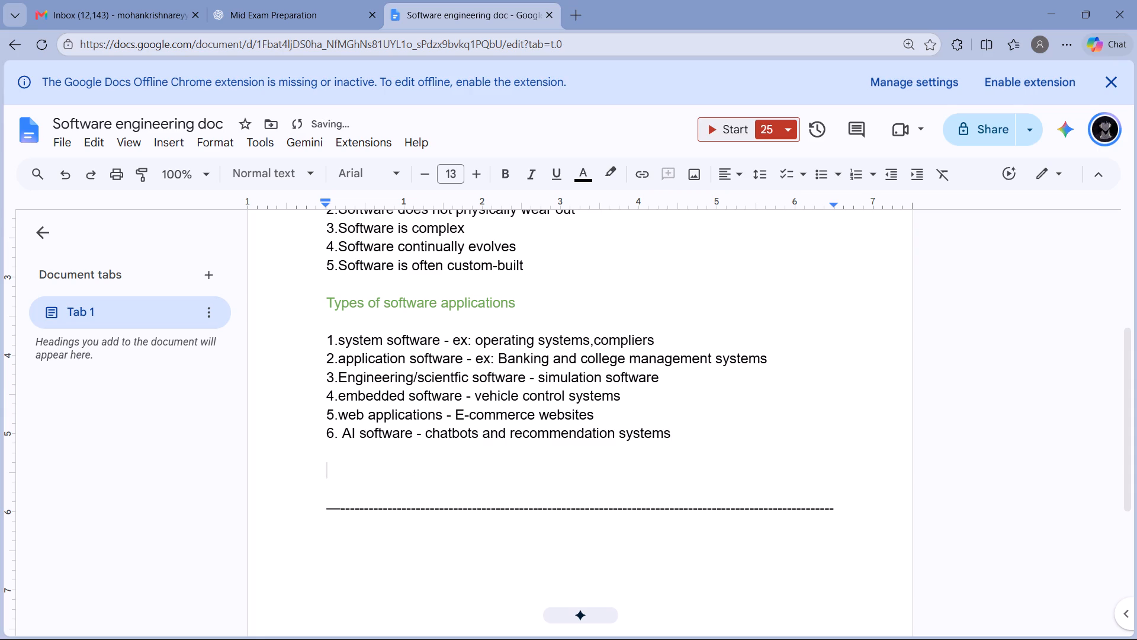
left_click(580, 177)
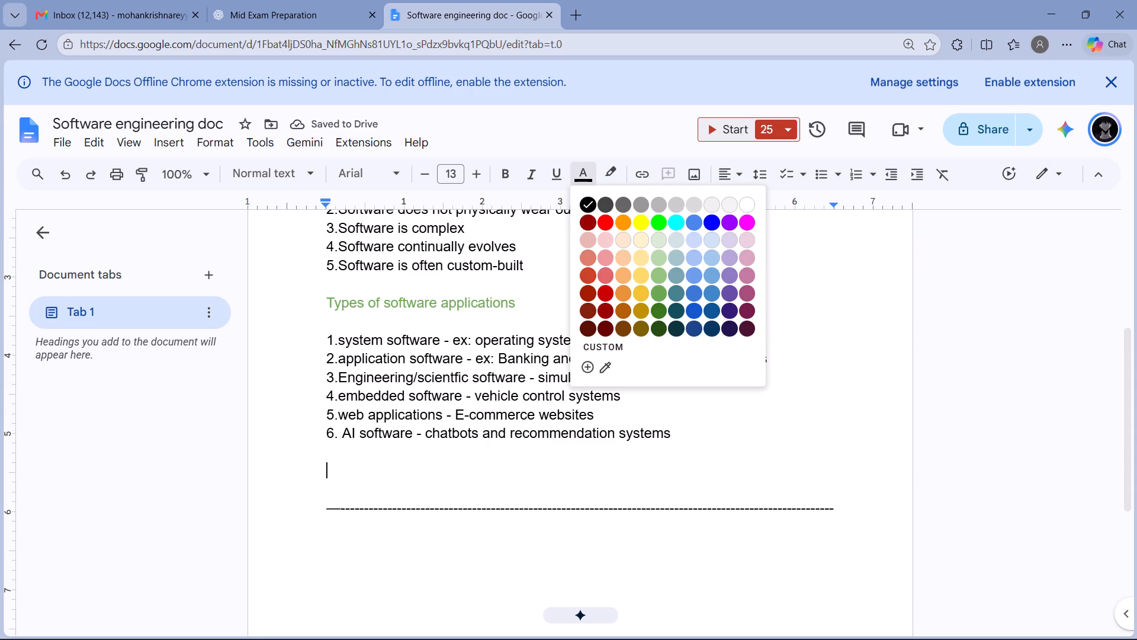
left_click(621, 295)
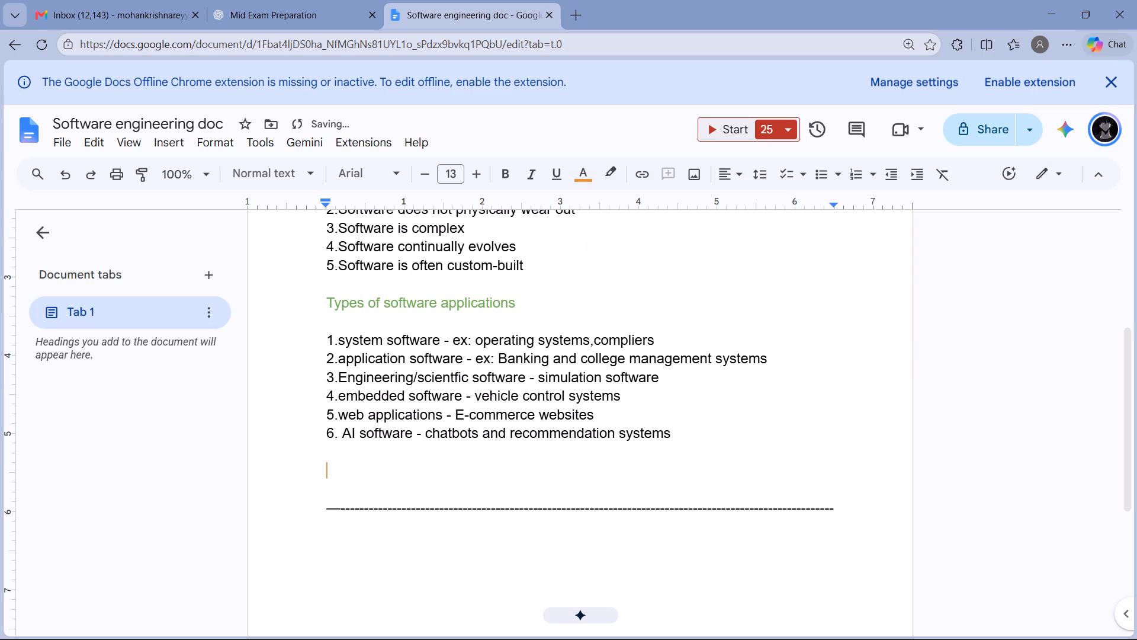
type("Exa")
type("mple")
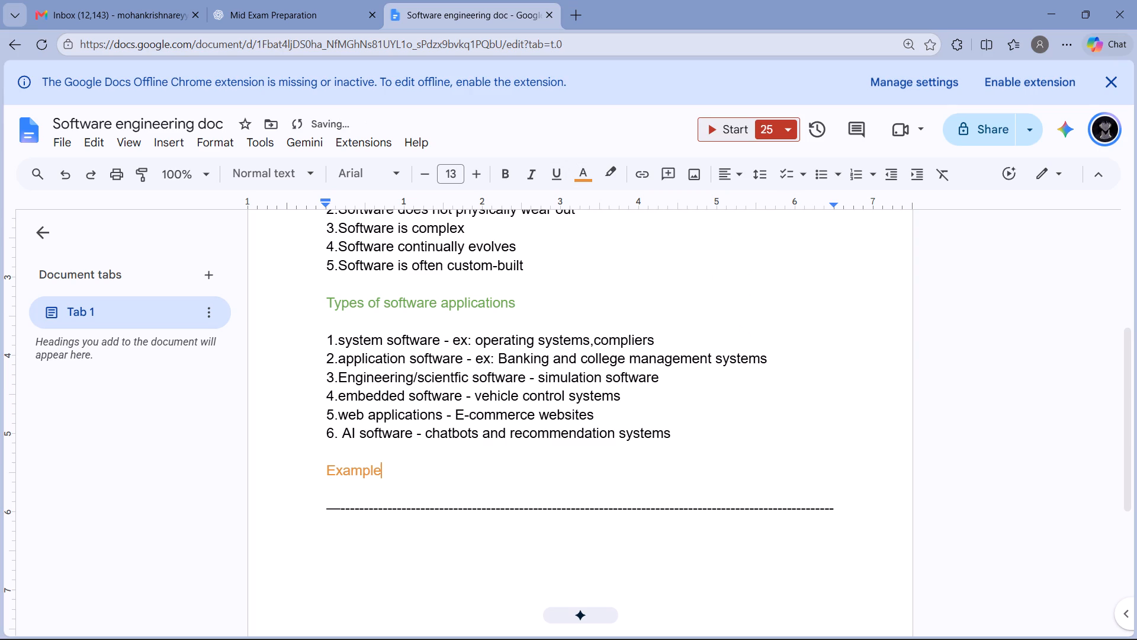
key("s")
key("shift+colon")
key("Return")
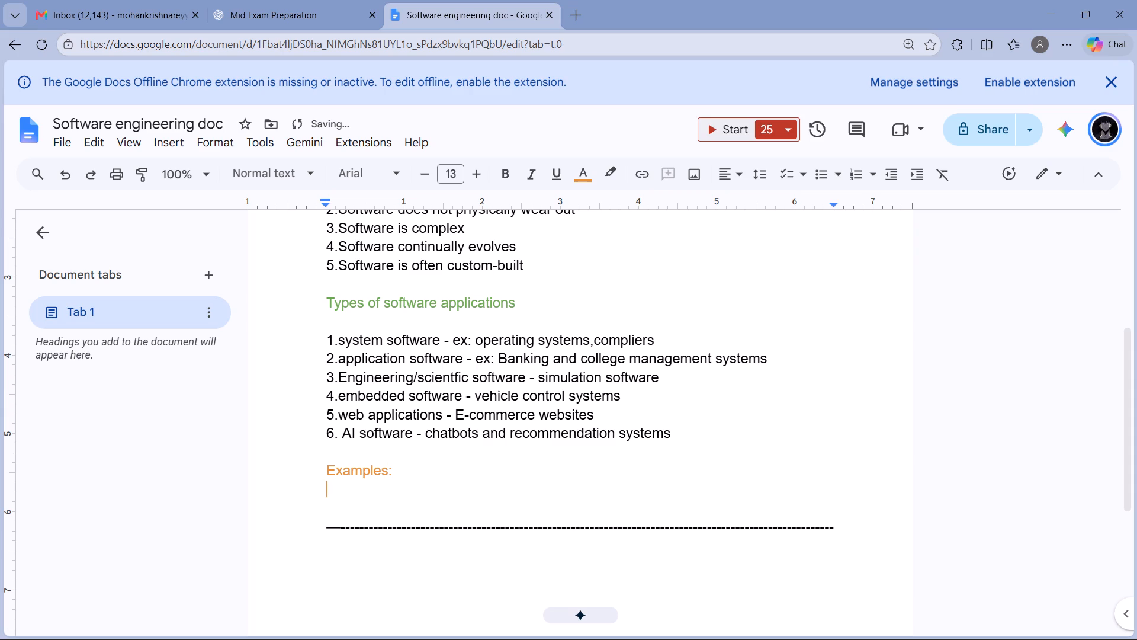
Below the "Examples:" heading, start a black-text paragraph reading "A college management application stores student records".
left_click(590, 168)
left_click(587, 206)
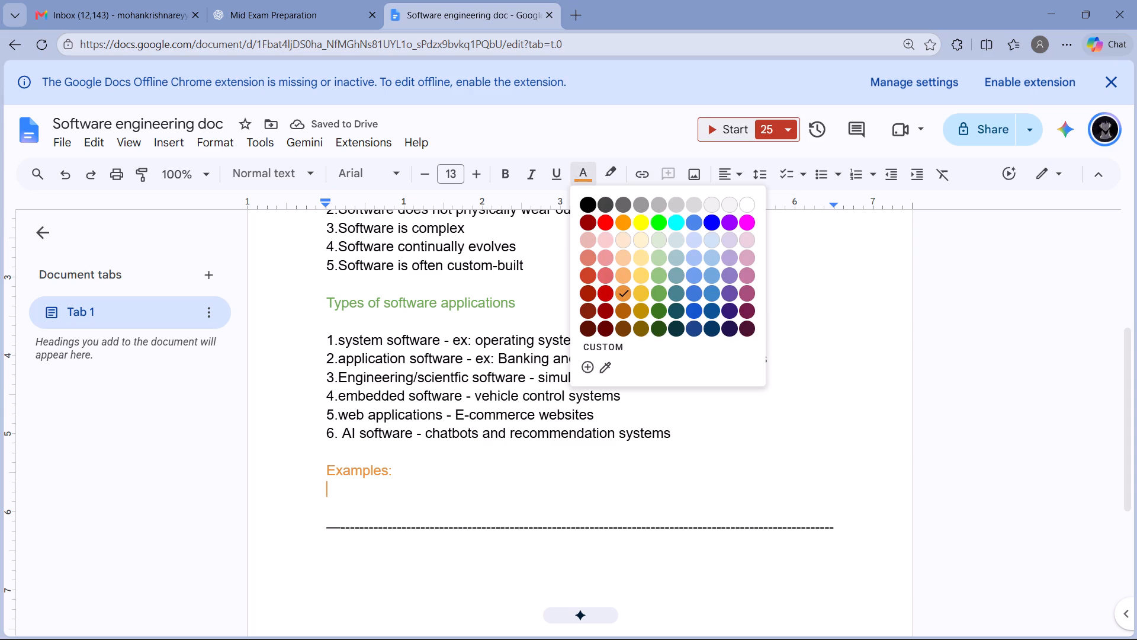
key("shift+a")
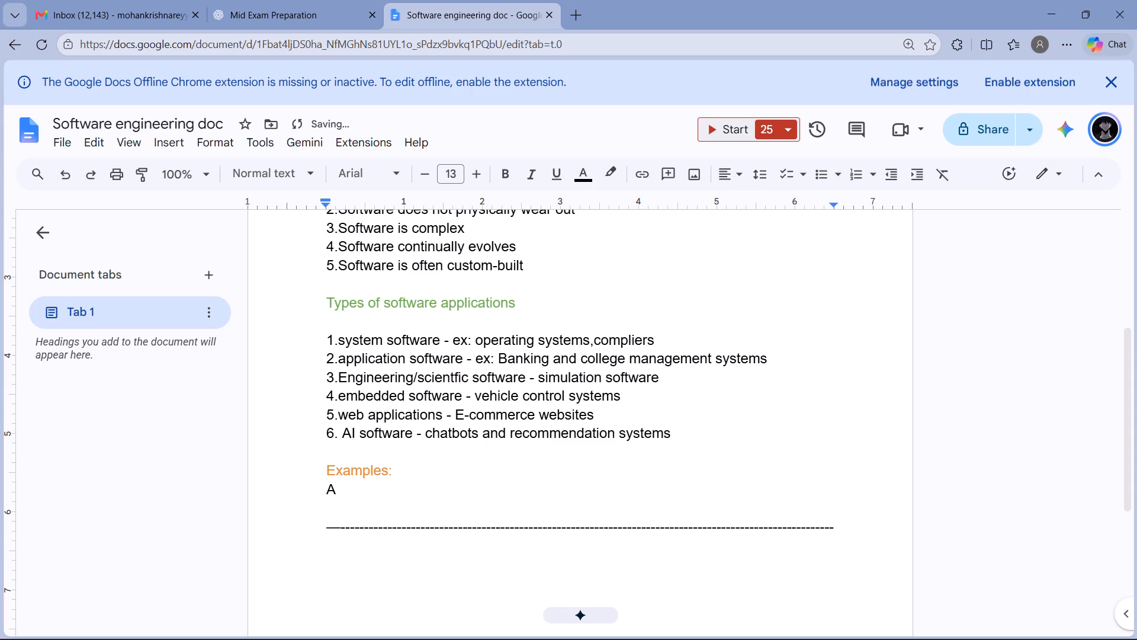
key("space")
type("college")
key("space")
type("management")
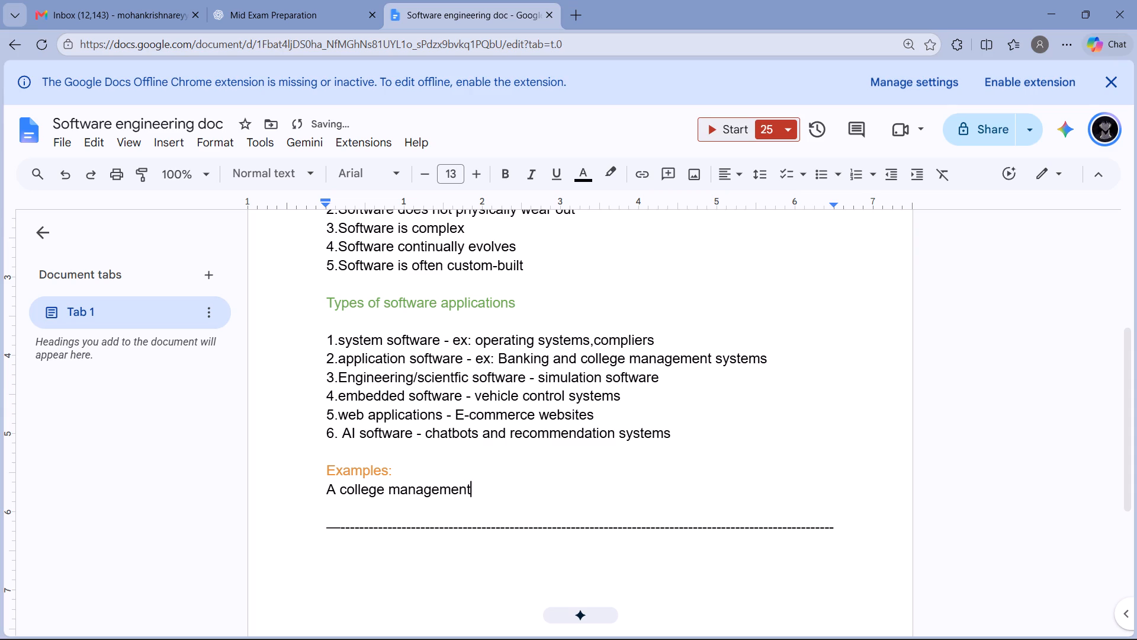
key("space")
type("application")
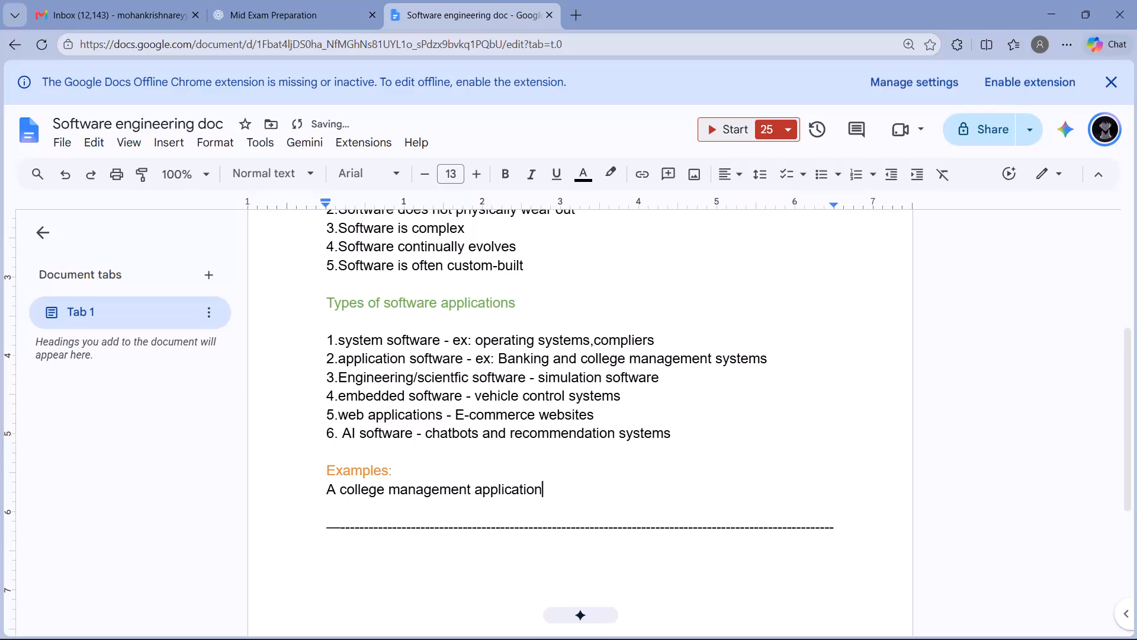
key("space")
type("sa")
key("BackSpace")
type("tores")
key("space")
key("s")
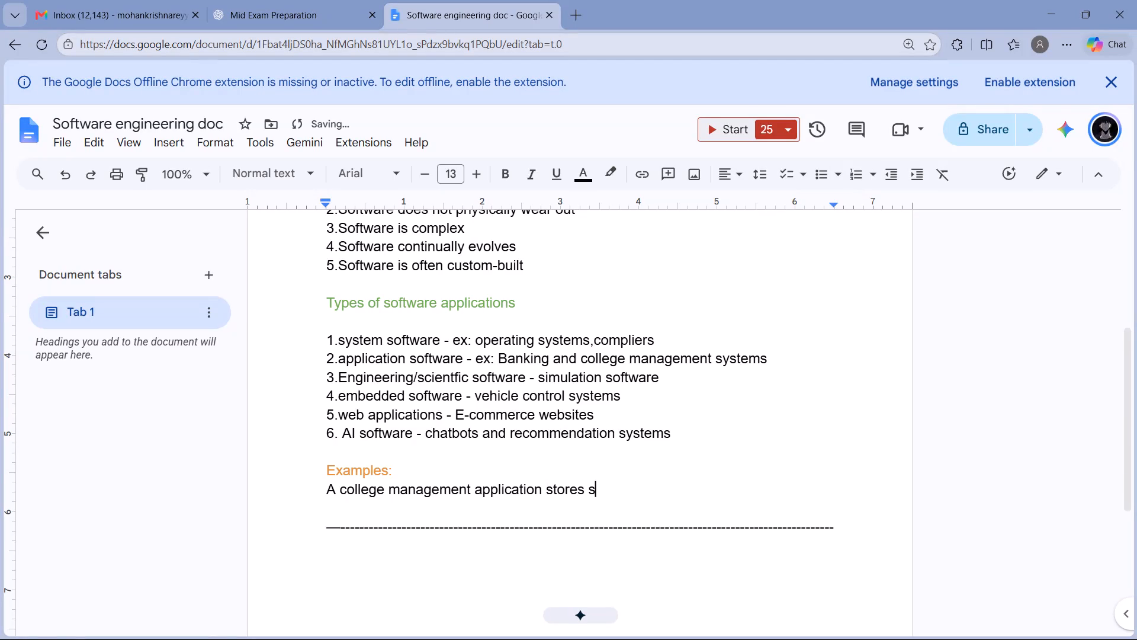
type("tuden")
type("t recors")
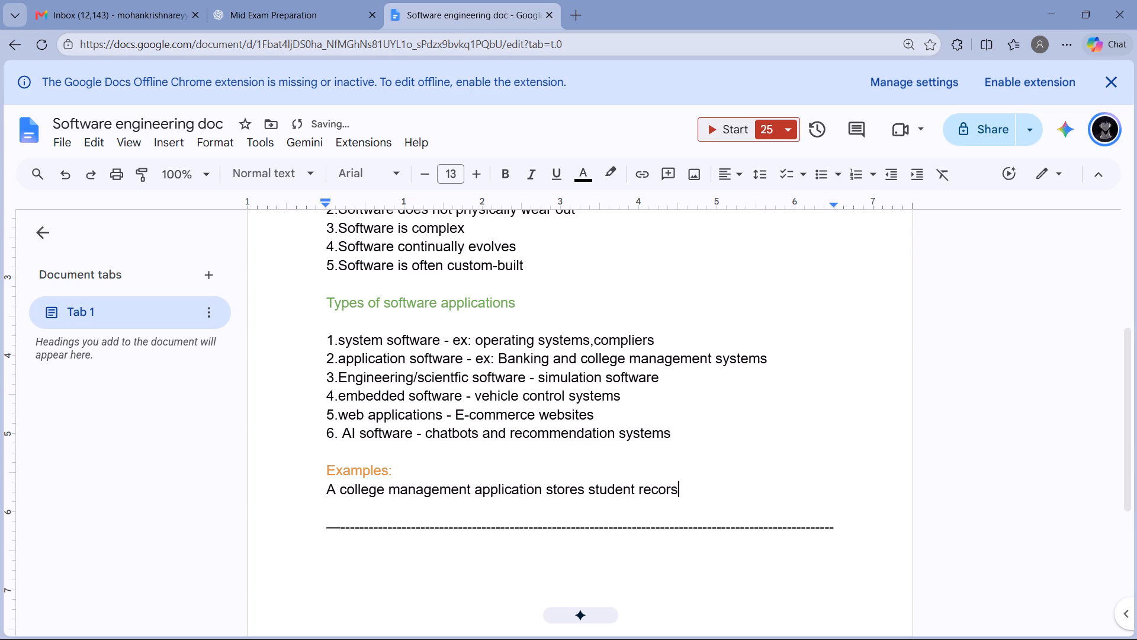
key("BackSpace")
type("ds")
Continue the example sentence after "student records" with ",calculates attendance and generates reports".
type(",cal")
type("culate")
type("s attendance")
key("space")
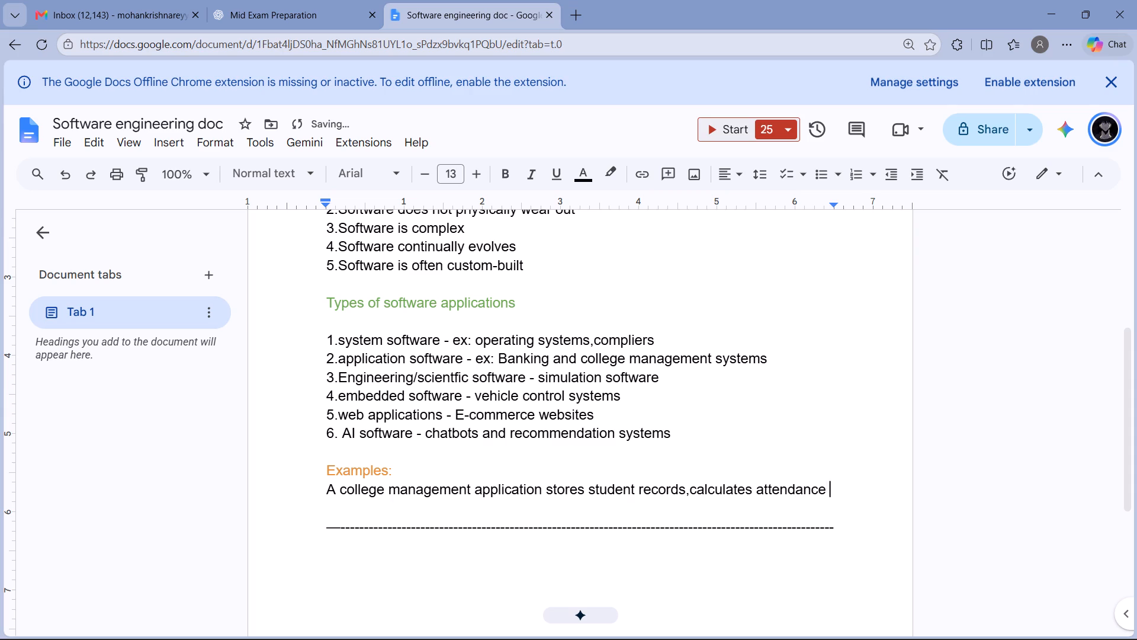
type("a")
type("nd")
key("space")
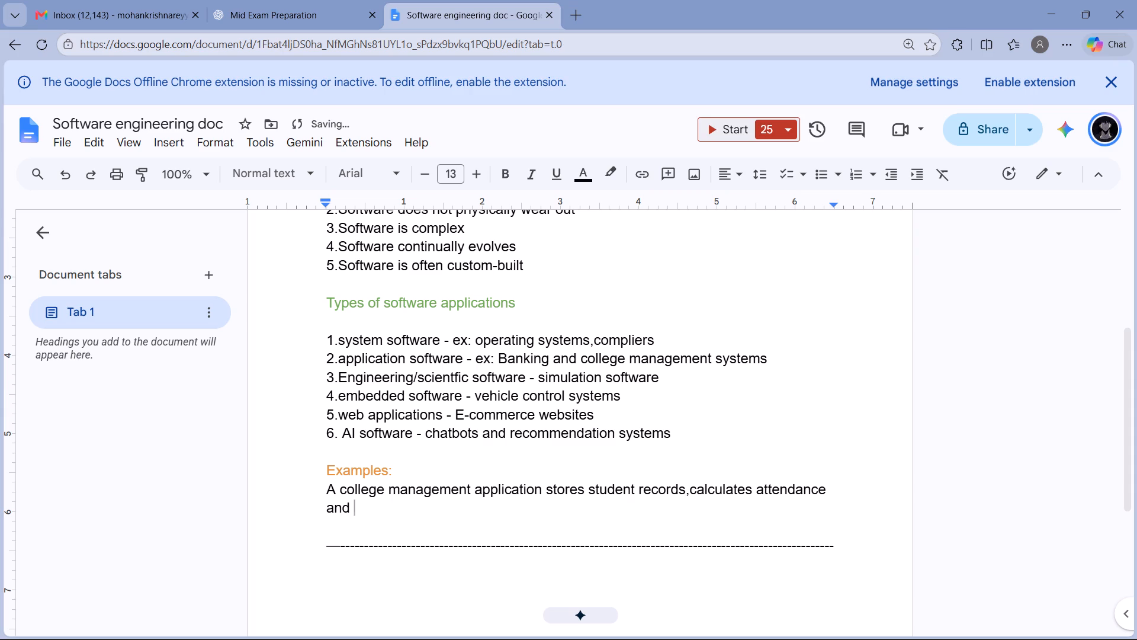
type("generate s")
key("BackSpace")
key("BackSpace")
type("s")
key("space")
type("reports")
key("space")
key("BackSpace")
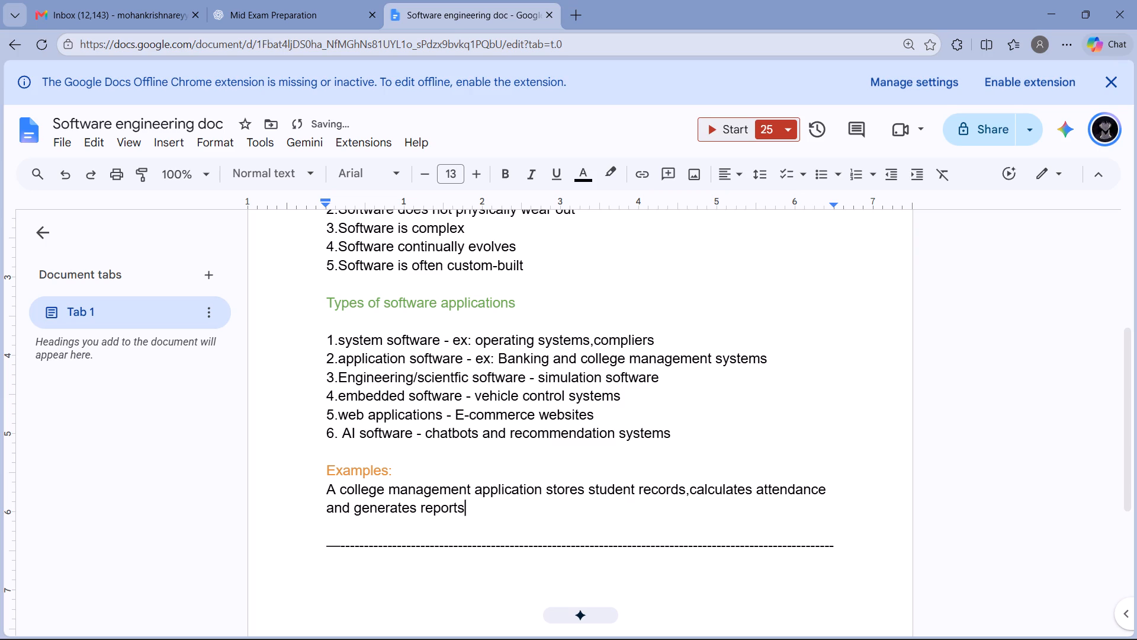
End the first example sentence with a period and begin the second with "Its correctness, security and maintainability".
type(". its")
key("space")
type("correct")
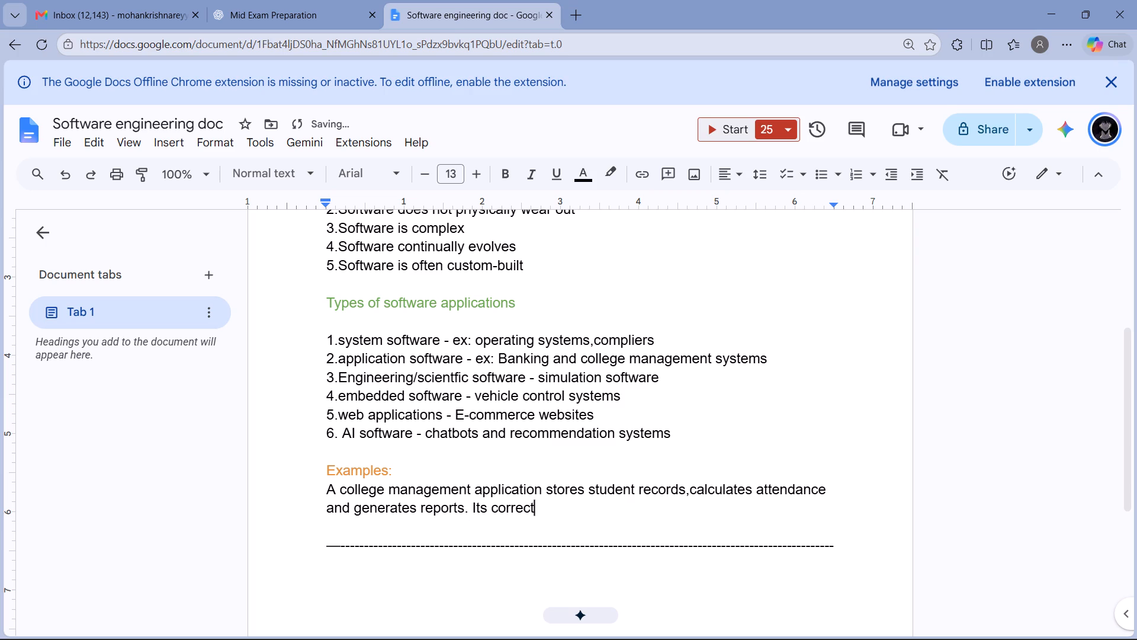
type("ness")
key("space")
key("BackSpace")
type(", security")
key("space")
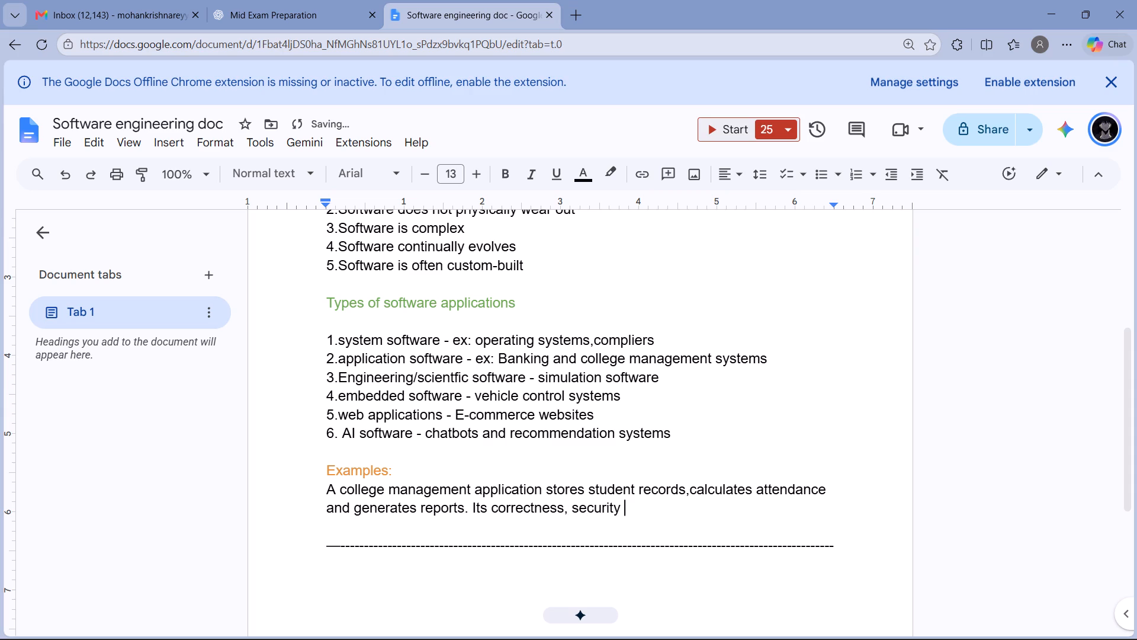
type("and ma")
type("in")
type("tain")
type("abil")
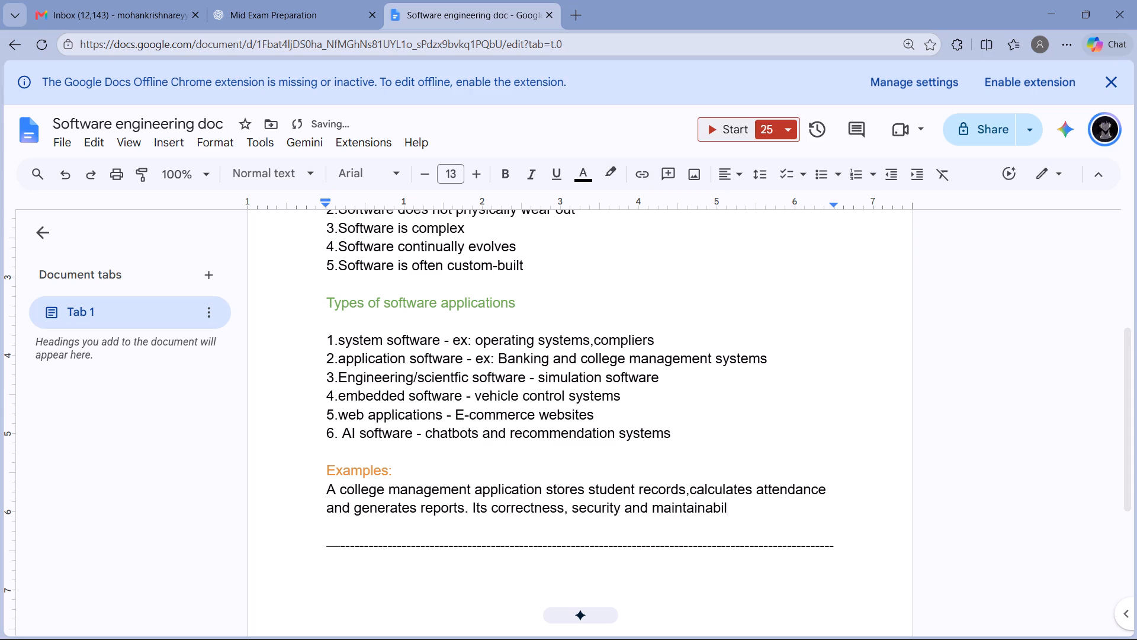
type("ityu")
key("BackSpace")
key("space")
Complete the second example sentence with "matter throughout its lifetime".
type("matter")
key("space")
type("throughout")
key("space")
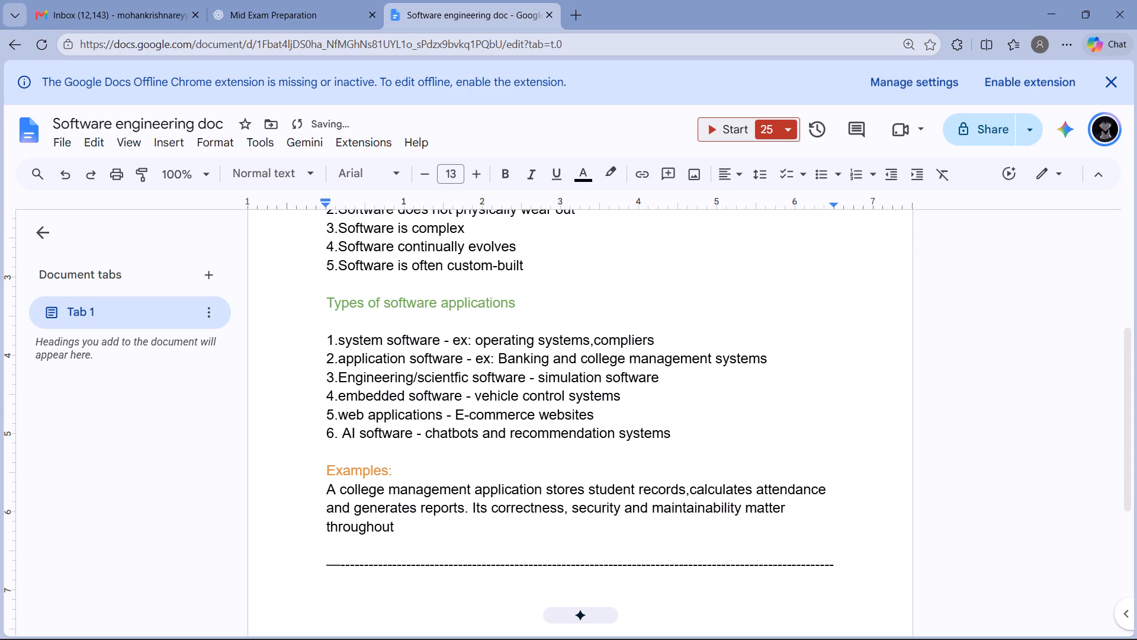
type("its")
key("space")
type("li")
type("fttime")
key("Left")
key("Left")
key("Left")
key("Left")
key("BackSpace")
key("e")
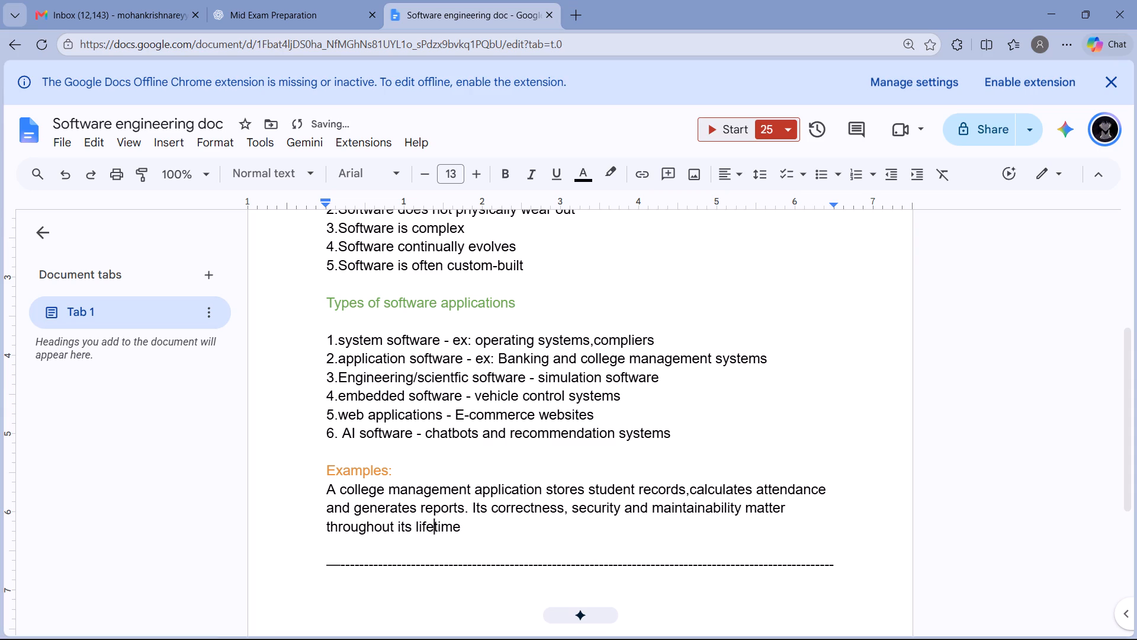
Below the dashed separator, add a centred, bold, size 16 heading "Software engineering as a layered technology" and start a new line beneath it.
left_click(378, 591)
scroll(378, 591, "down", 2)
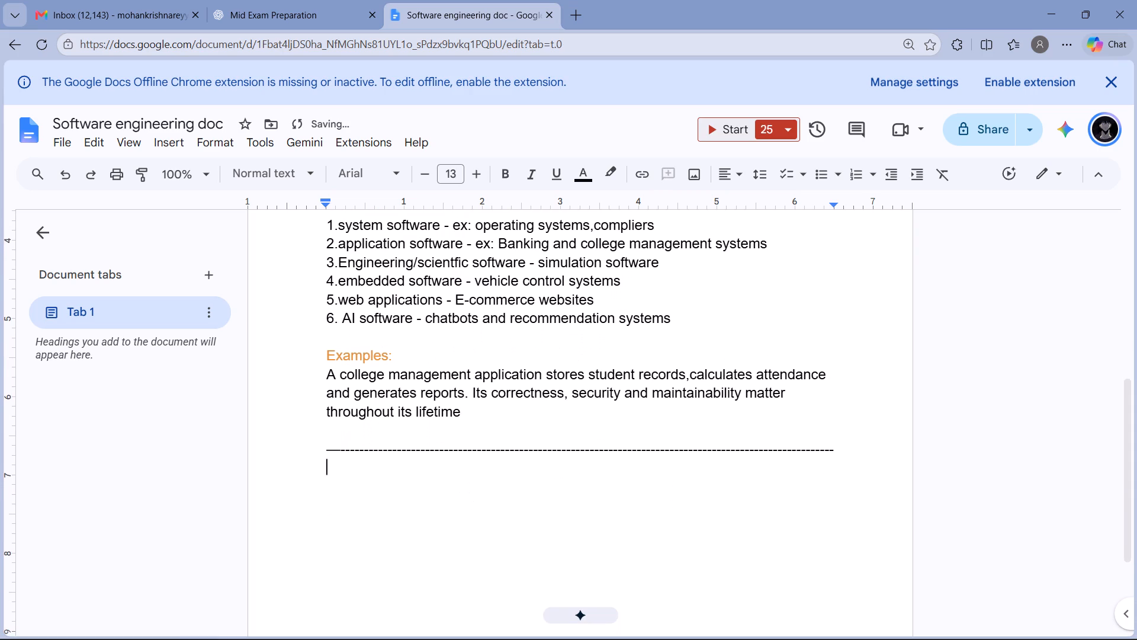
left_click(736, 170)
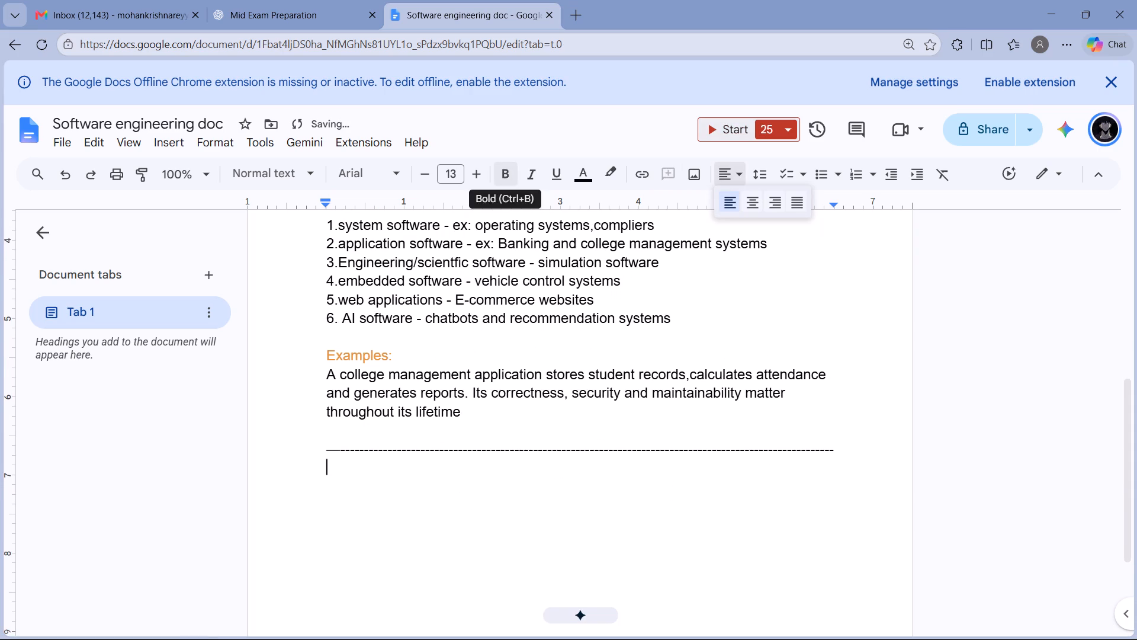
left_click(746, 196)
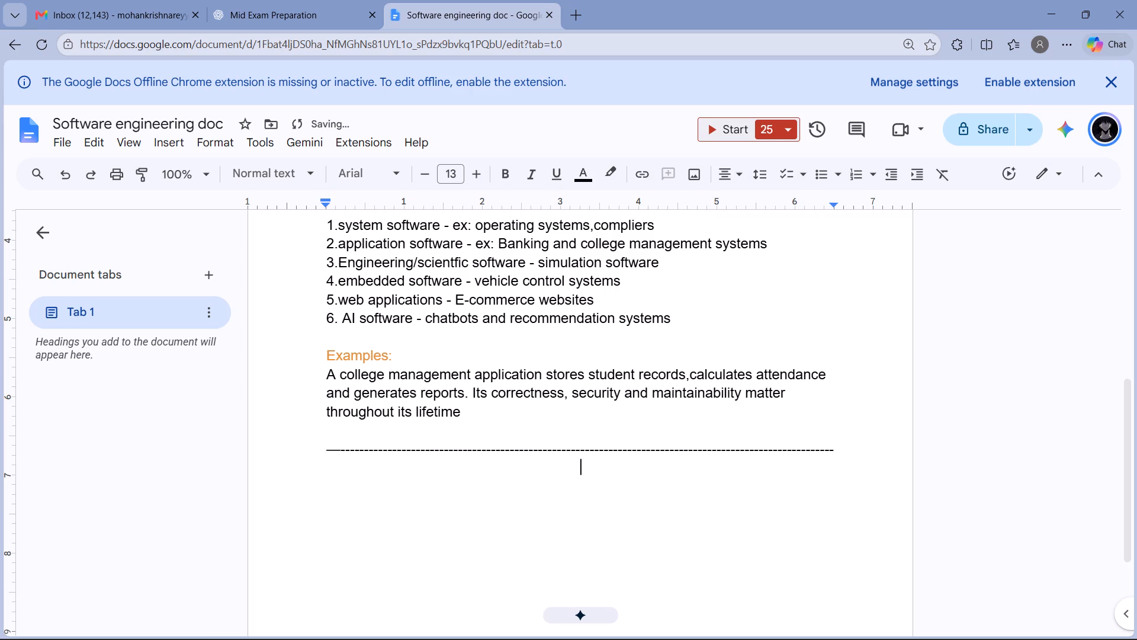
double_click(482, 175)
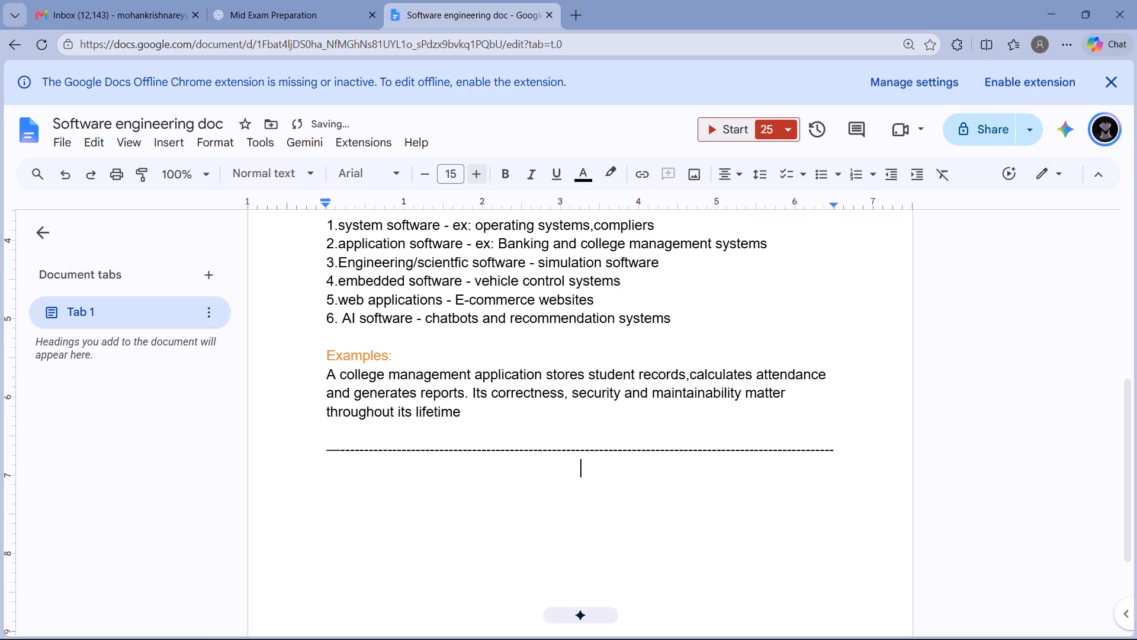
left_click(482, 175)
key("shift+s")
key("BackSpace")
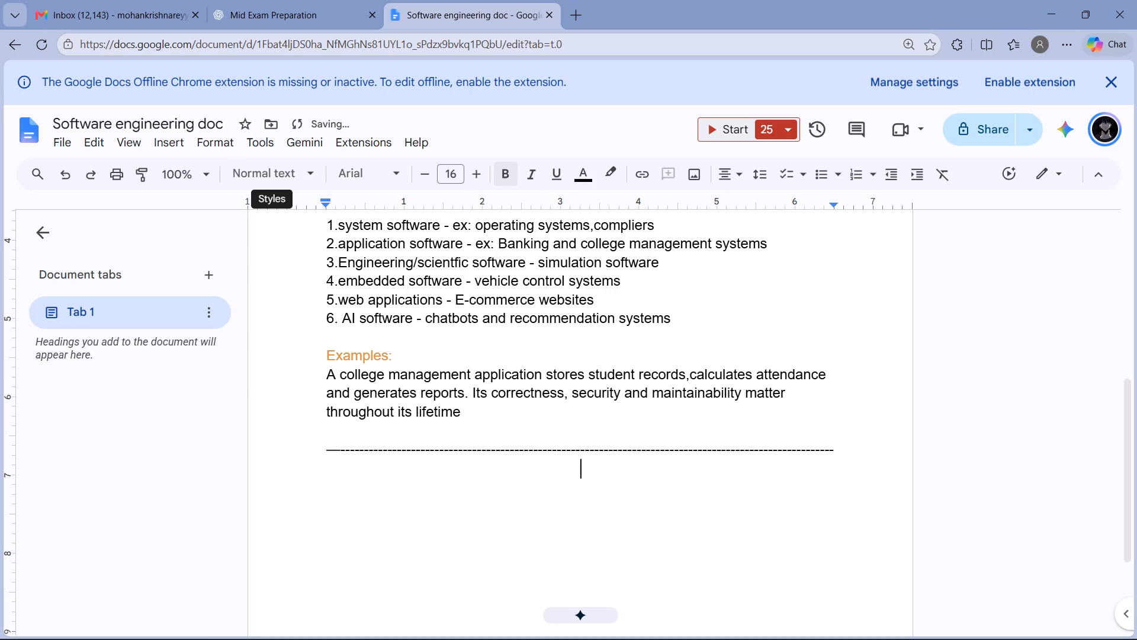
left_click(502, 181)
key("shift+s")
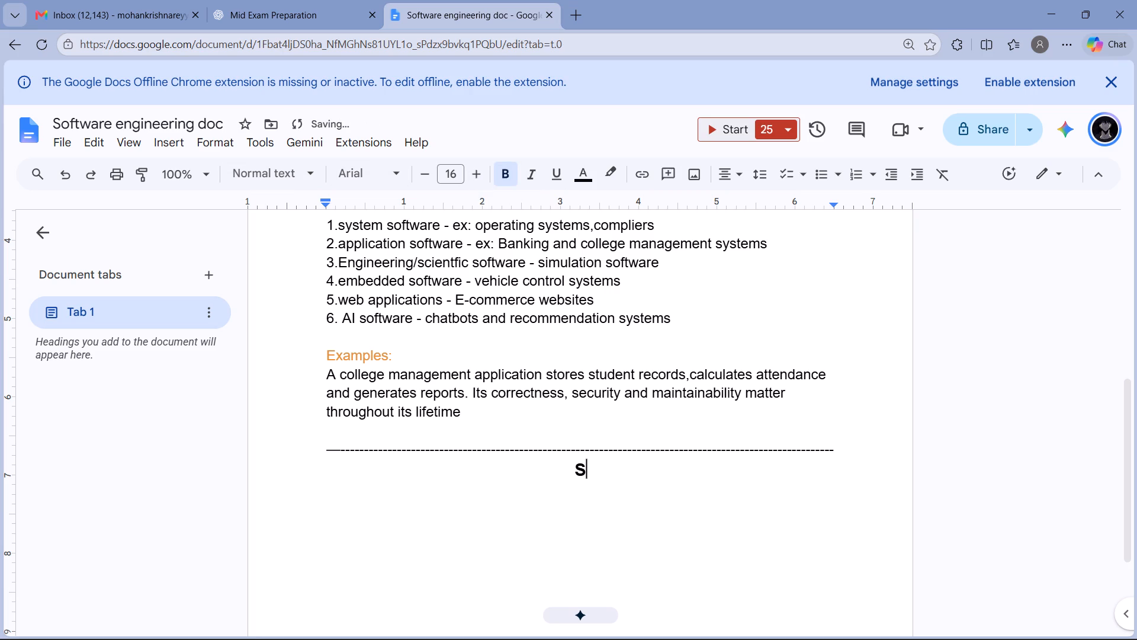
type("oftware")
key("space")
type("engineering as a layer")
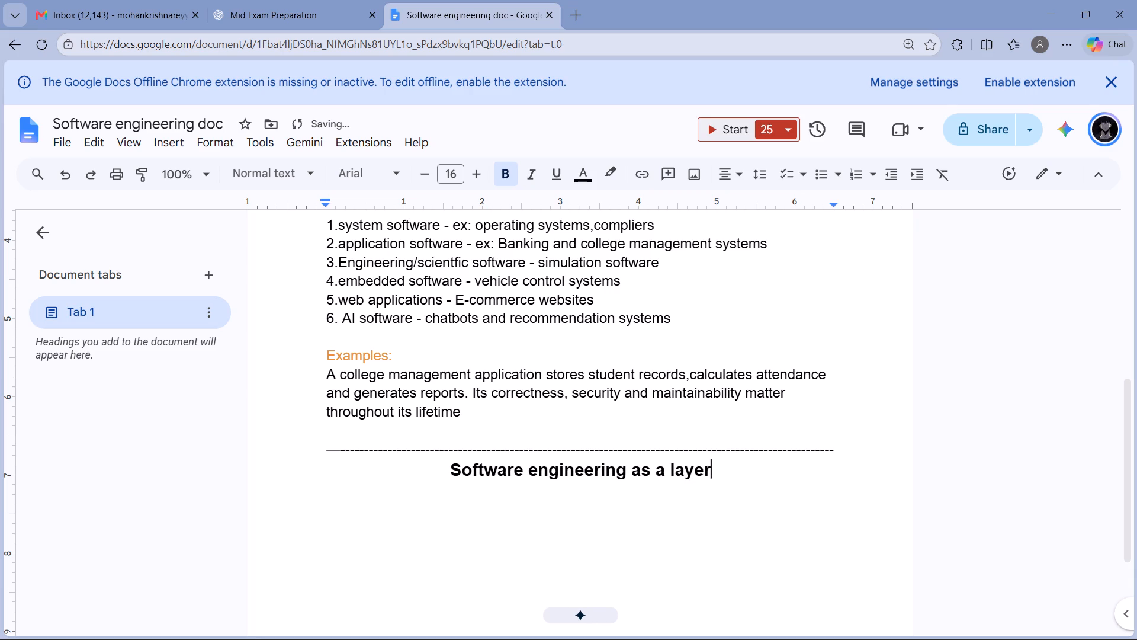
type("ed")
key("space")
type("techn")
key("o")
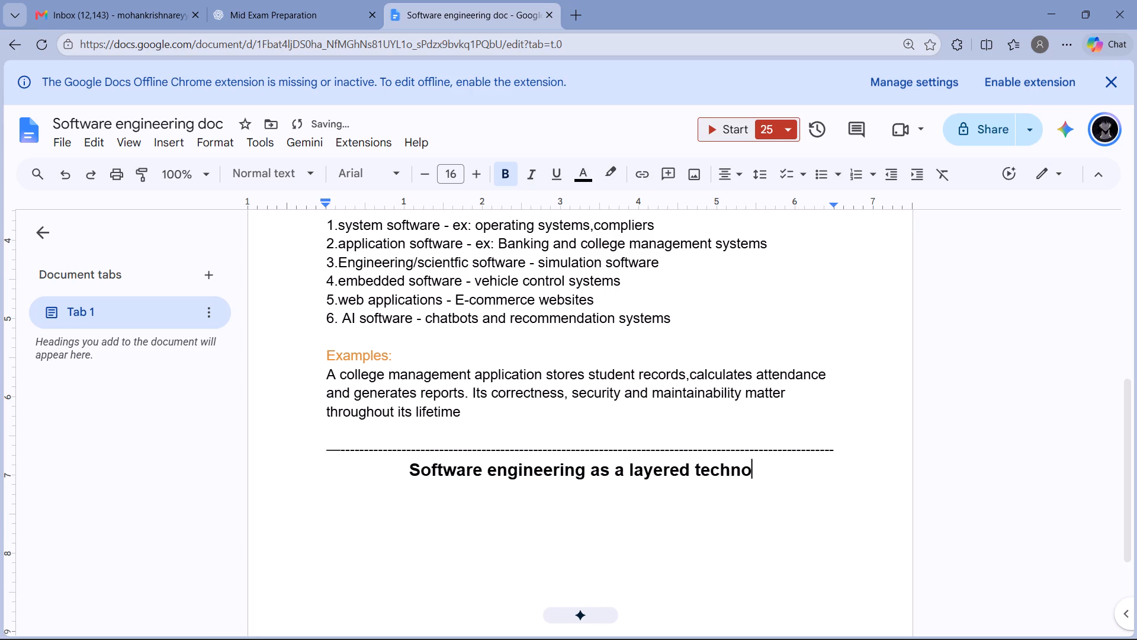
type("logy")
key("Return")
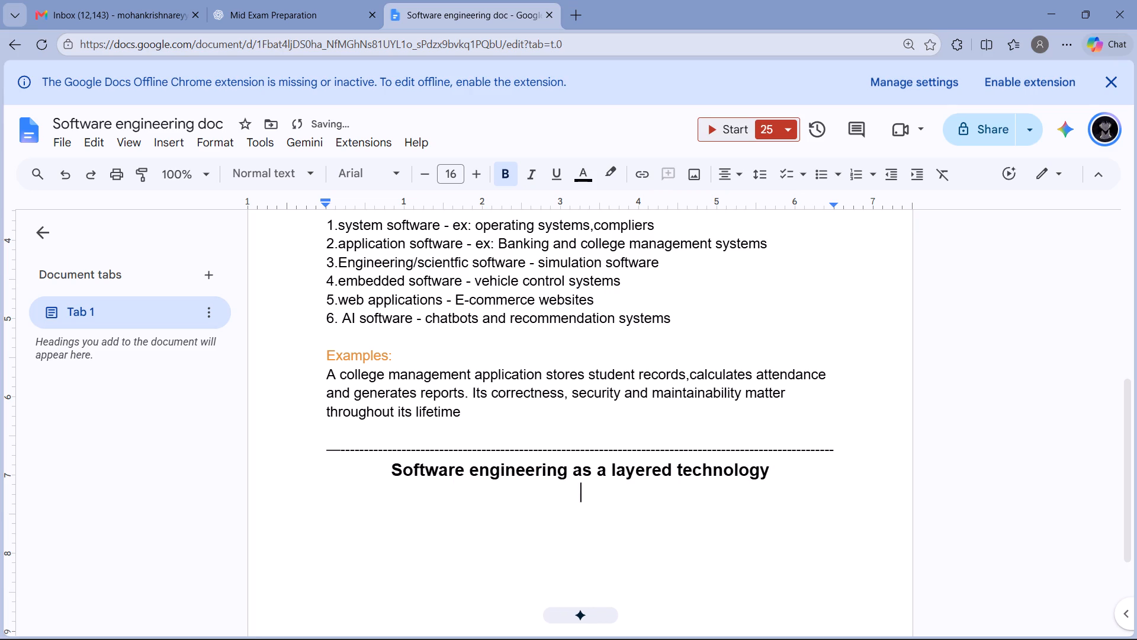
Leave a blank line beneath the layered technology heading and set up a non-bold, left-aligned body line at font size 13.
left_click(503, 174)
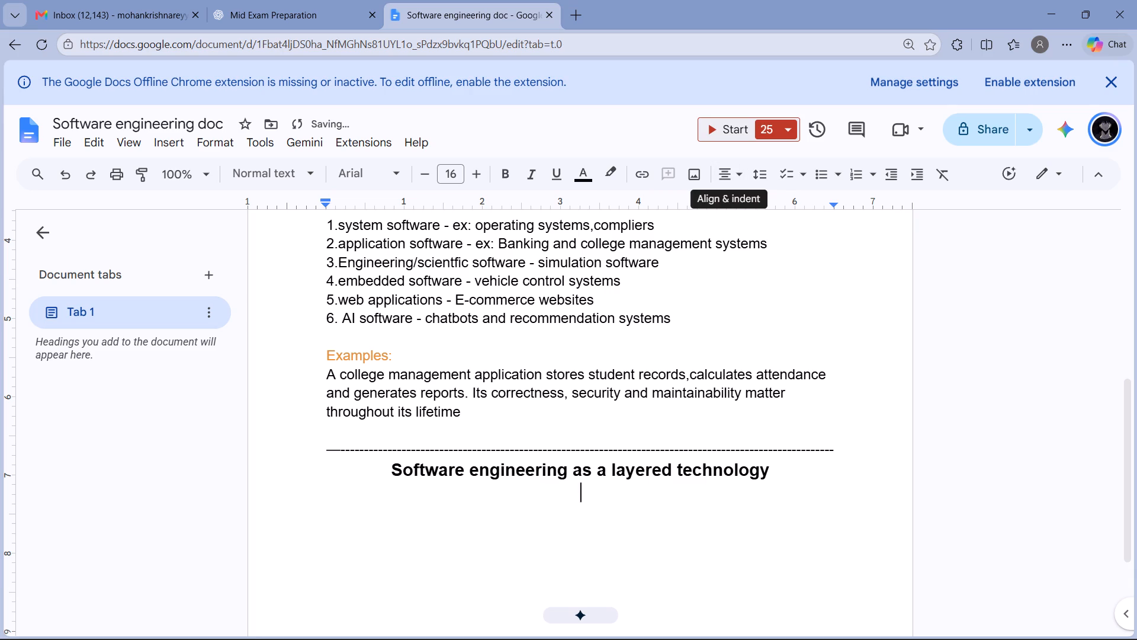
left_click(732, 177)
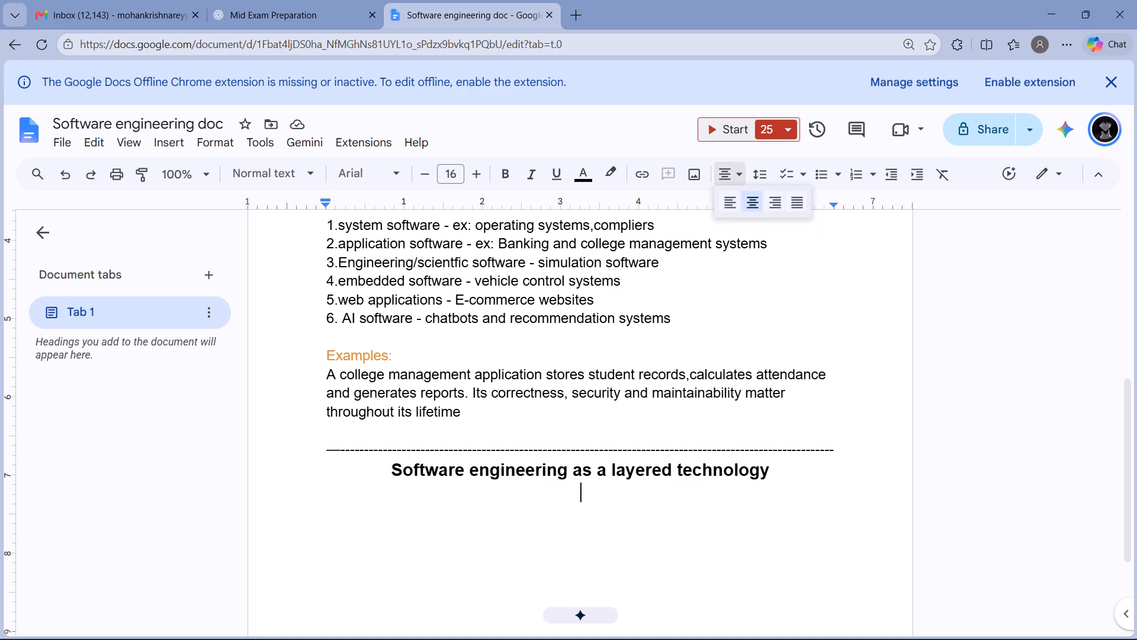
left_click(726, 213)
left_click(728, 208)
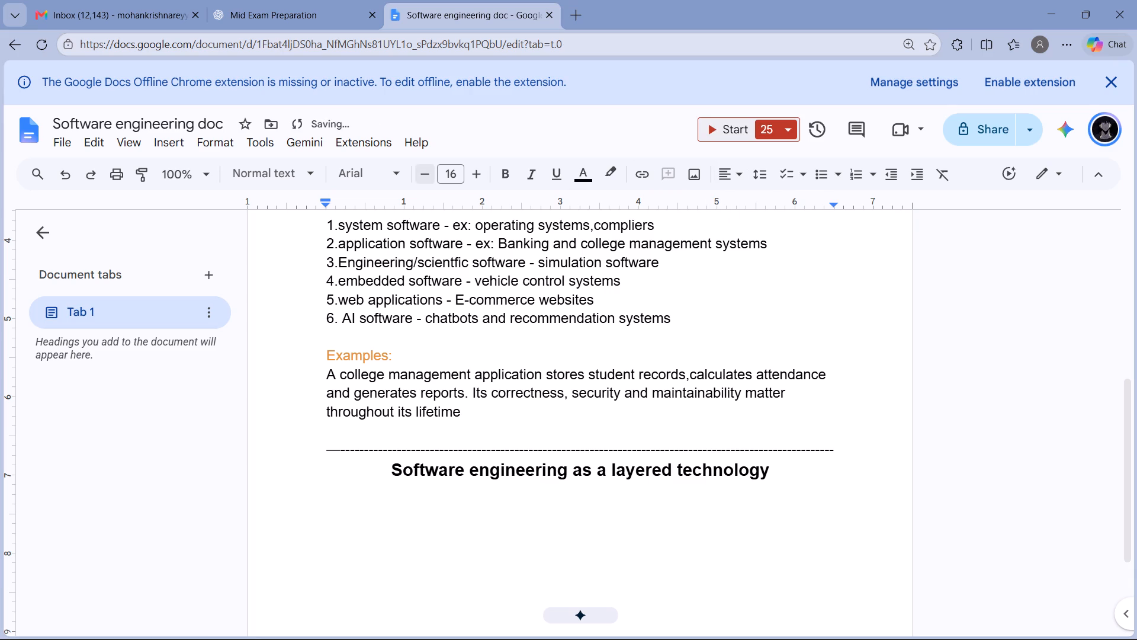
double_click(425, 175)
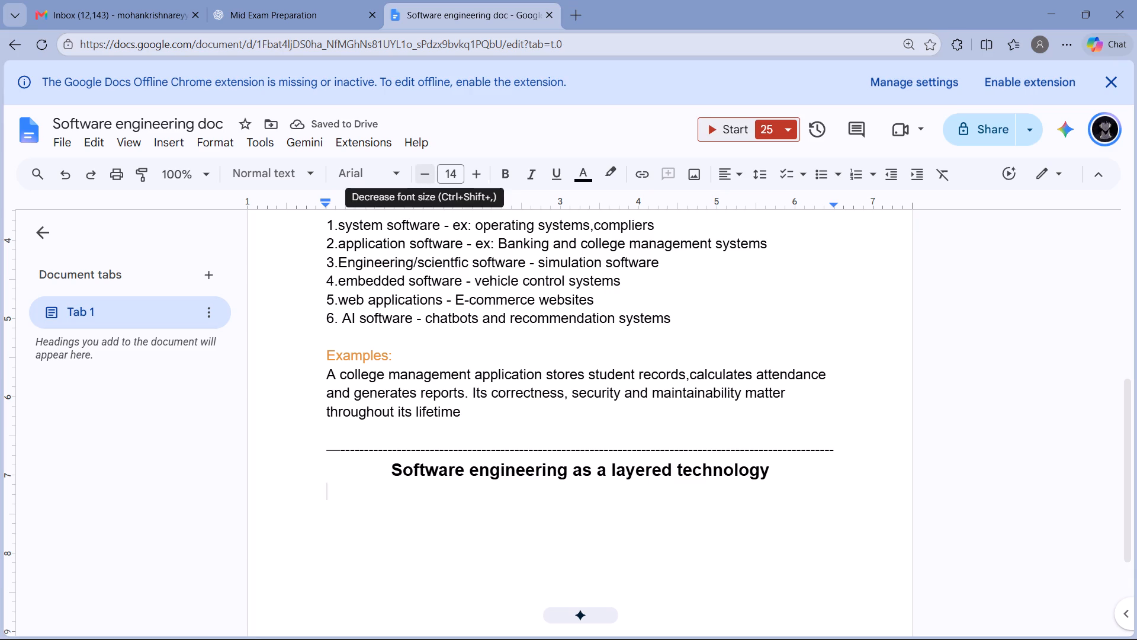
scroll(756, 281, "down", 1)
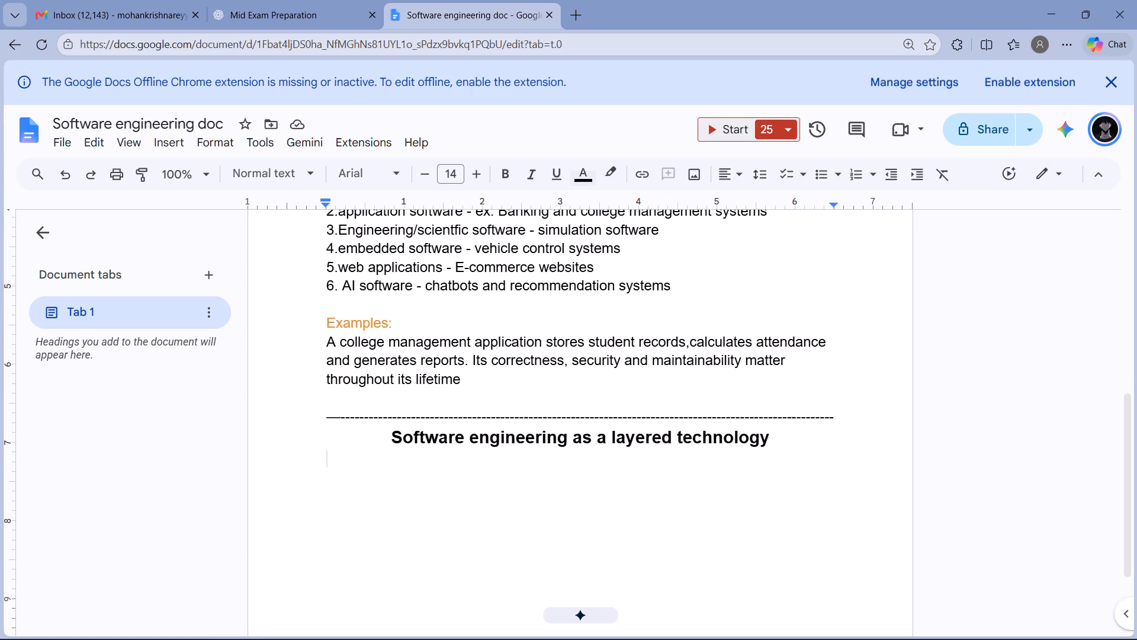
scroll(757, 359, "right", 1)
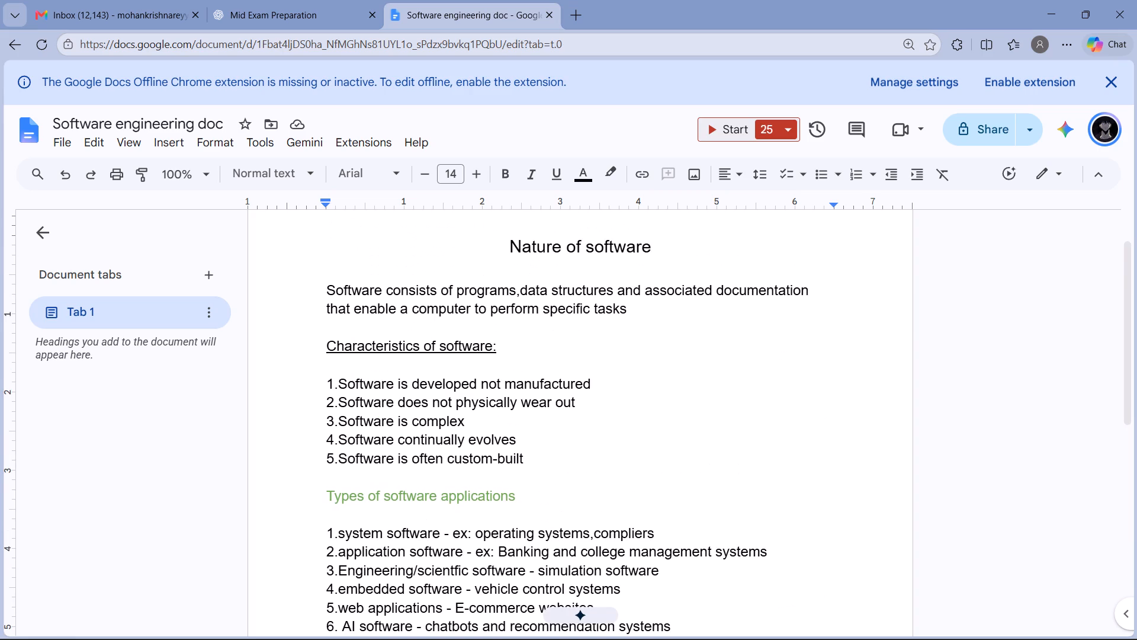
scroll(757, 359, "right", 1)
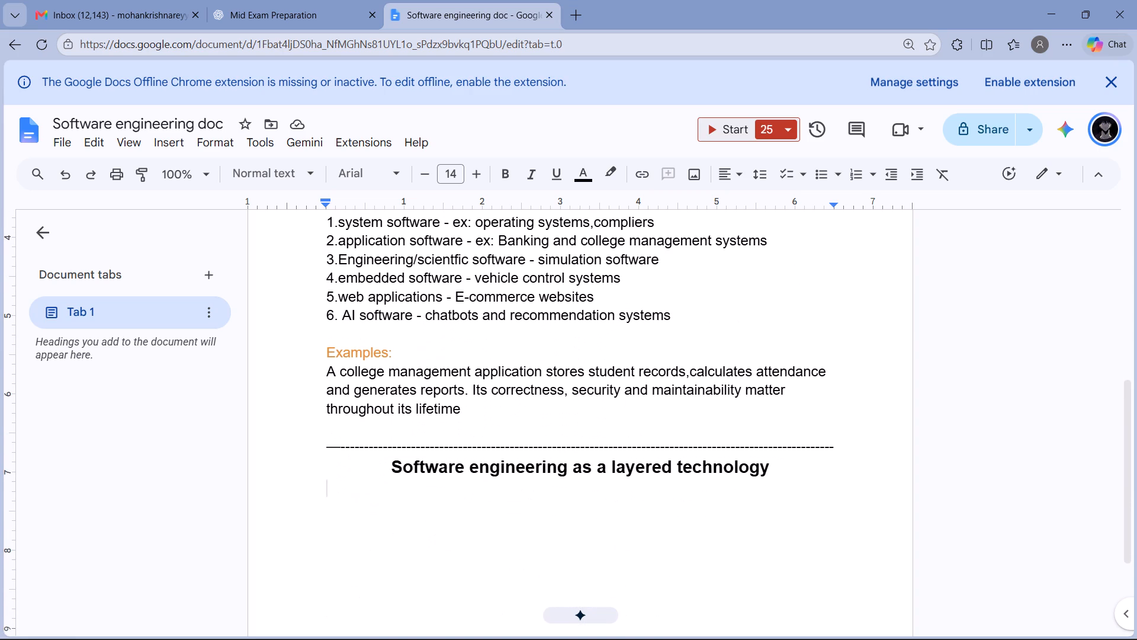
left_click(371, 484)
key("Return")
left_click(426, 174)
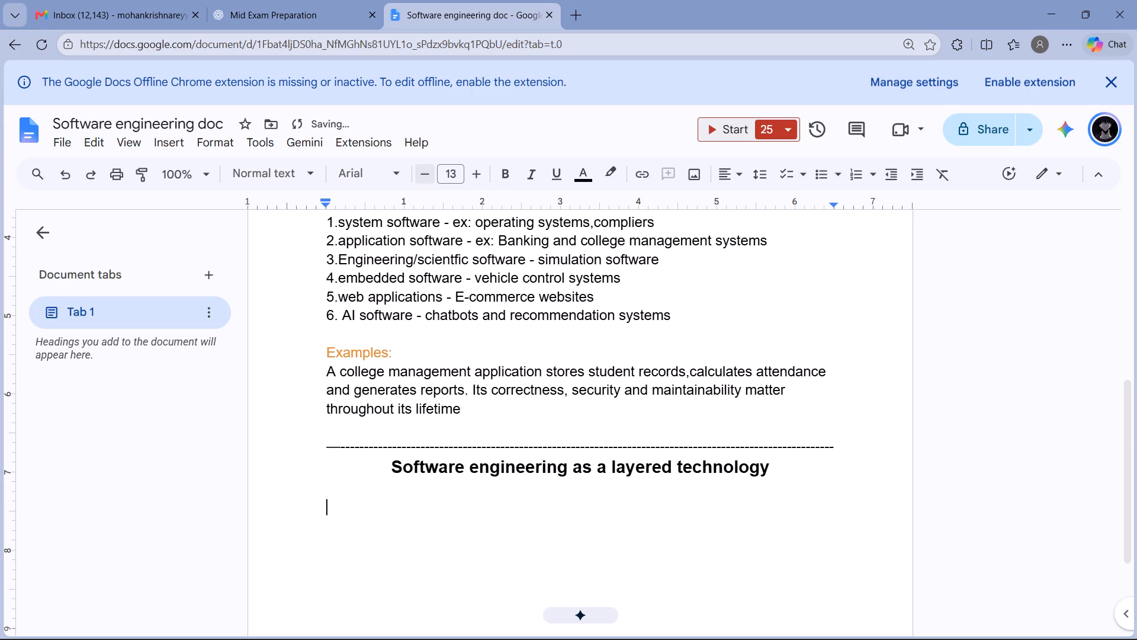
Begin the definition beneath the heading with "Software engineering is a application of a systematic".
type("Software")
key("space")
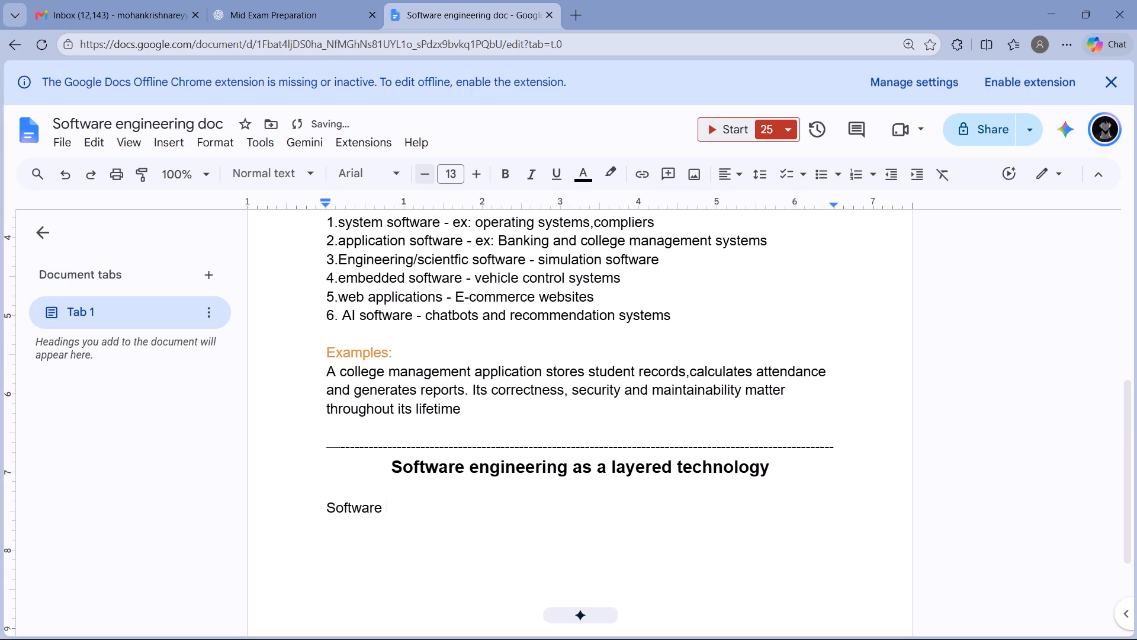
type("engin")
type("ee")
type("ring")
key("space")
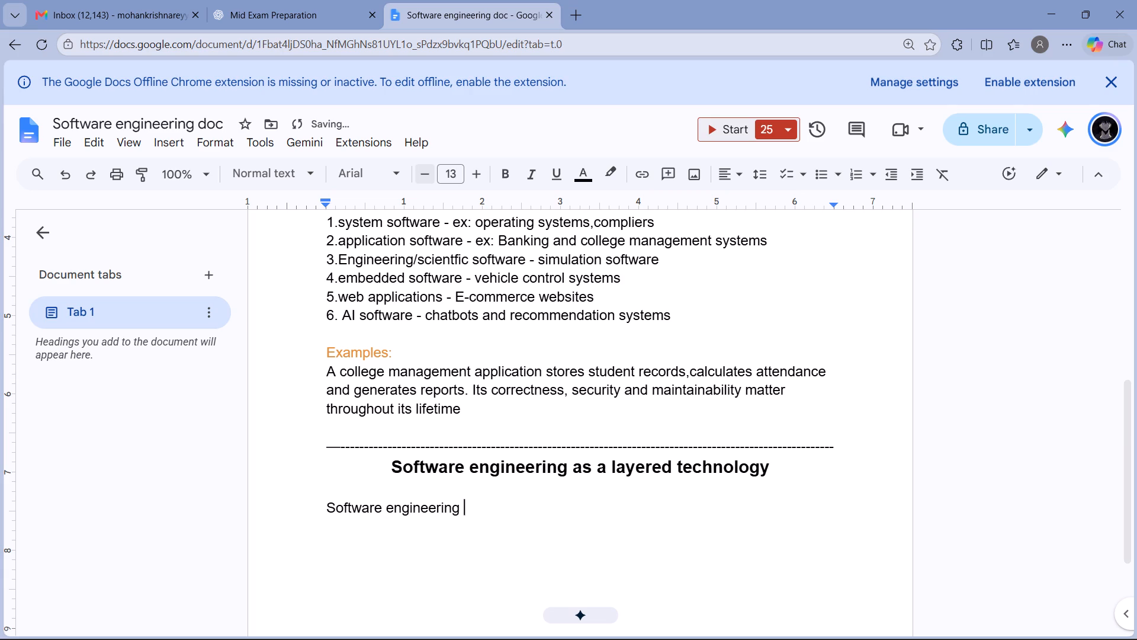
type("is a application of a system")
type("atic")
key("space")
key("BackSpace")
Continue the definition with ",disciplined and measurable approach", correcting the spelling of the last word.
type(",disc")
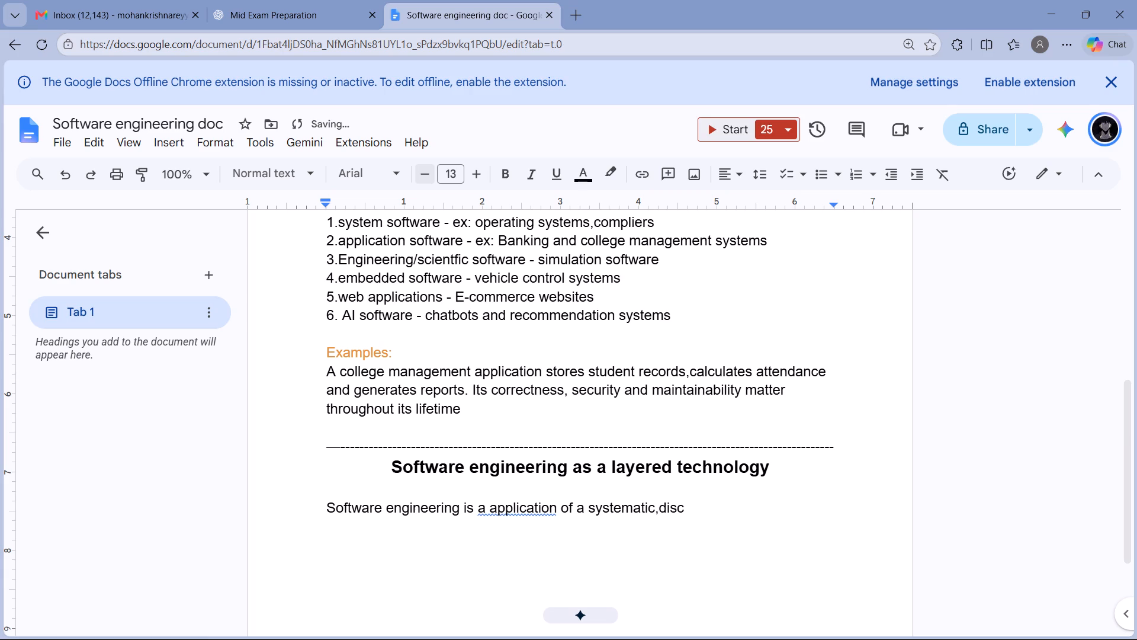
type("ipl")
type("ined")
key("space")
type("and")
key("space")
type("me")
type("as")
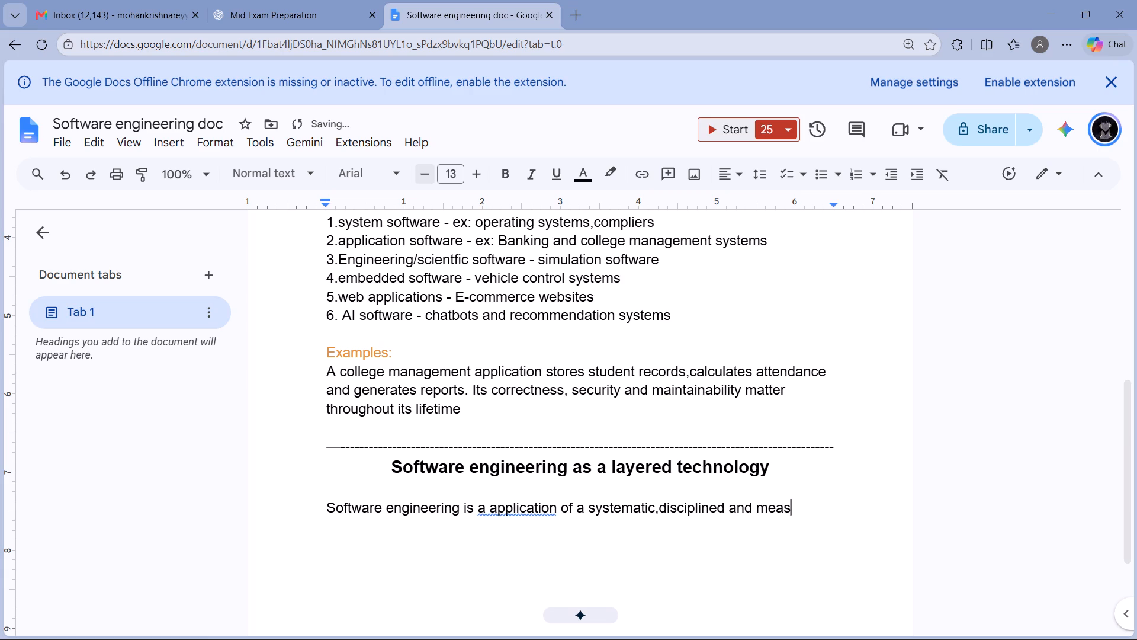
type("urable")
key("space")
type("approuch")
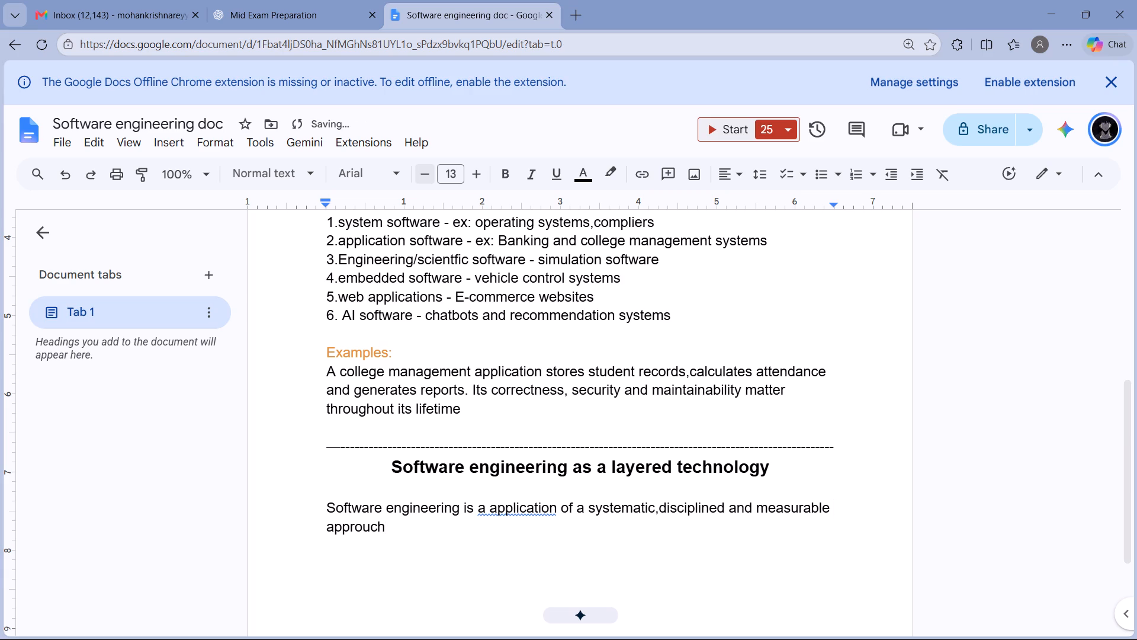
key("Left")
key("Left")
key("Left")
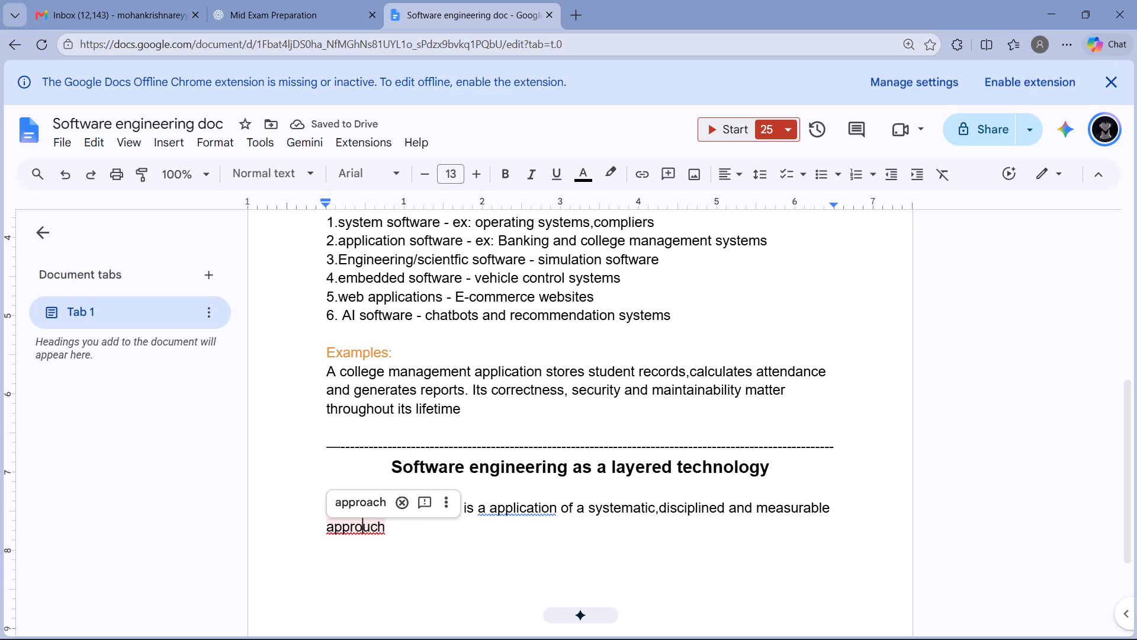
left_click(379, 508)
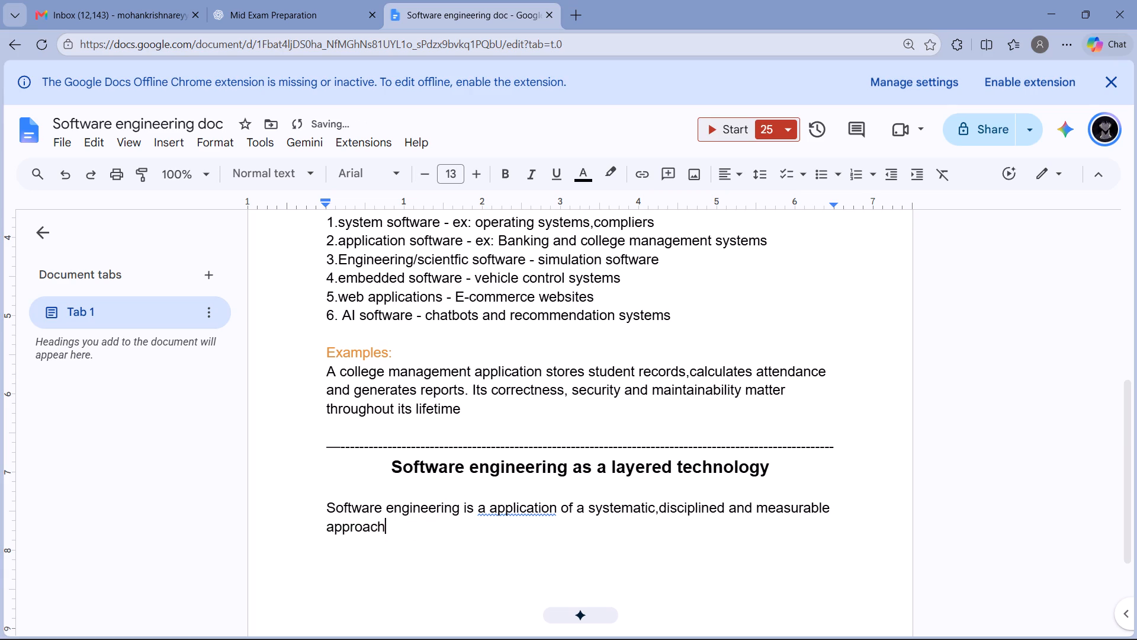
Complete the definition with "to software development, operation and maintenance.".
key("space")
type("to")
key("space")
type("software")
key("space")
type("development")
key("space")
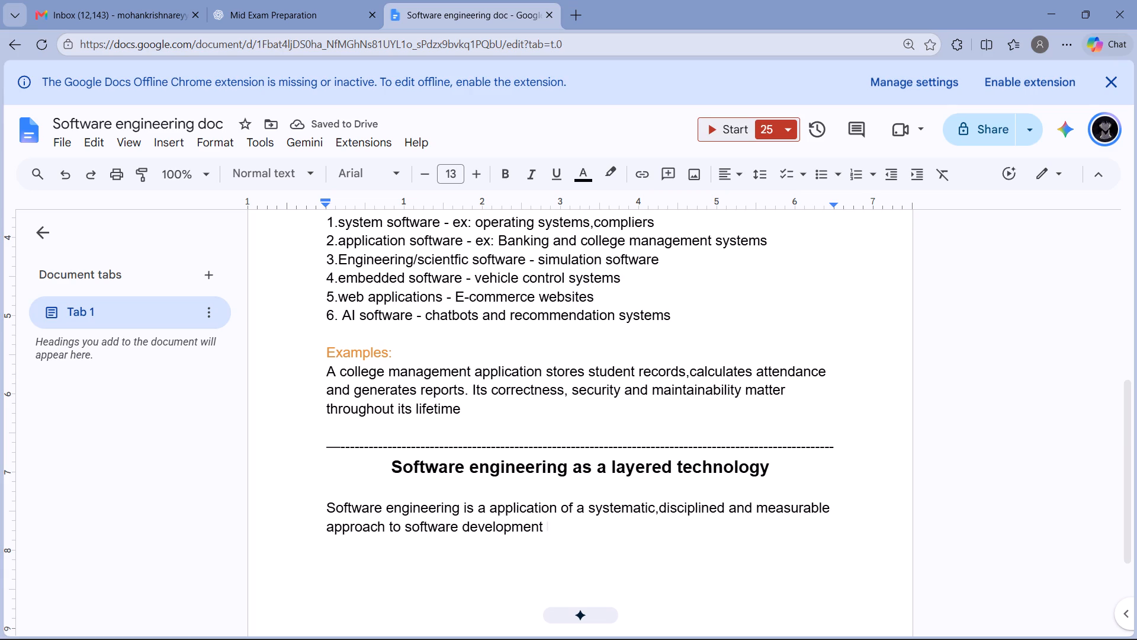
key("BackSpace")
key("comma")
key("space")
type("oper")
type("ation and main")
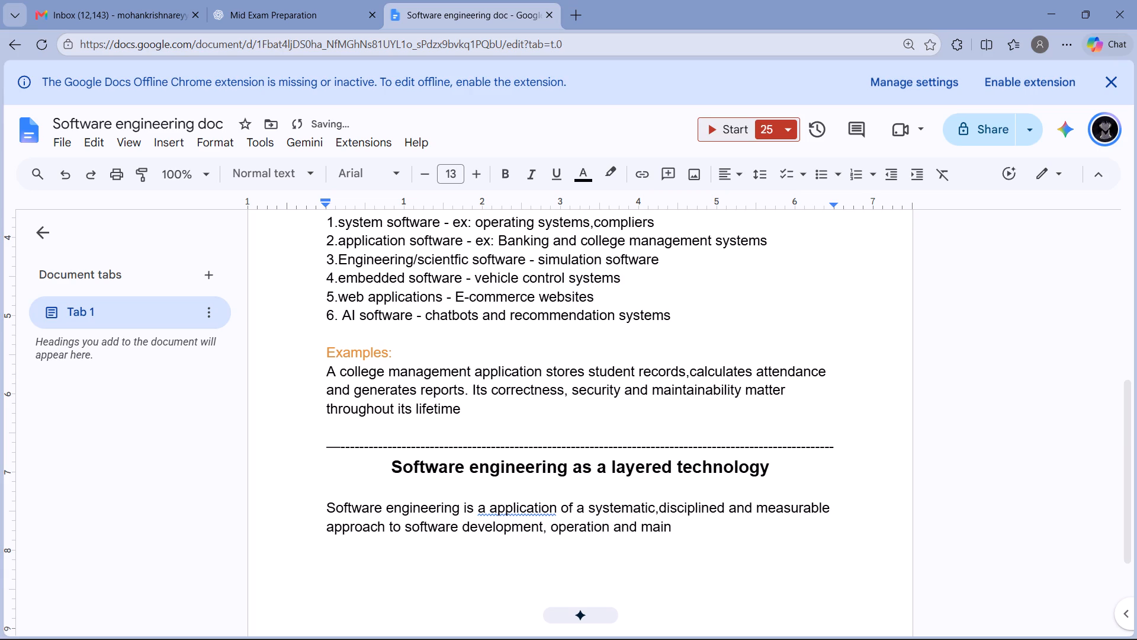
type("tenan")
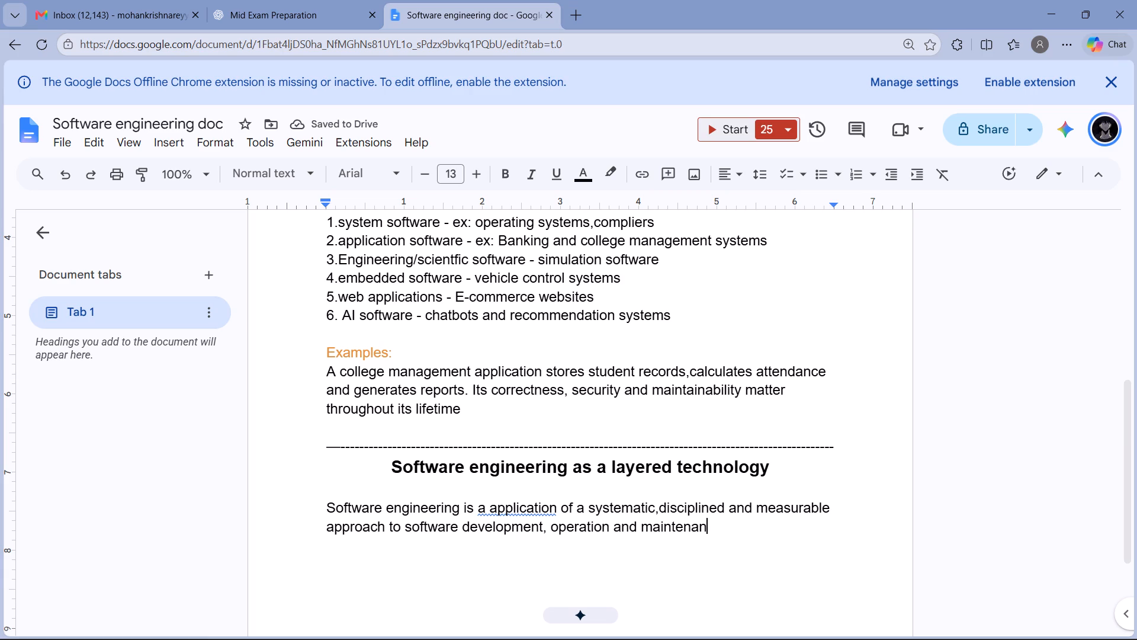
type("ce")
key("period")
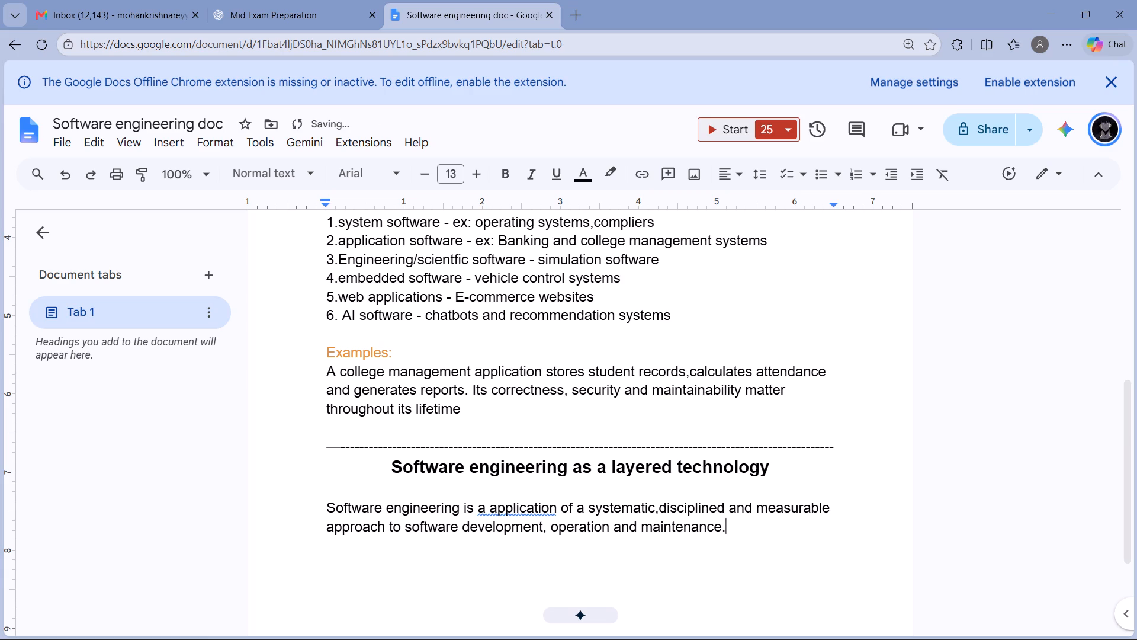
Correct "a application" to "an application" in the definition using the suggested grammar fix.
left_click(506, 505)
left_click(494, 489)
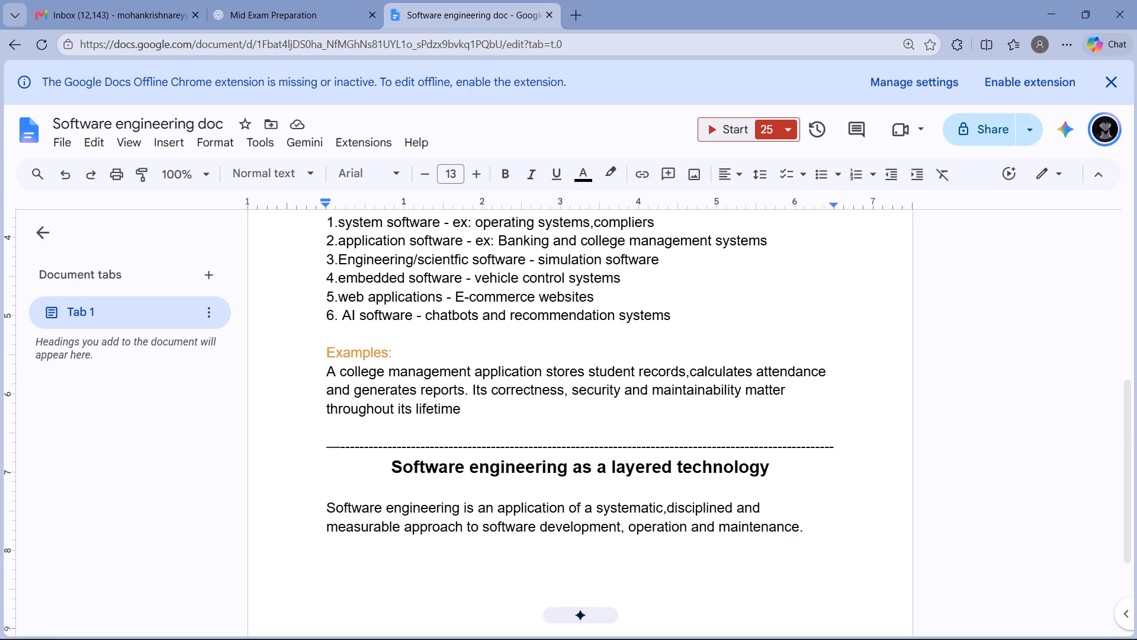
Leave a blank line after the definition and begin a new sentence with "Pressman presents software engineering".
left_click(813, 526)
scroll(813, 526, "down", 2)
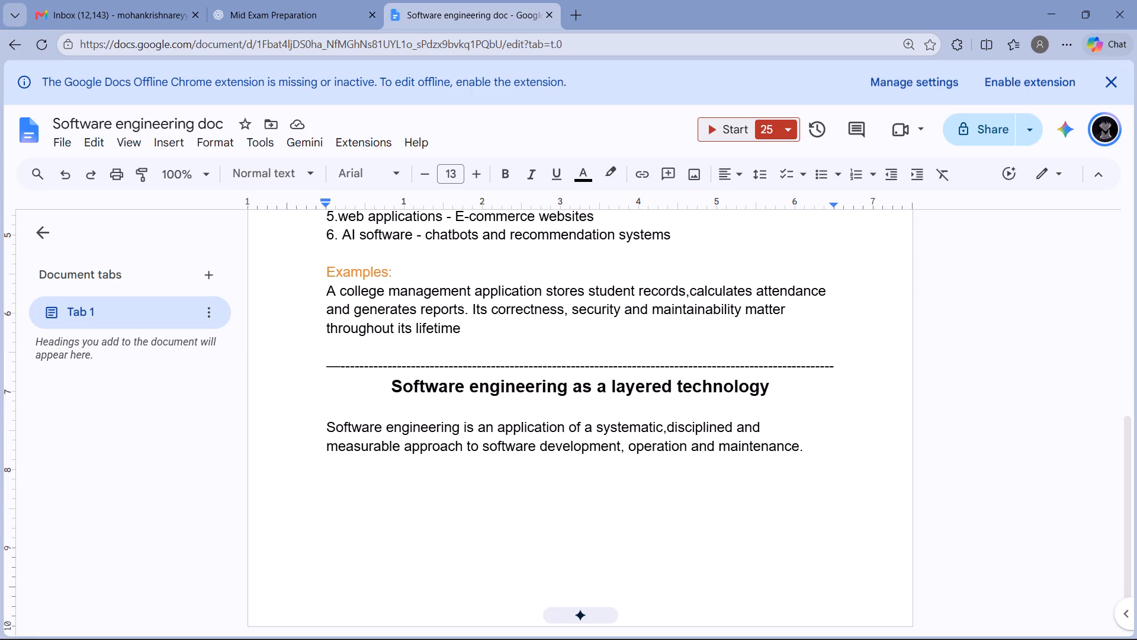
key("Return")
key("Return")
type("pressman")
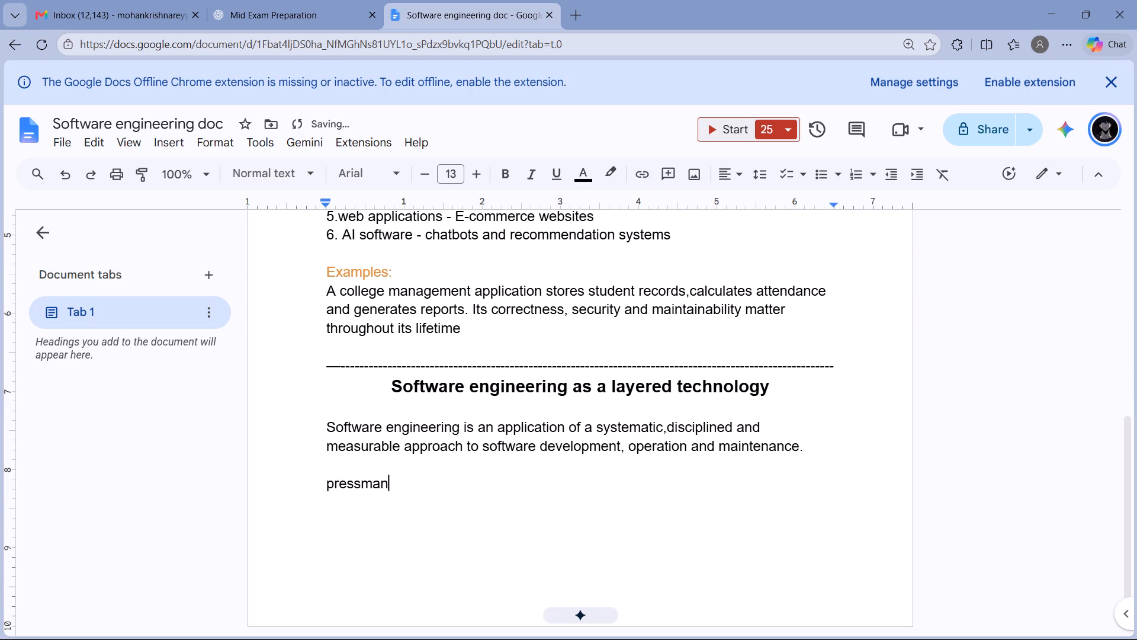
key("space")
type("presents")
key("space")
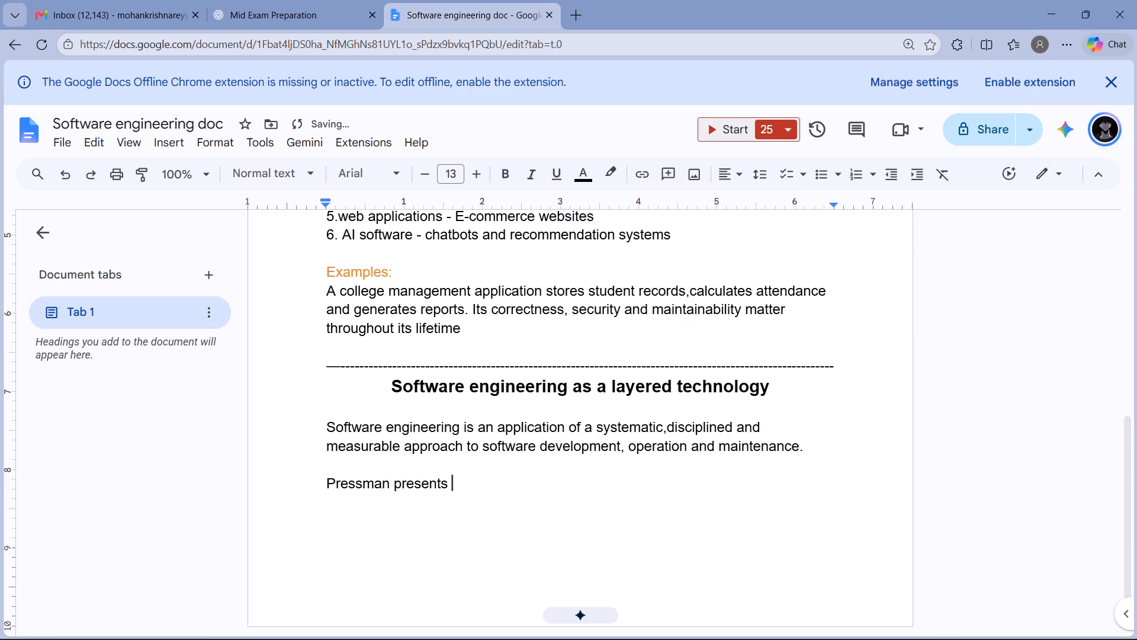
type("software")
key("space")
type("engineering")
key("space")
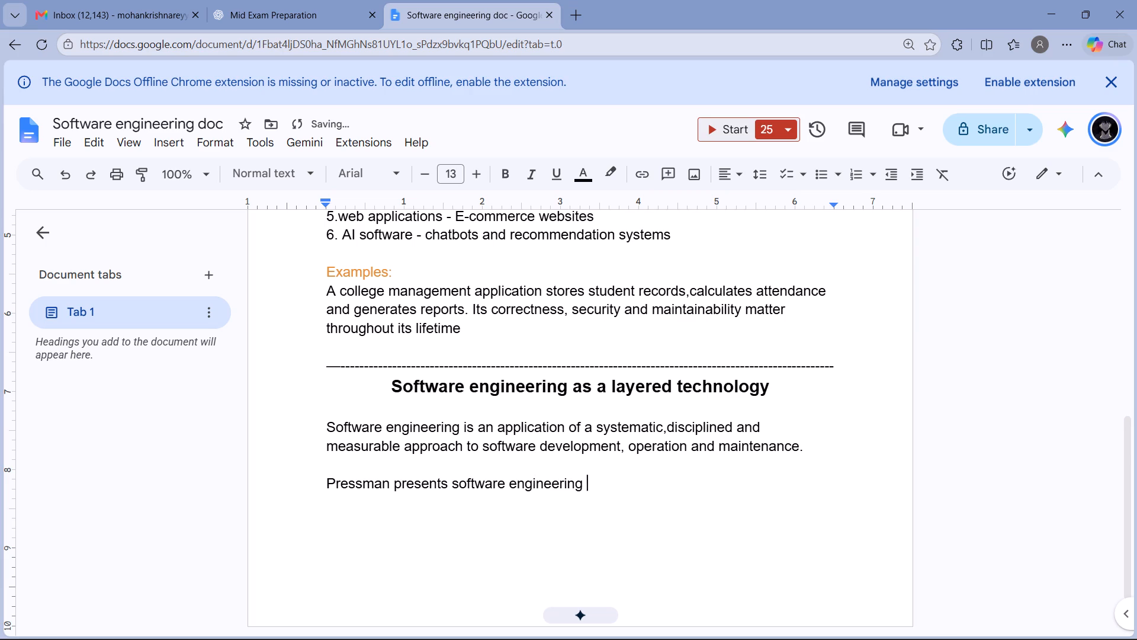
Complete the Pressman sentence with "as a technology consisting of four layers" and start a new line beneath it.
type("as a")
key("space")
type("technolo")
type("gy")
key("space")
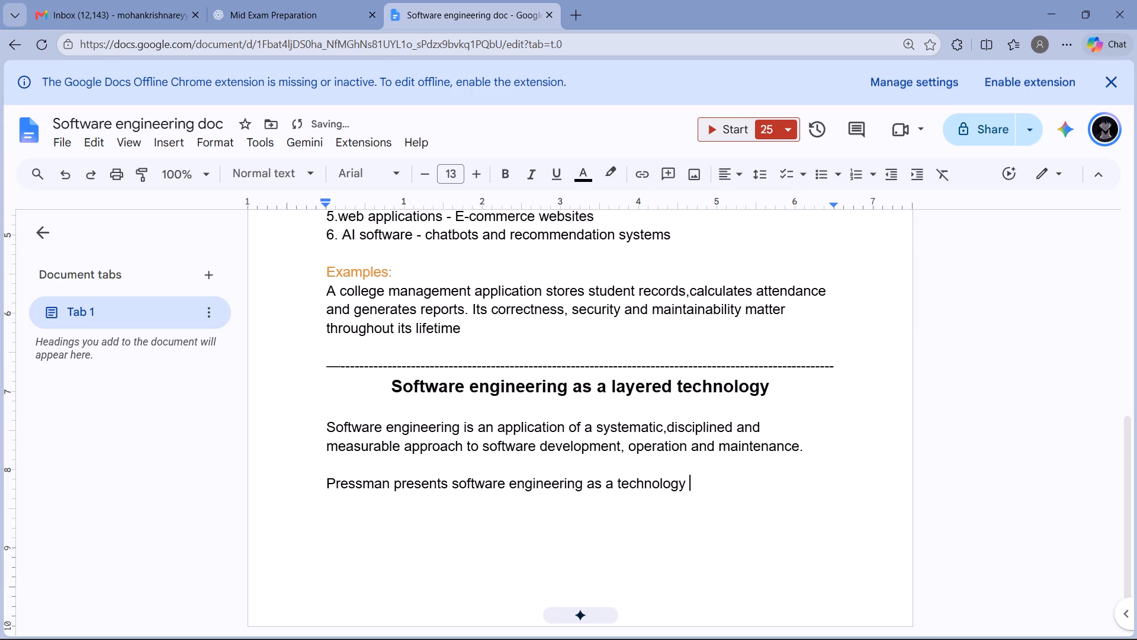
type("con")
type("sisting")
key("space")
type("of four layers")
key("Return")
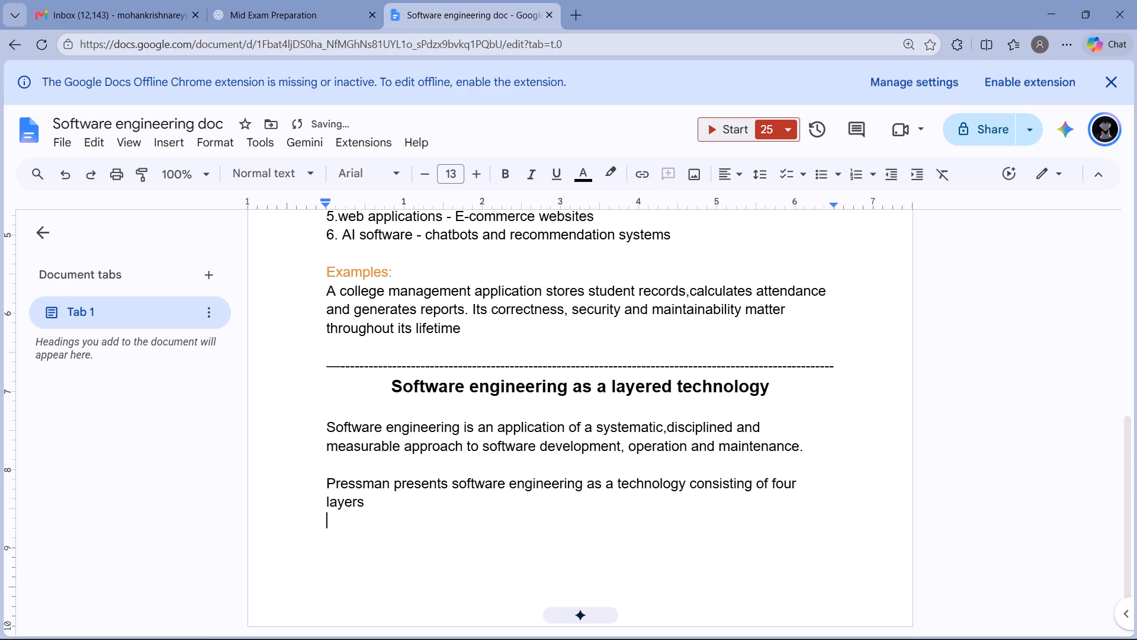
Add blank lines beneath the Pressman sentence so that writing continues at the start of the second page.
key("Return")
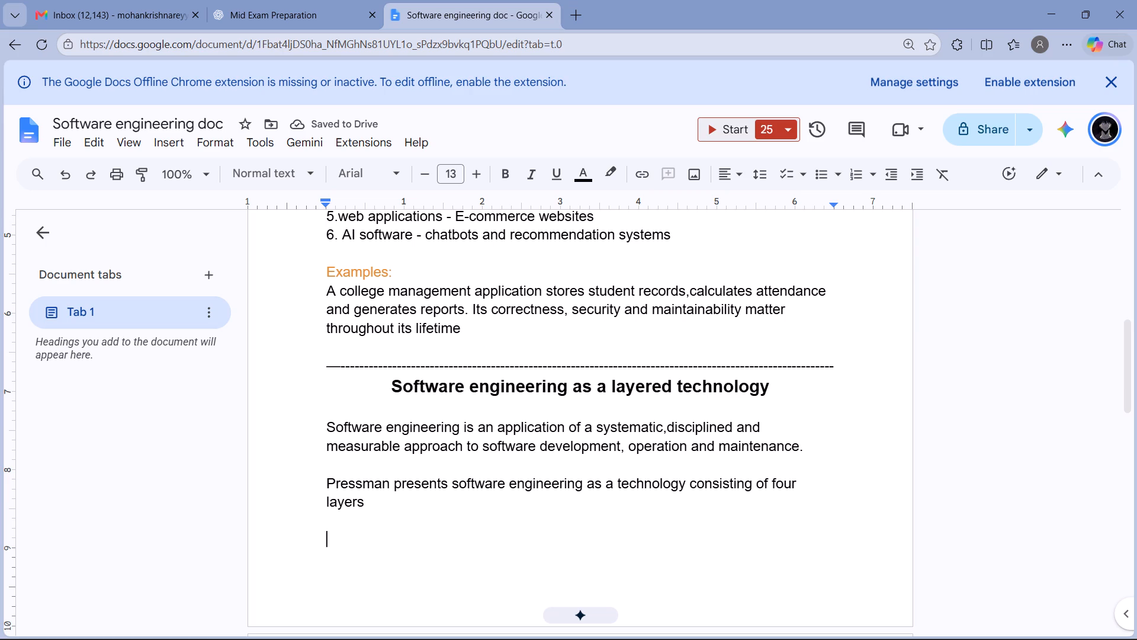
scroll(618, 405, "down", 1)
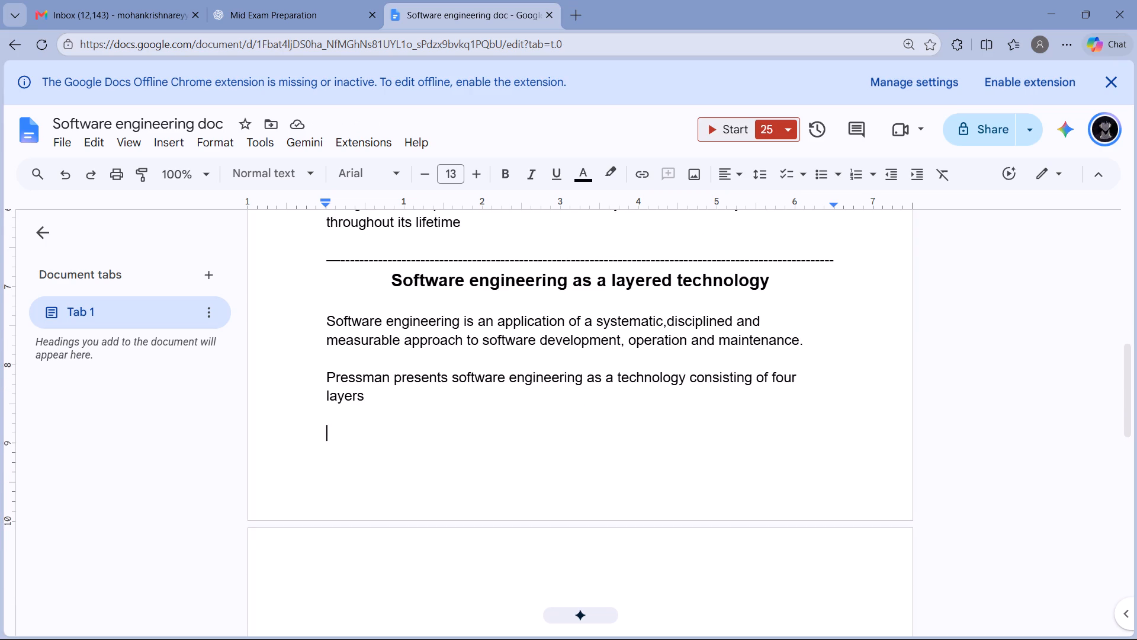
scroll(618, 405, "down", 1)
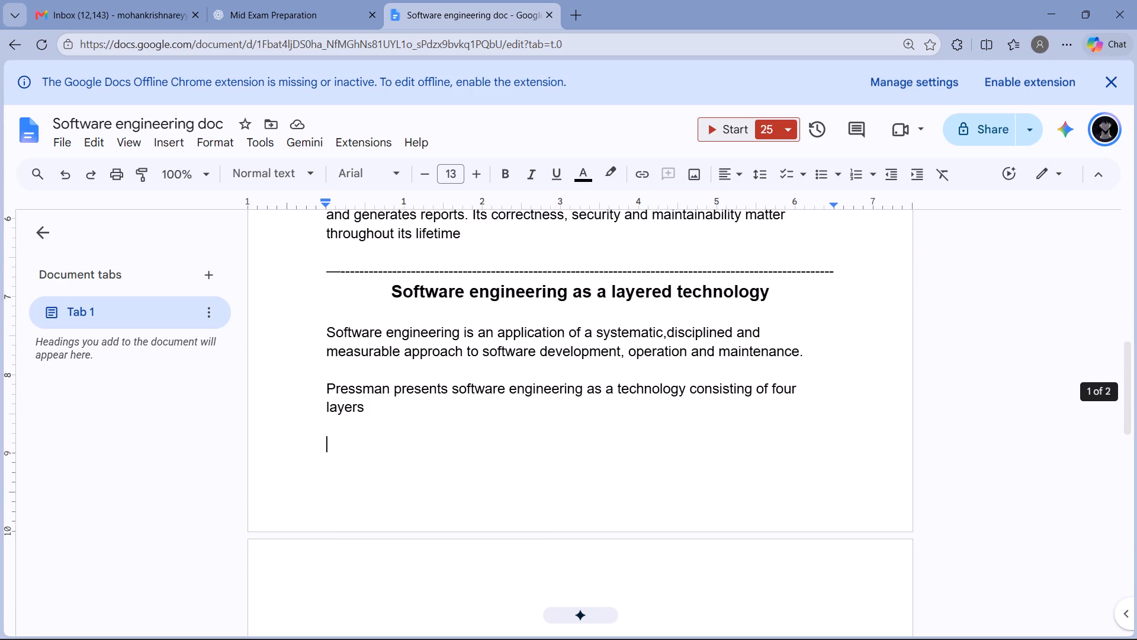
scroll(618, 405, "down", 1)
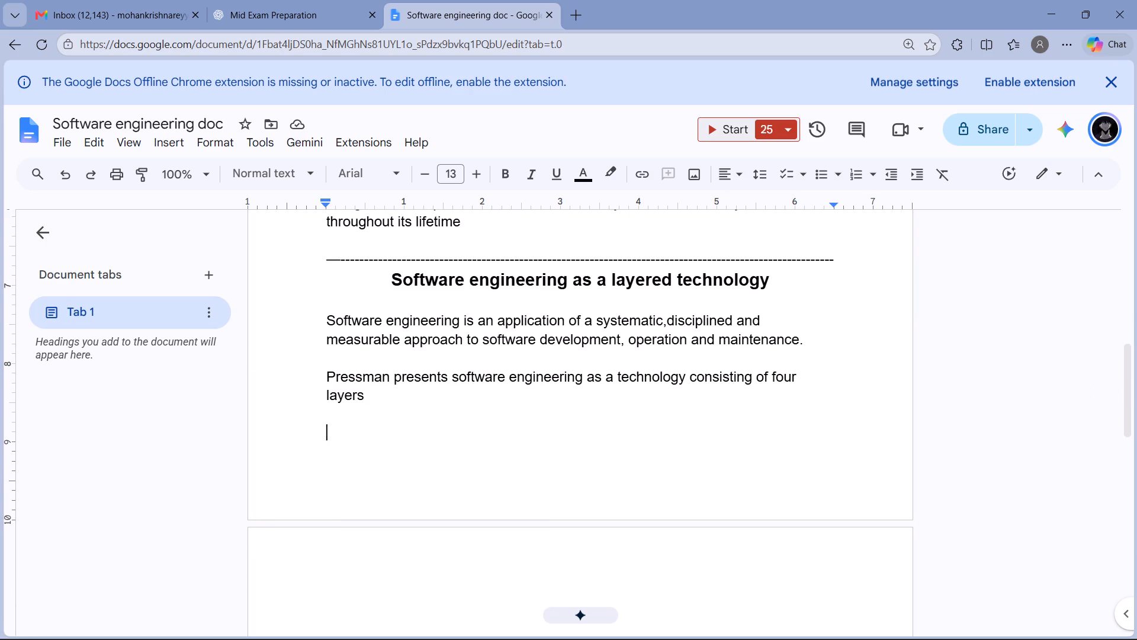
key("Return")
key("Return")
key("BackSpace")
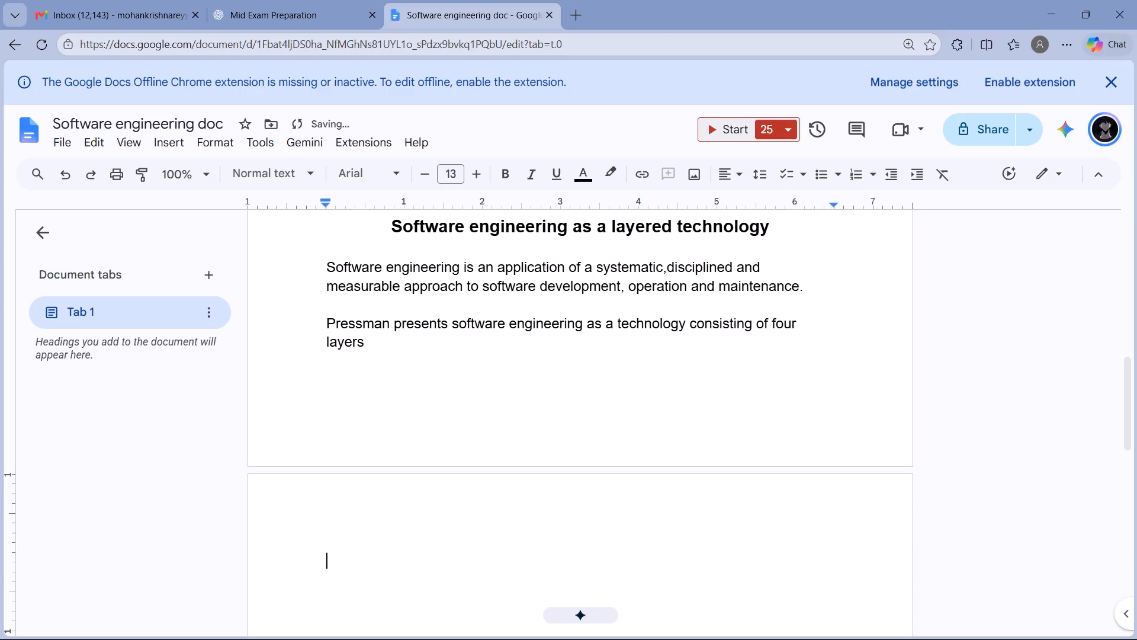
key("BackSpace")
key("Return")
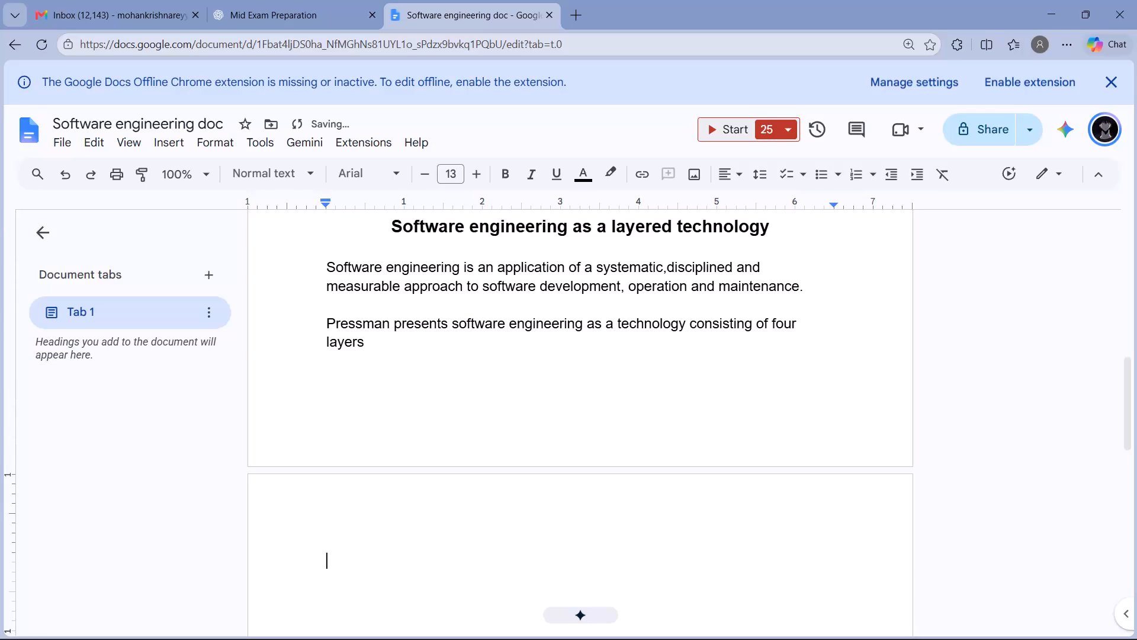
scroll(650, 487, "down", 3)
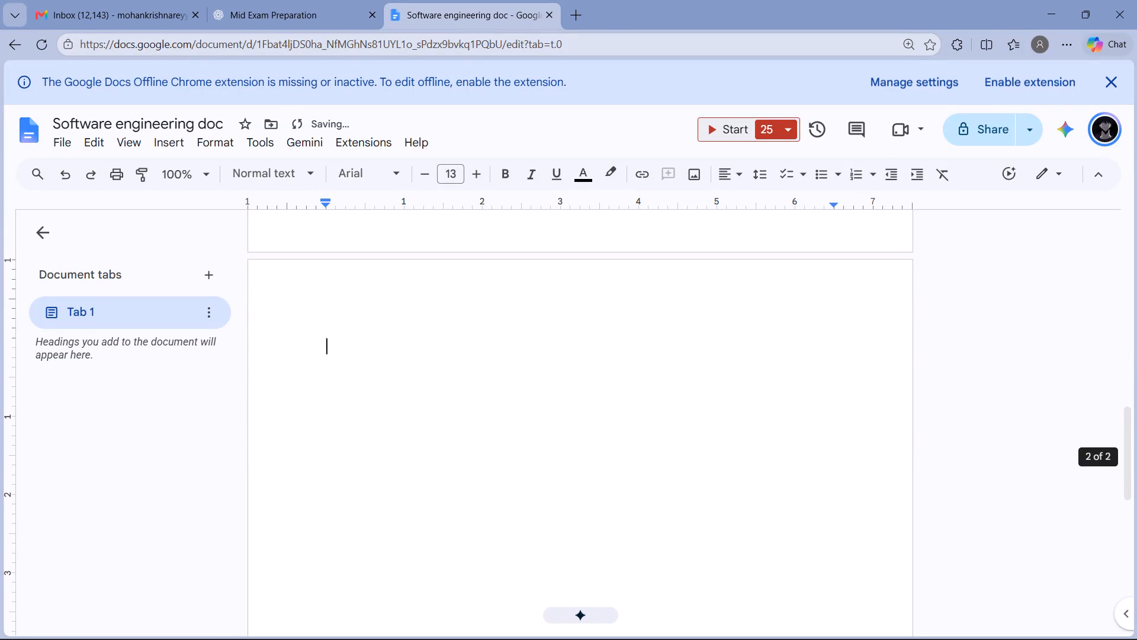
scroll(650, 487, "down", 1)
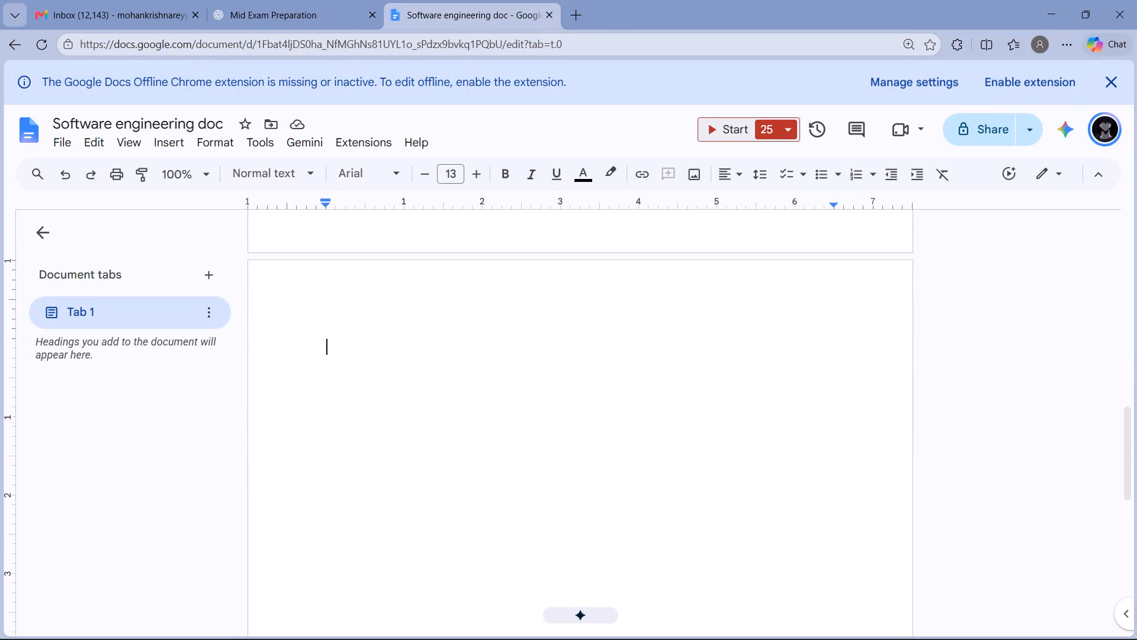
scroll(506, 414, "up", 5)
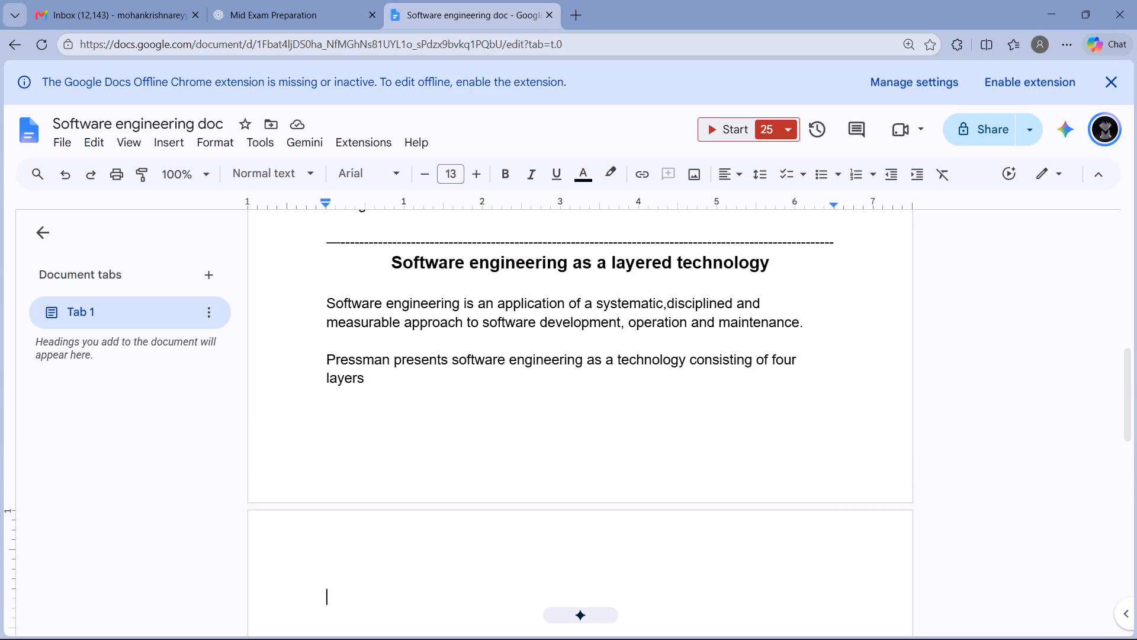
Copy the heading "Software engineering as a layered technology" and search the web for it in a new browser tab.
left_click_drag(393, 265, 772, 265)
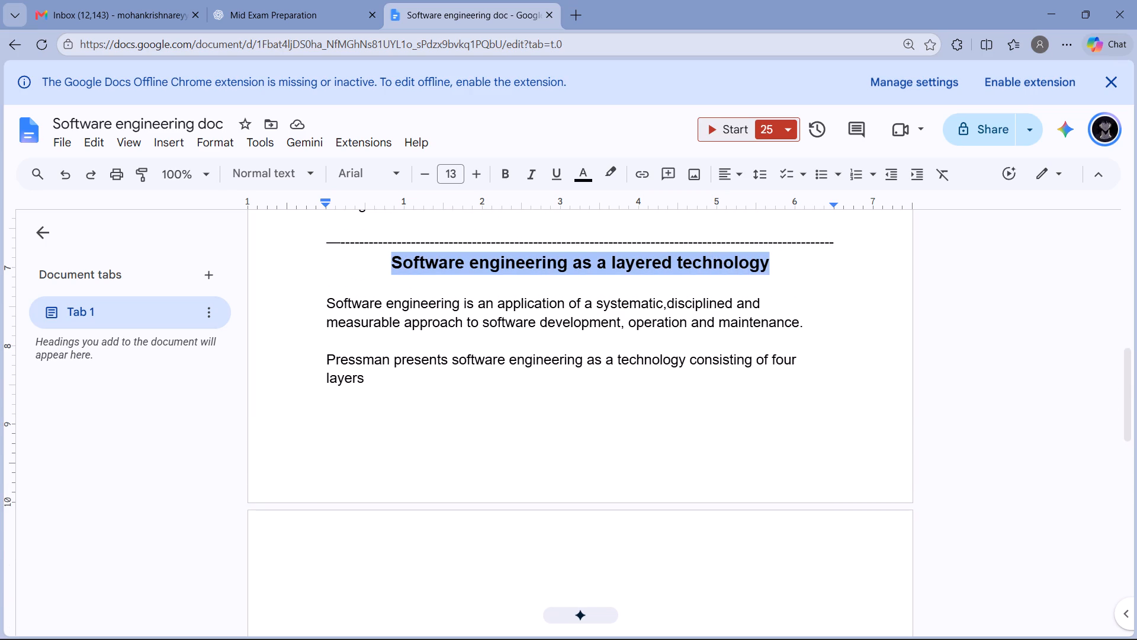
left_click_drag(772, 265, 775, 265)
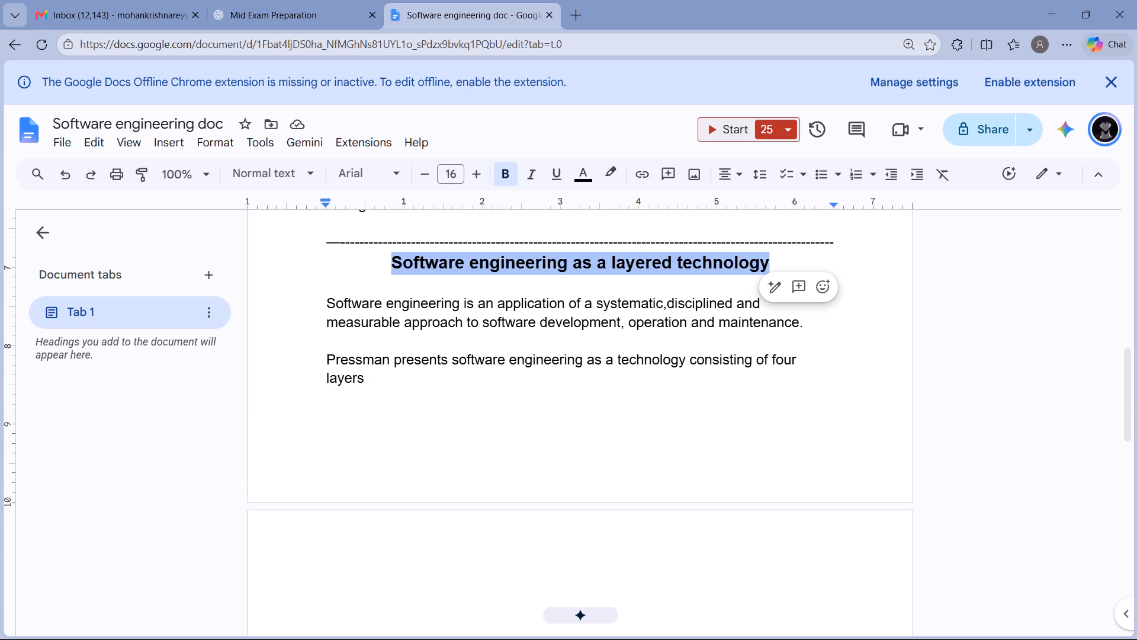
key("ctrl+c")
left_click(576, 19)
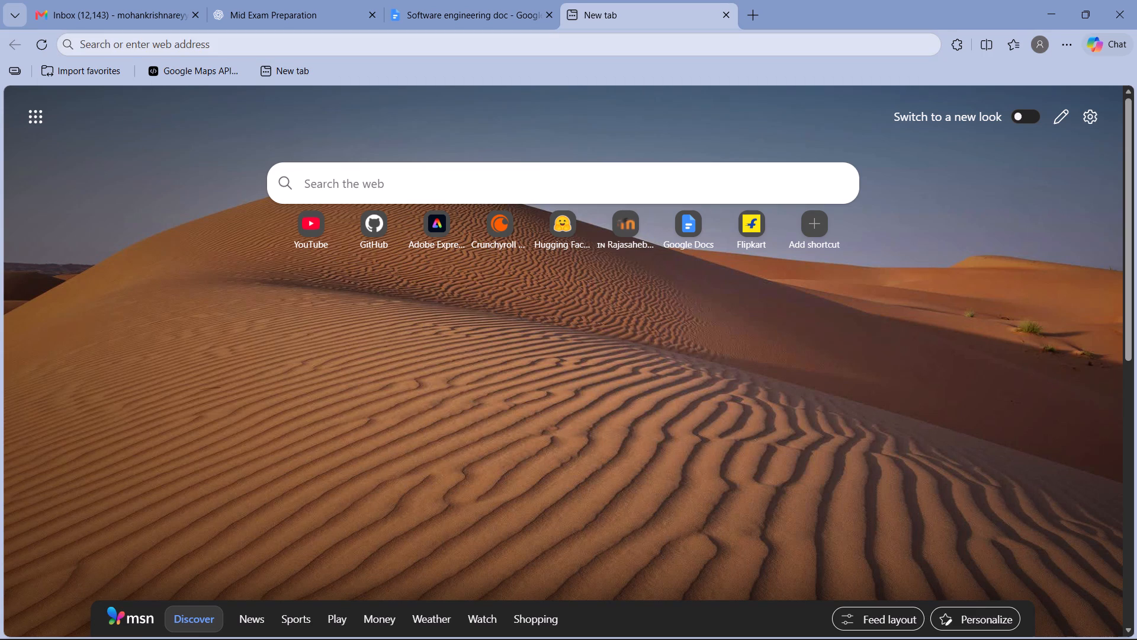
left_click(474, 191)
key("ctrl+v")
key("Return")
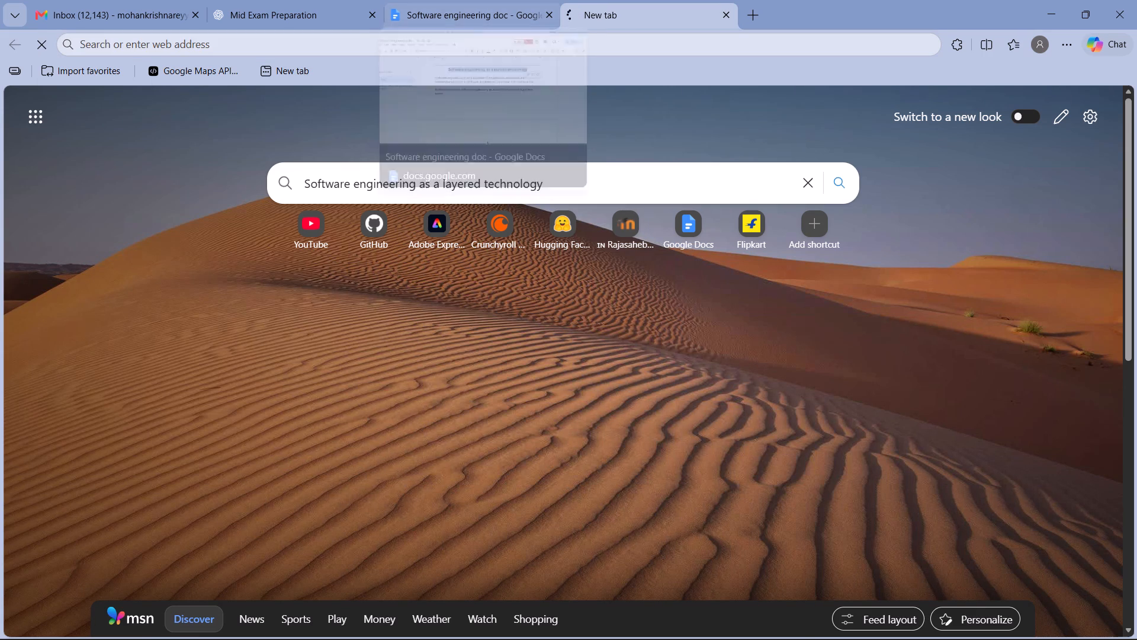
left_click(461, 0)
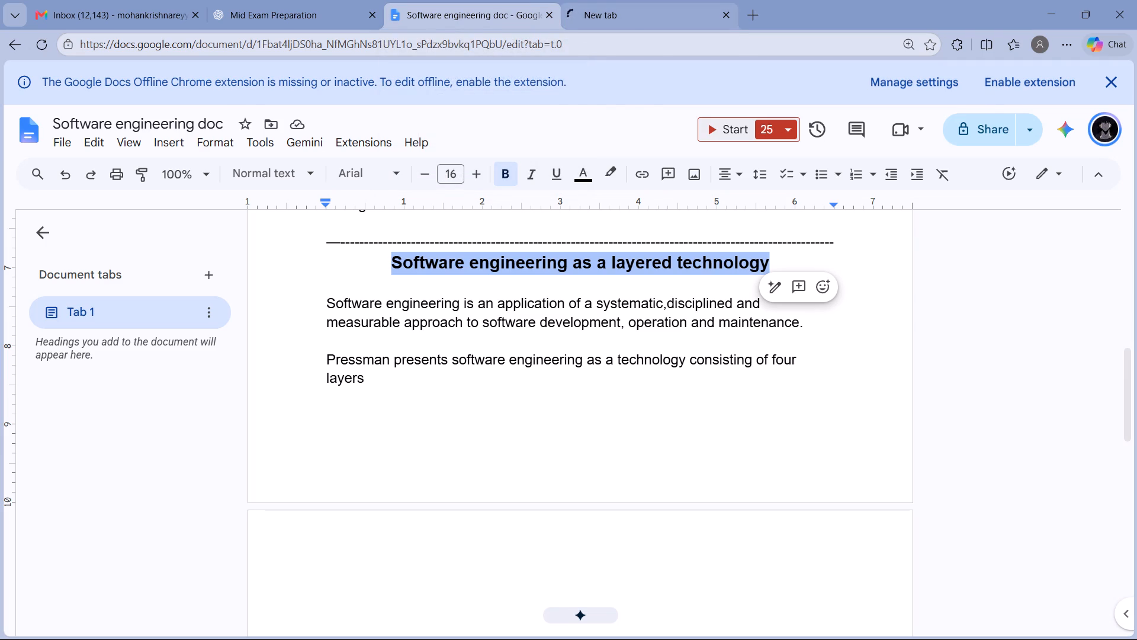
left_click(651, 11)
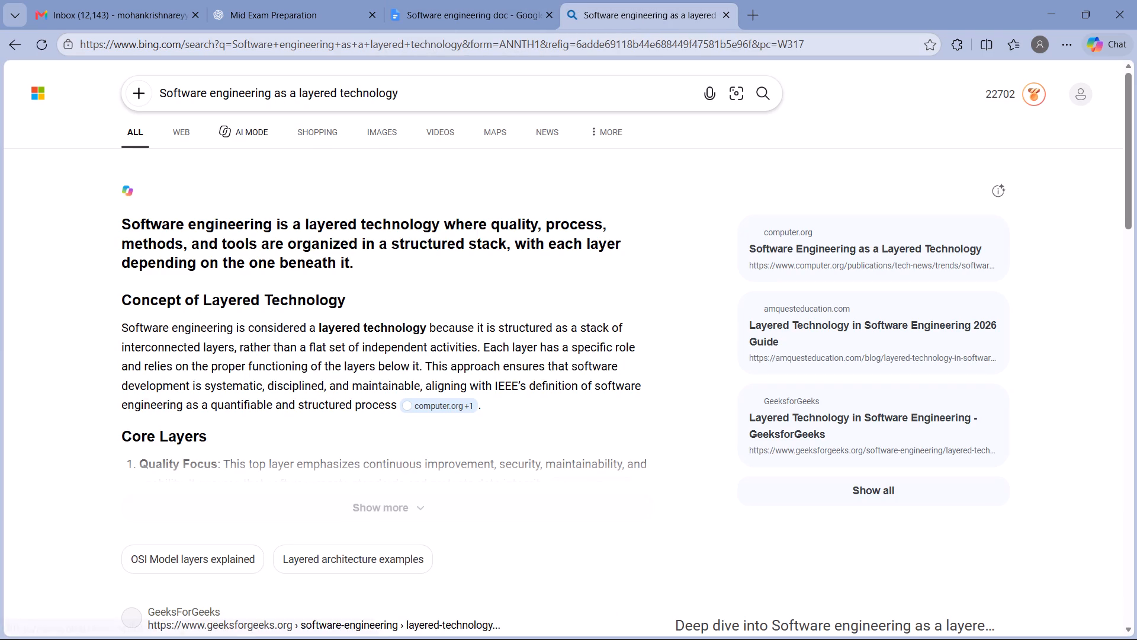
Open the image results for "Software engineering as a layered technology", and close both search tabs to return to the document.
left_click(377, 136)
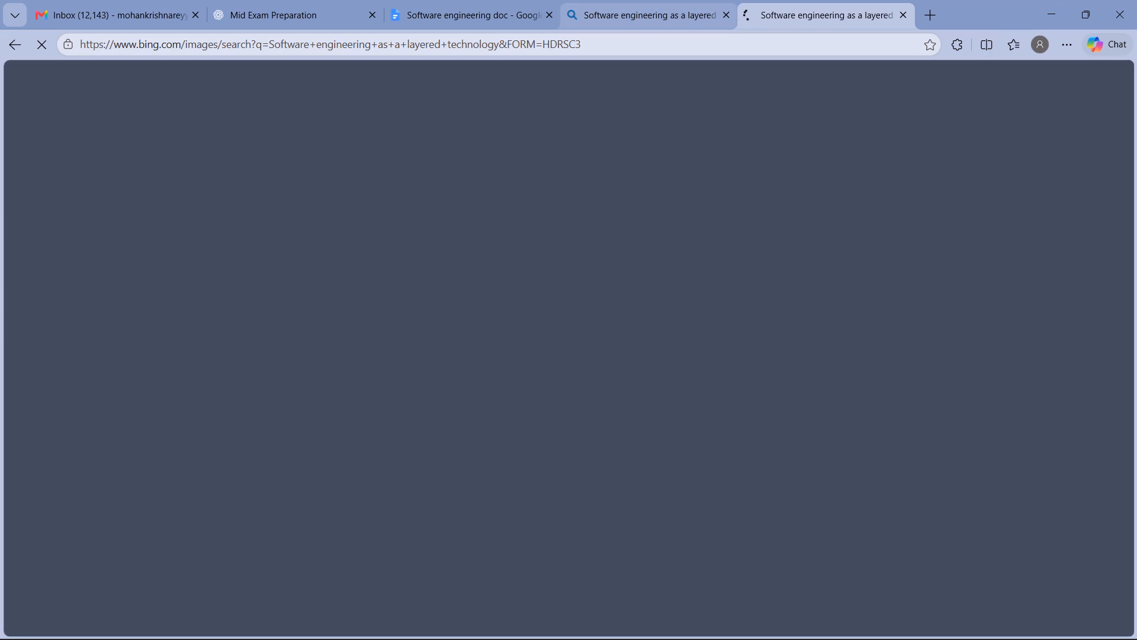
left_click(653, 0)
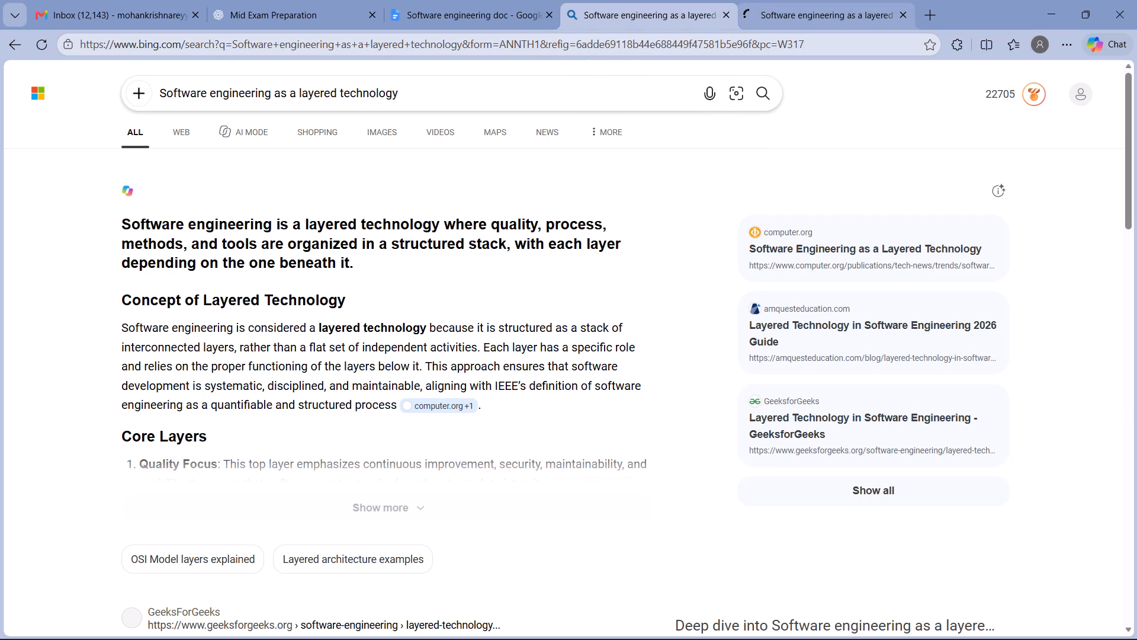
left_click(801, 0)
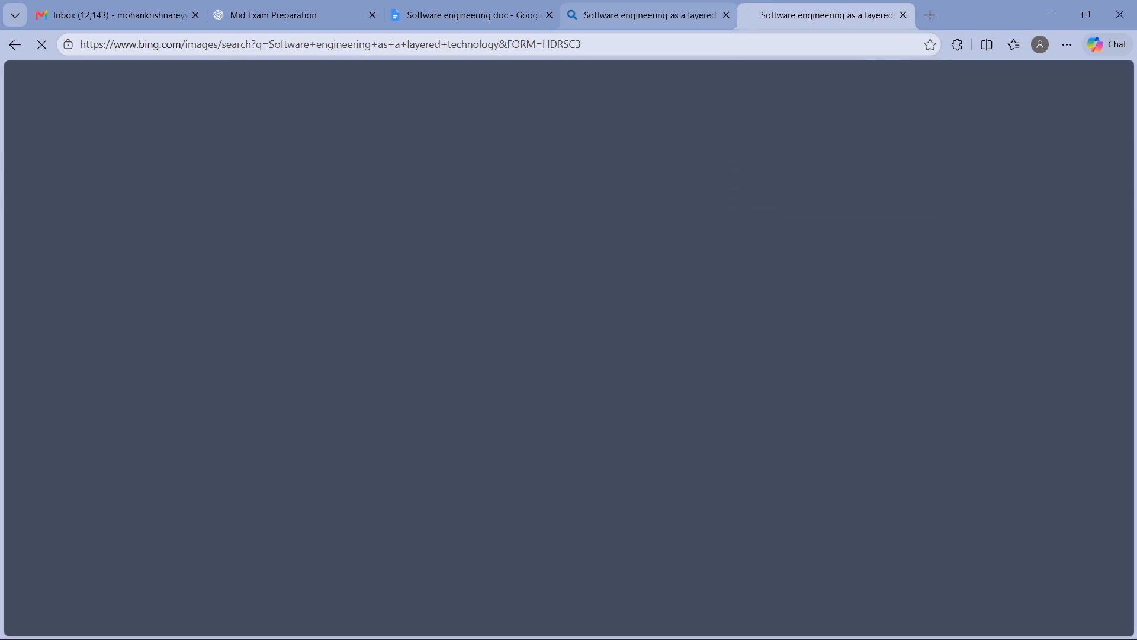
left_click(650, 0)
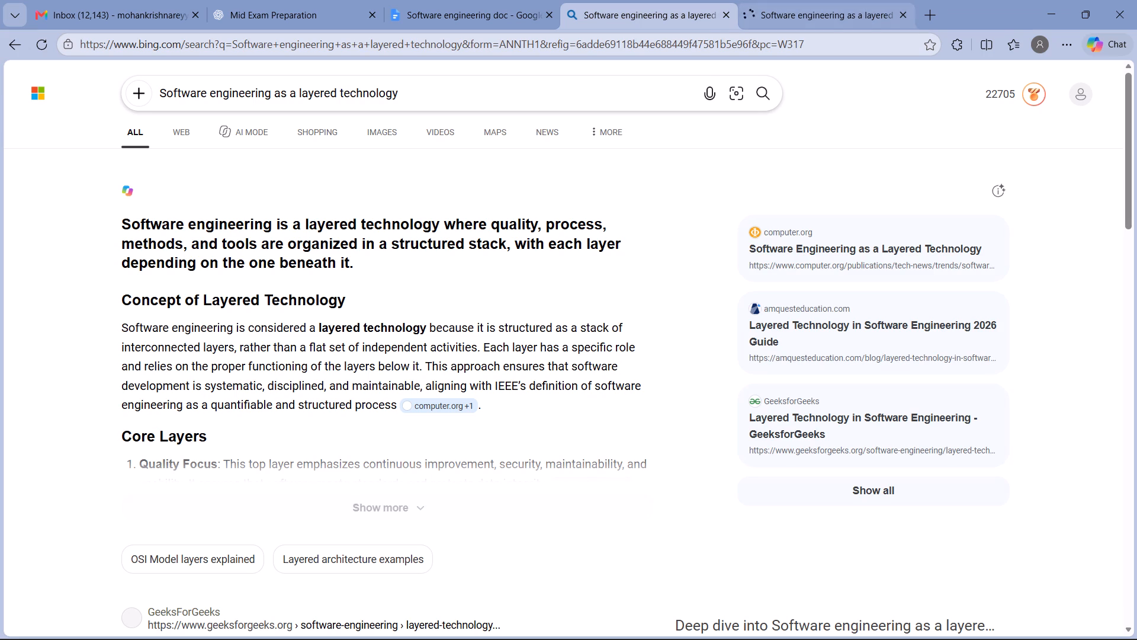
left_click(854, 0)
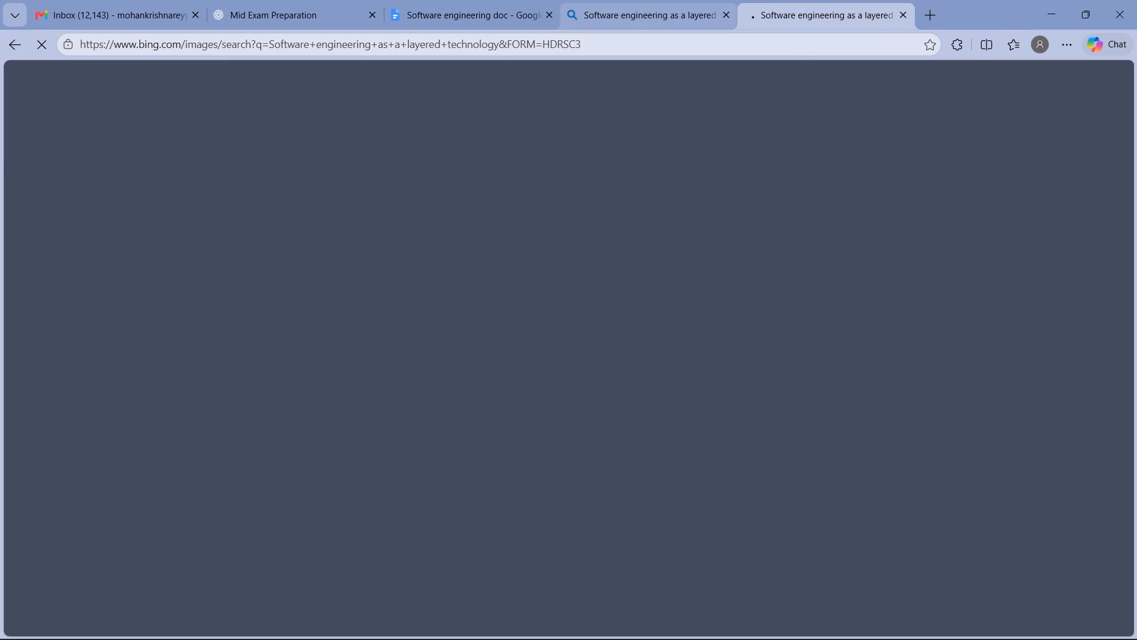
left_click(660, 7)
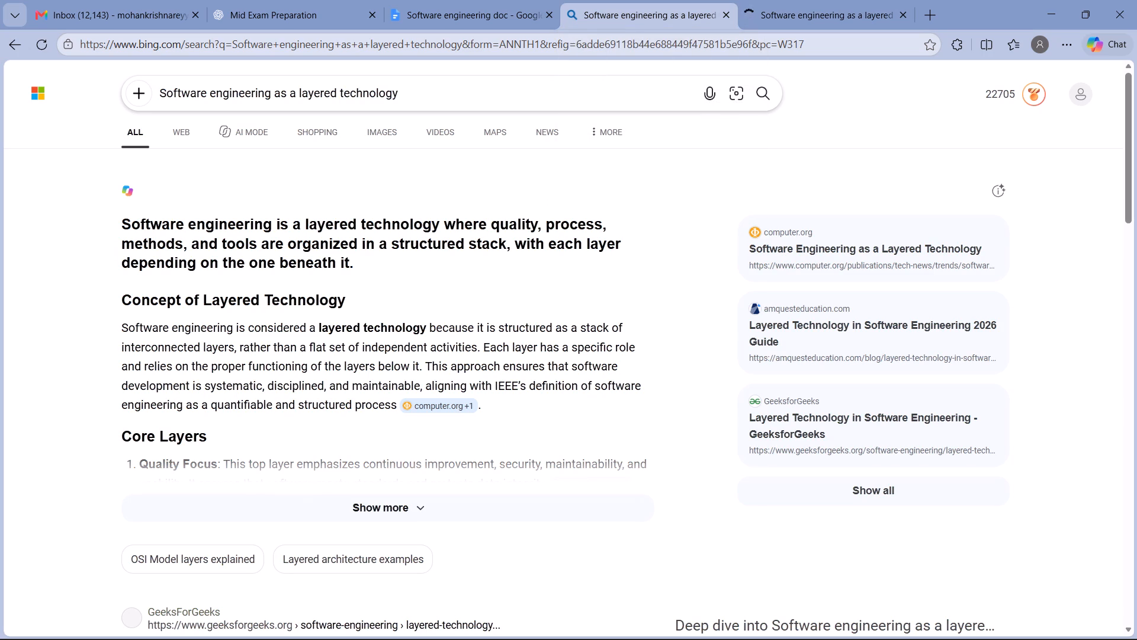
left_click(812, 0)
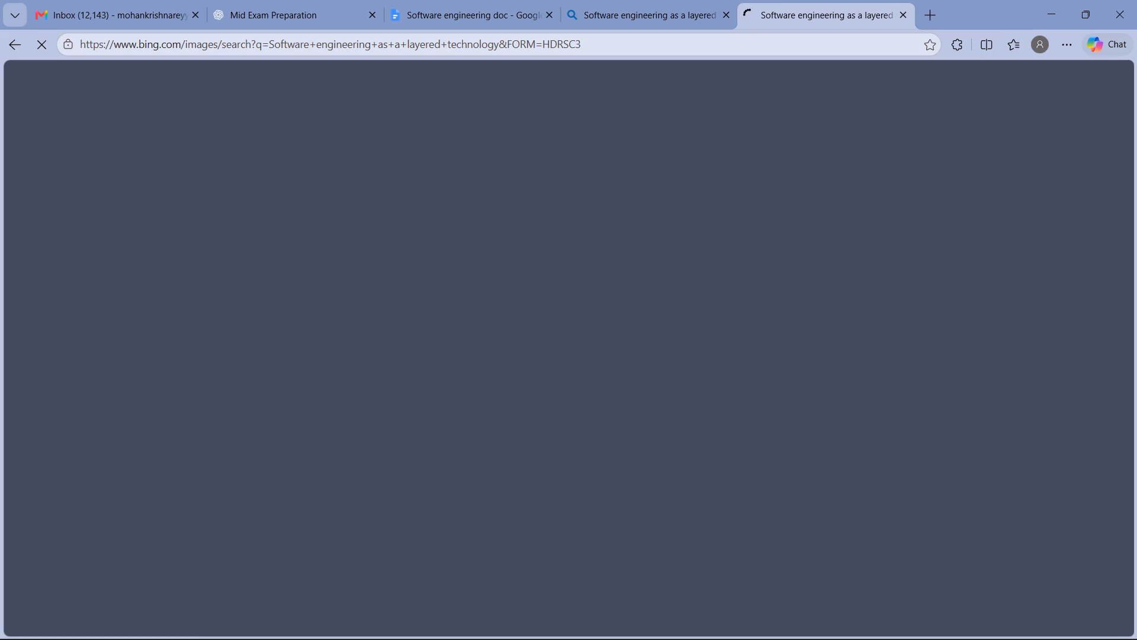
left_click(652, 4)
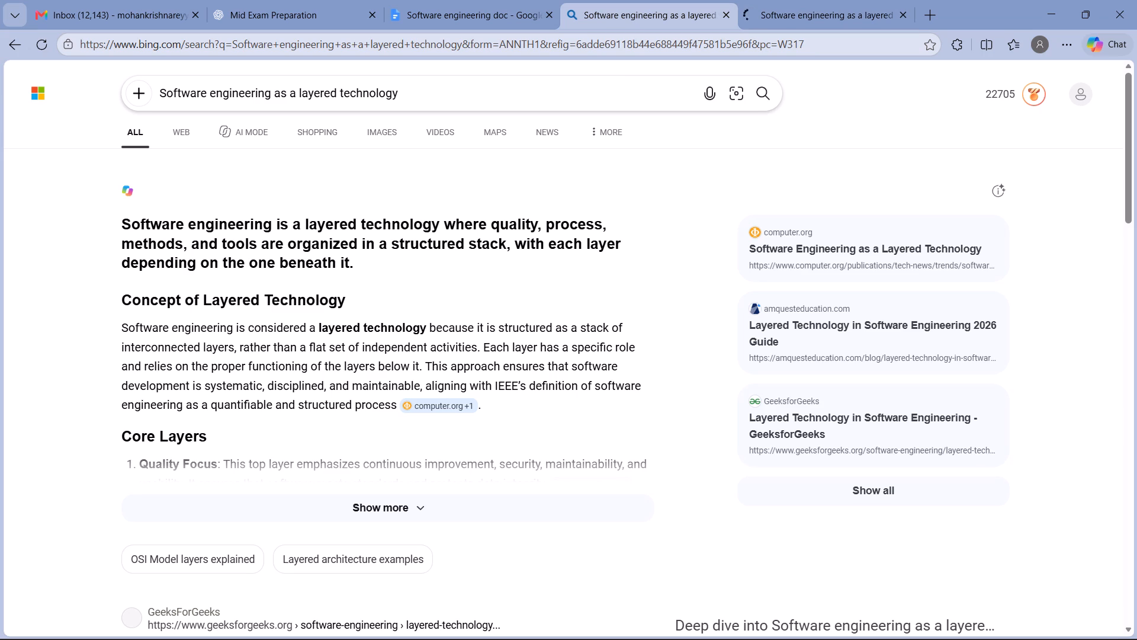
left_click(779, 17)
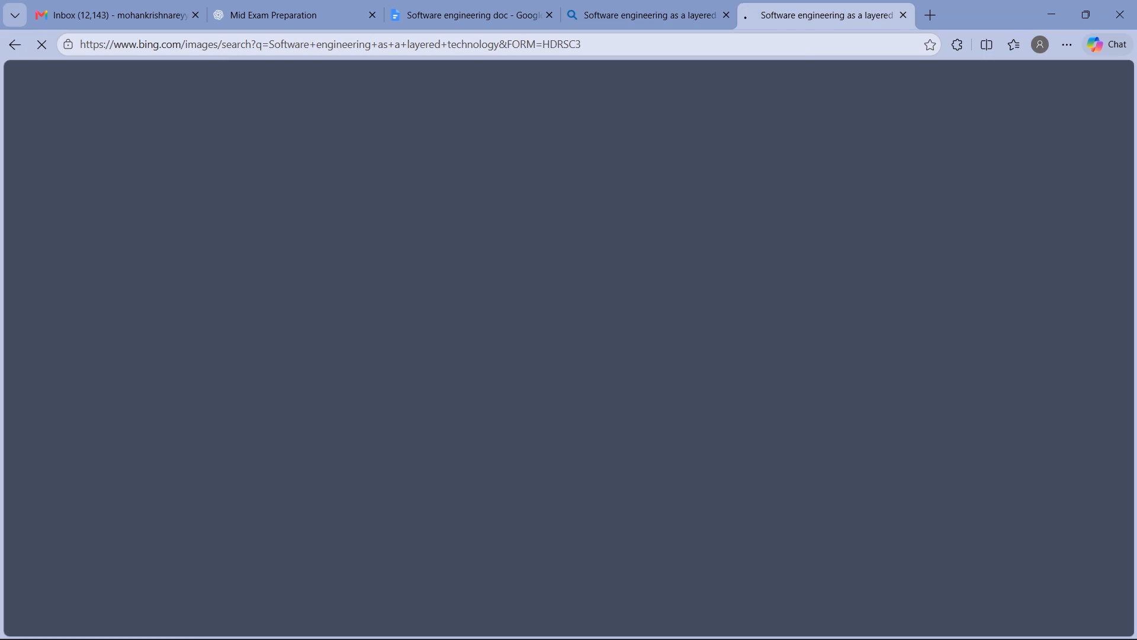
left_click(625, 0)
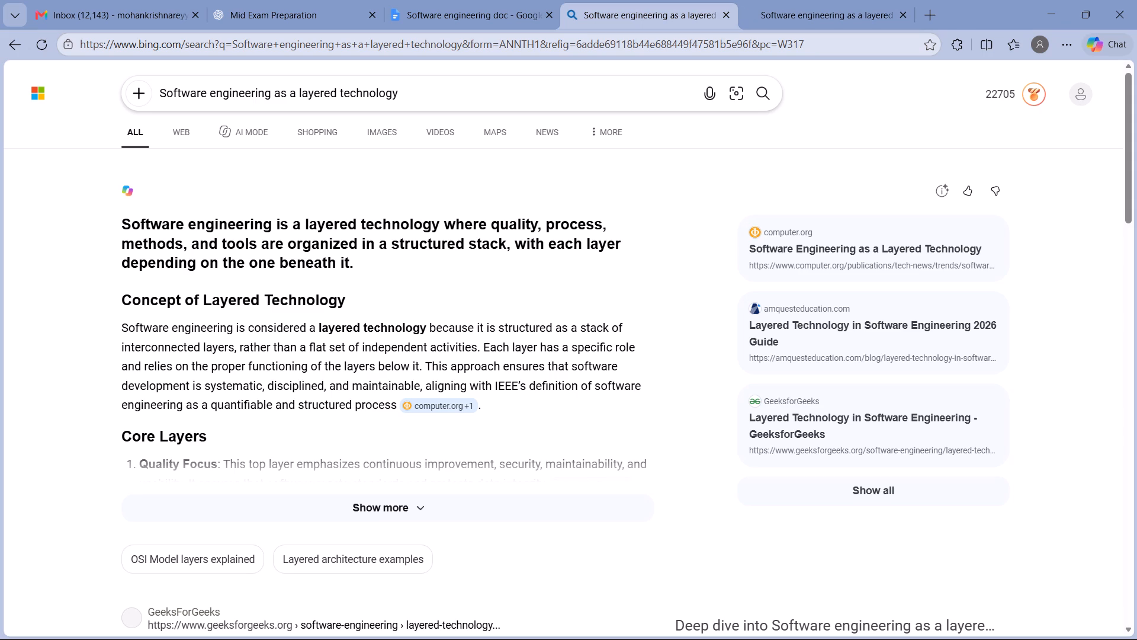
left_click(779, 3)
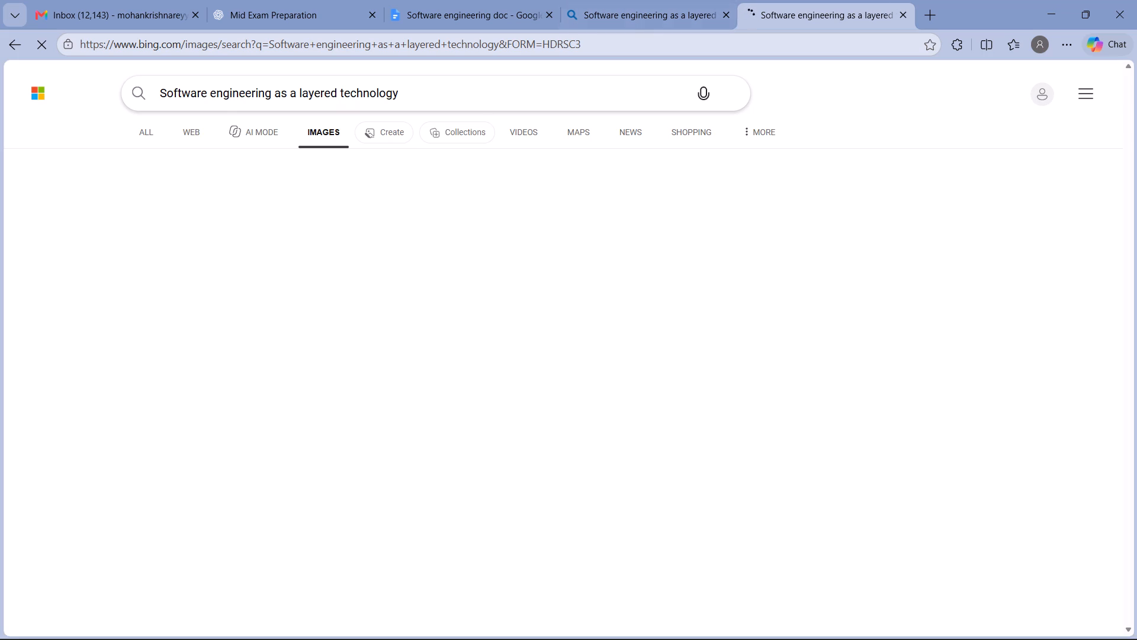
left_click(727, 14)
left_click(727, 14)
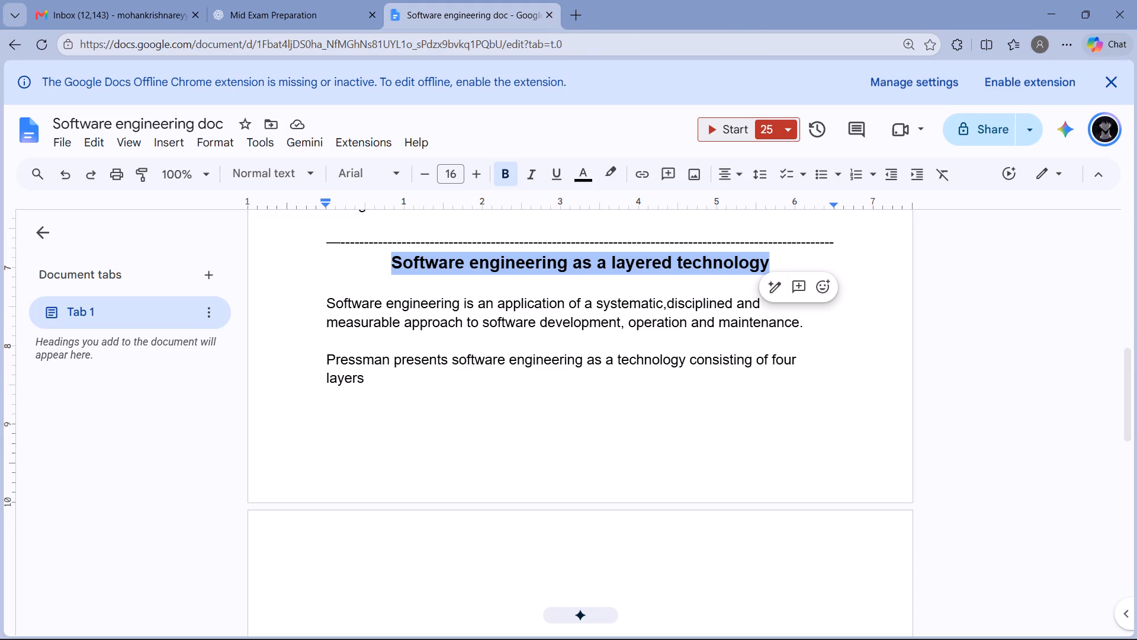
Make the "Nature of software" title on the first page bold.
left_click(417, 377)
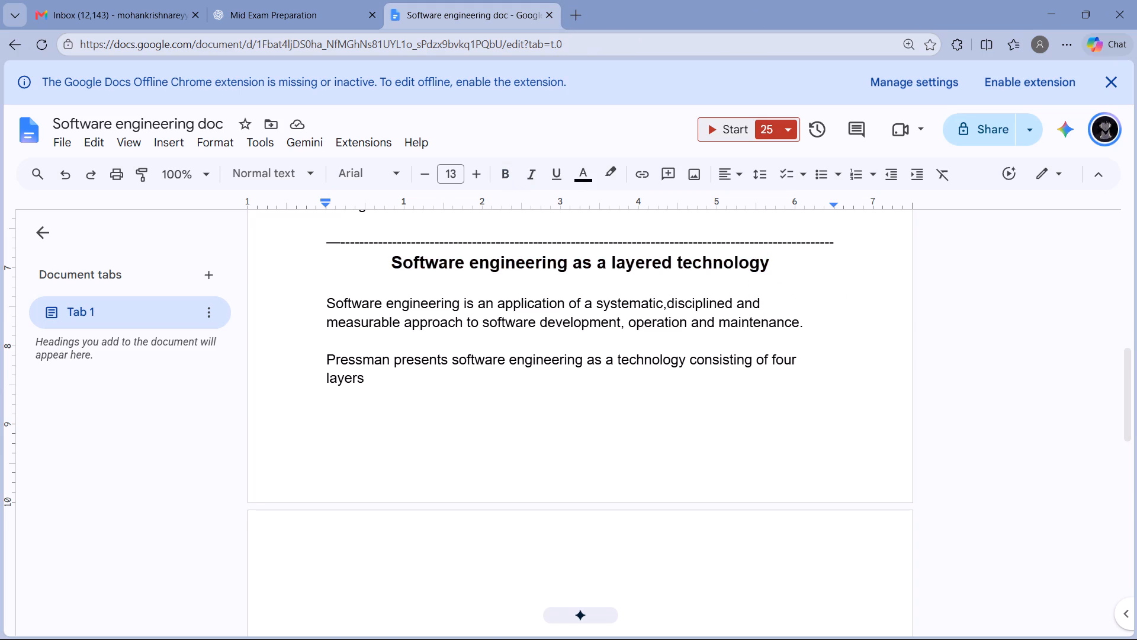
scroll(604, 447, "up", 7)
scroll(604, 447, "right", 1)
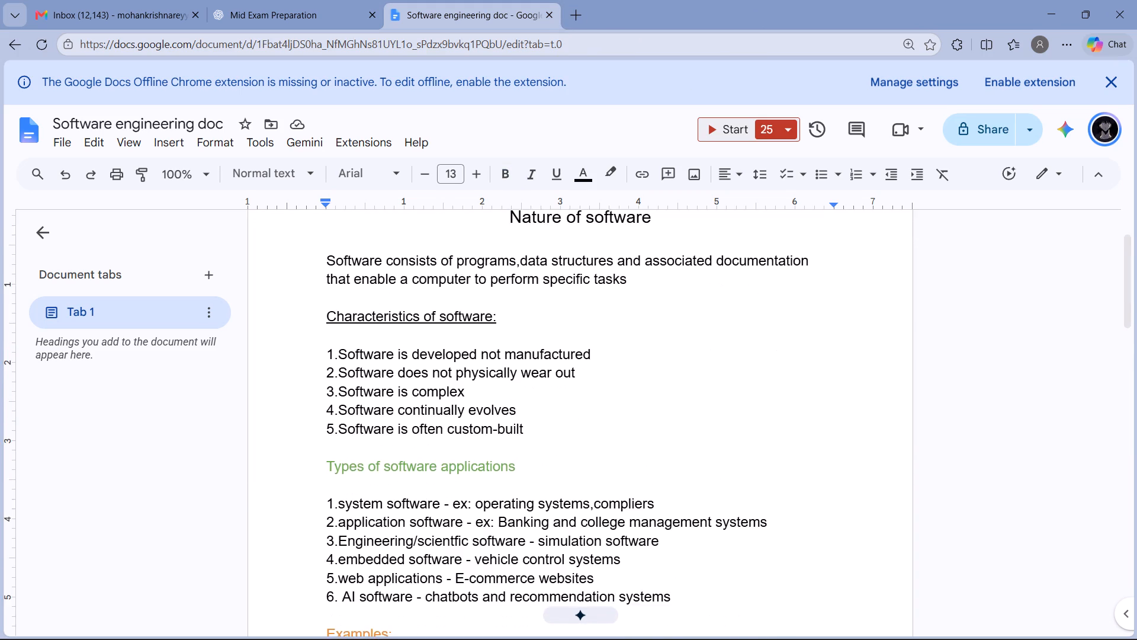
scroll(604, 447, "right", 1)
left_click_drag(655, 307, 542, 304)
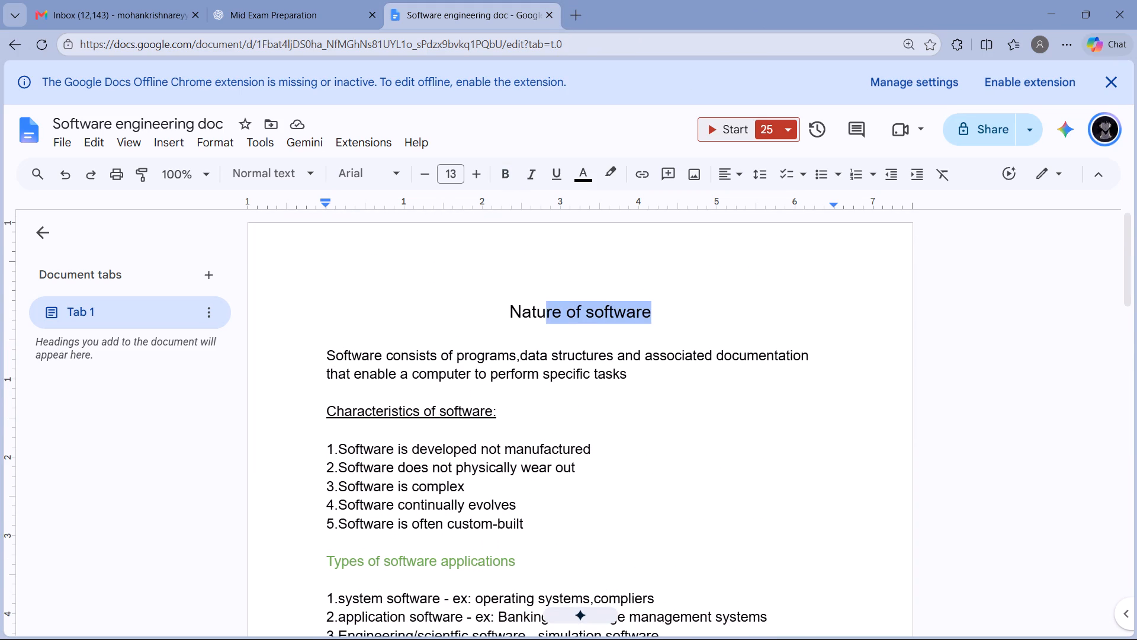
left_click_drag(542, 304, 504, 296)
left_click(508, 178)
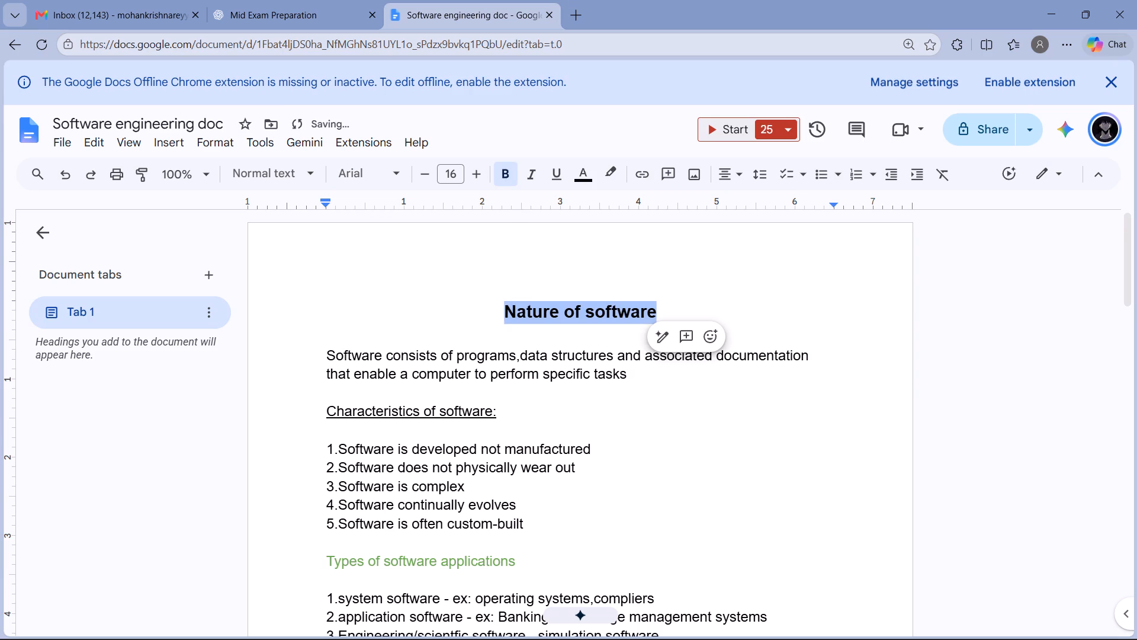
Return to the blank line below the Pressman sentence and add another line to continue on the second page.
scroll(632, 411, "down", 5)
left_click(415, 513)
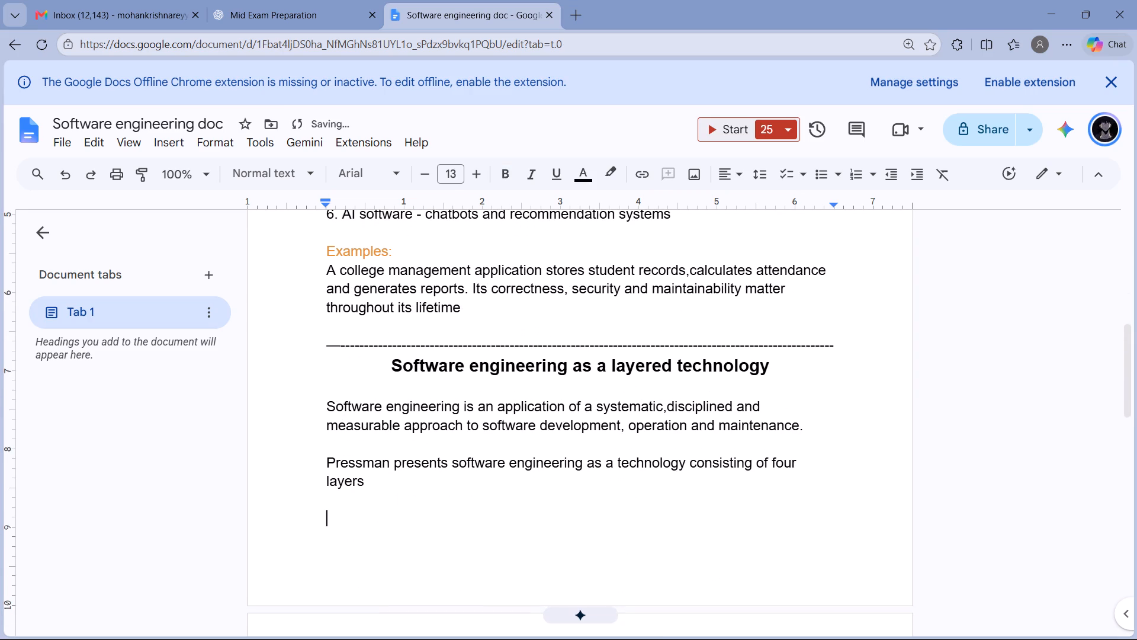
scroll(415, 513, "down", 3)
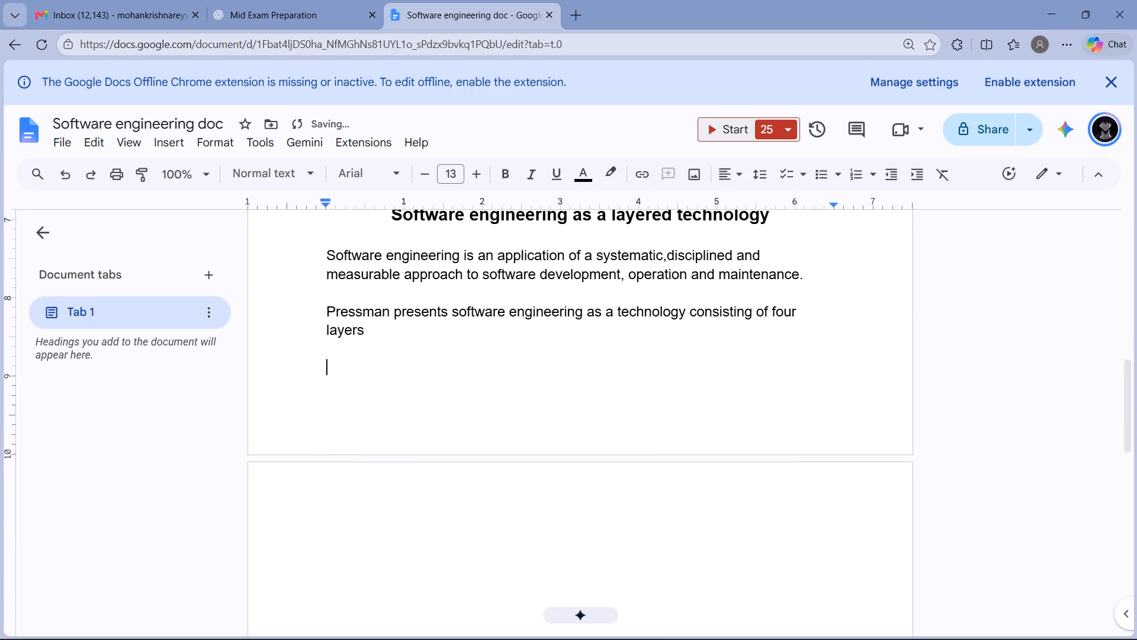
key("Return")
Enter "Tools" as a centred, bold line at the top of the second page.
left_click(736, 175)
left_click(752, 197)
scroll(752, 197, "down", 1)
scroll(746, 436, "down", 1)
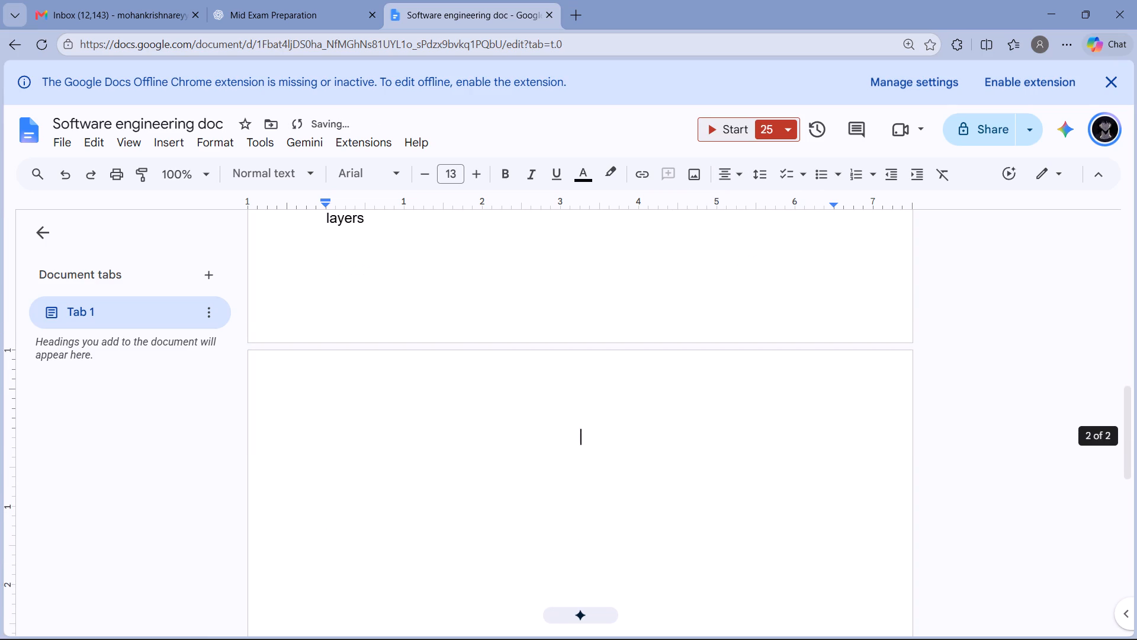
scroll(746, 436, "down", 1)
key("shift+t")
key("BackSpace")
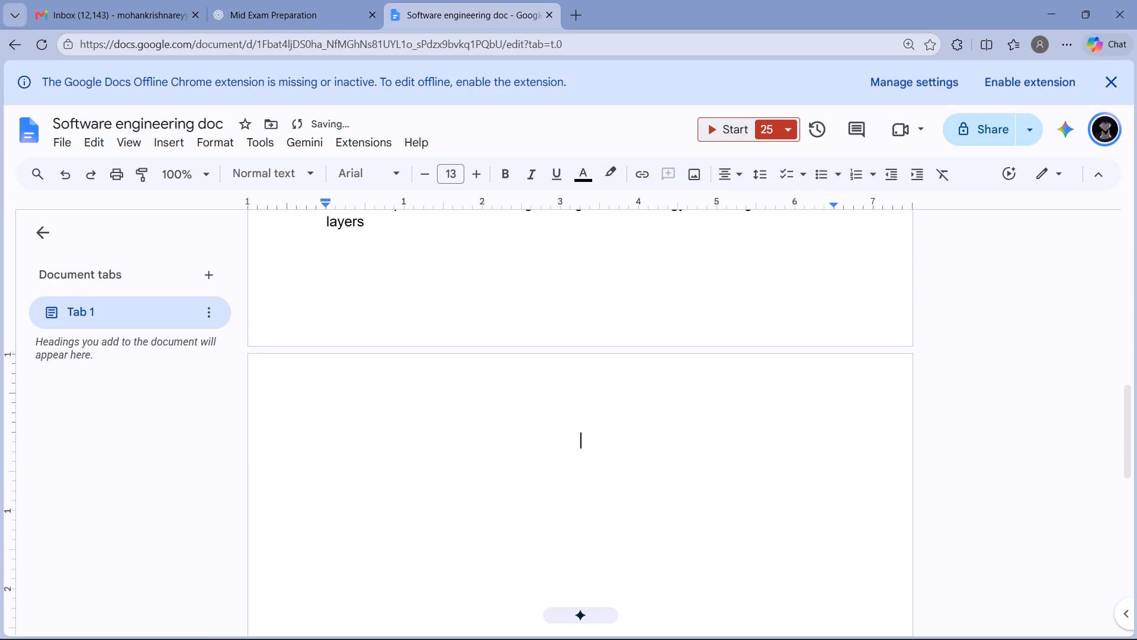
left_click(507, 179)
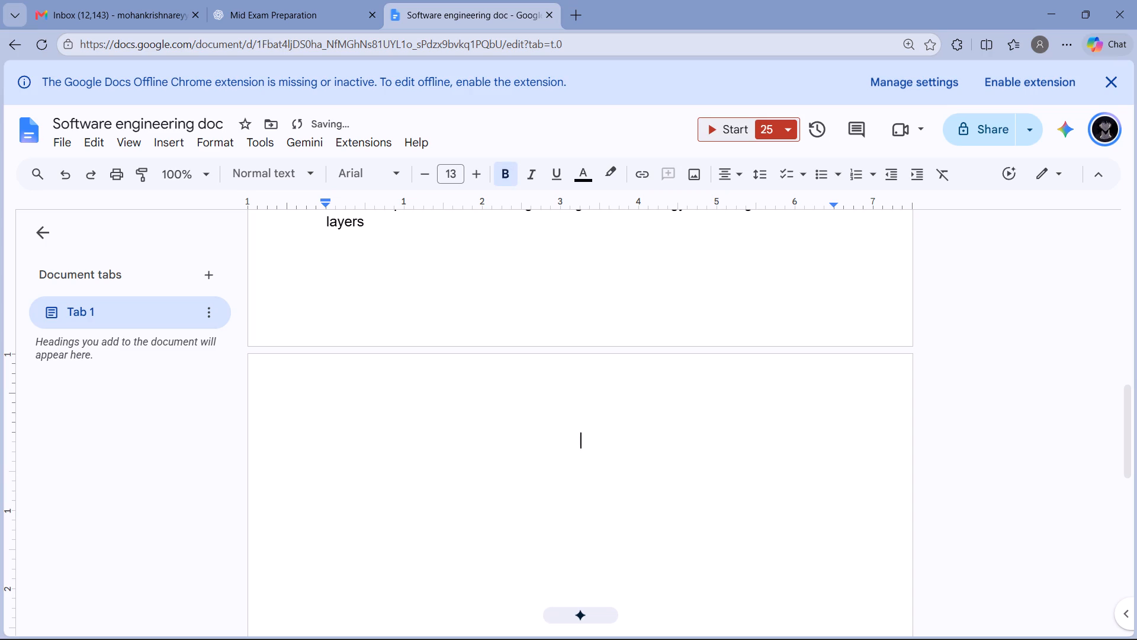
type("Tolles")
key("BackSpace")
key("BackSpace")
key("BackSpace")
key("BackSpace")
type("ols")
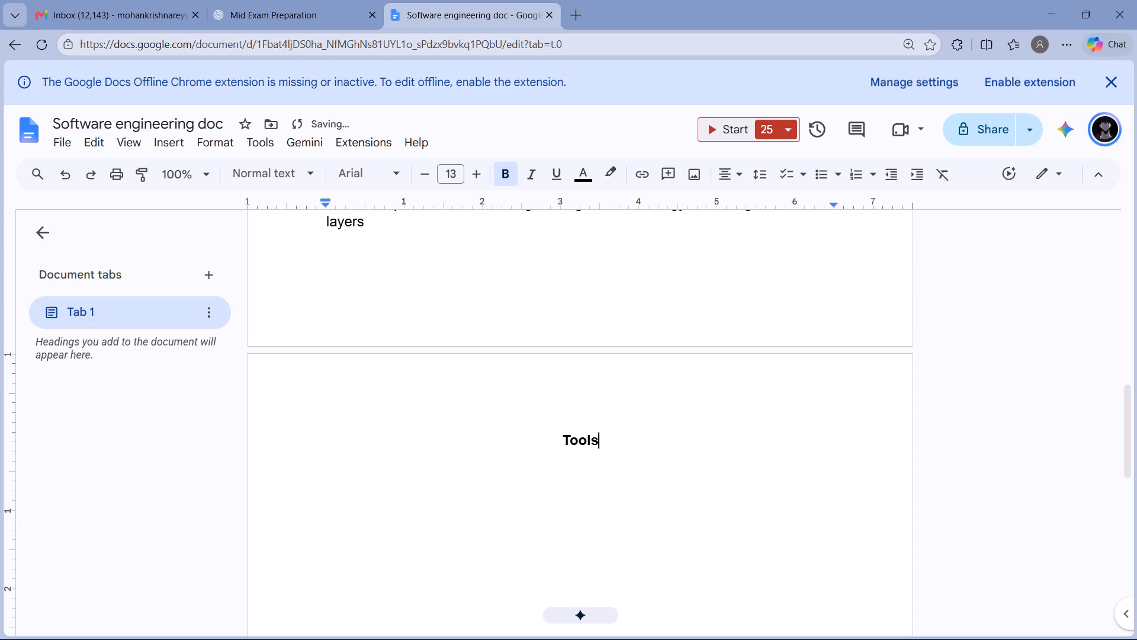
key("Return")
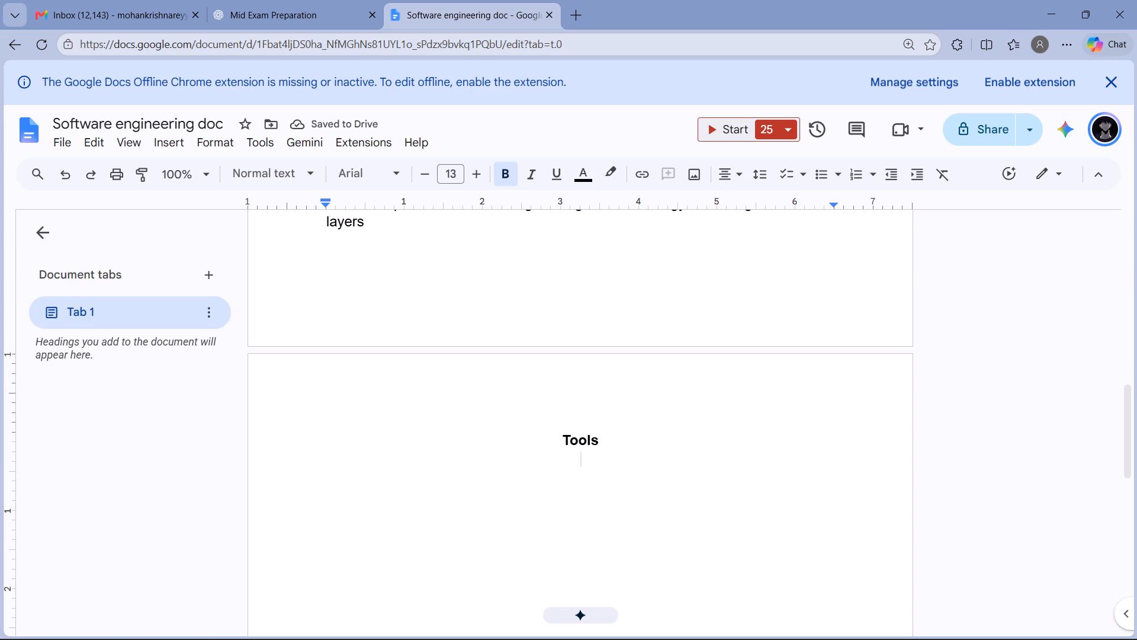
Below "Tools", add the layers "Methods" and "Process" on separate lines, each preceded by a "|" connector line.
key("shift+bar")
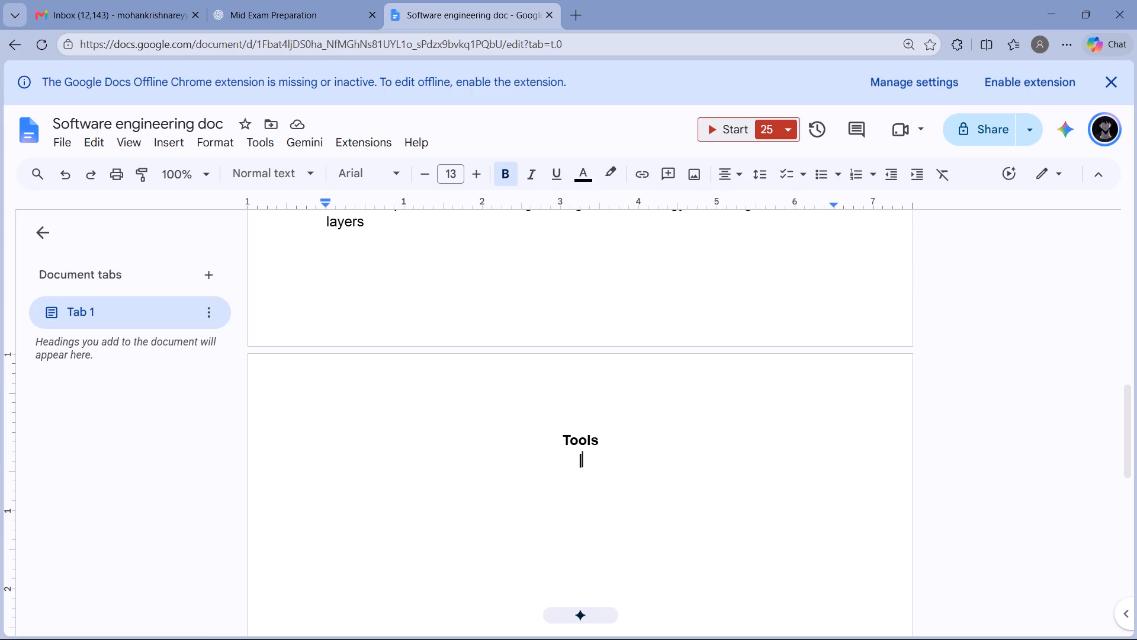
key("Return")
type("Metho")
type("ds")
key("Return")
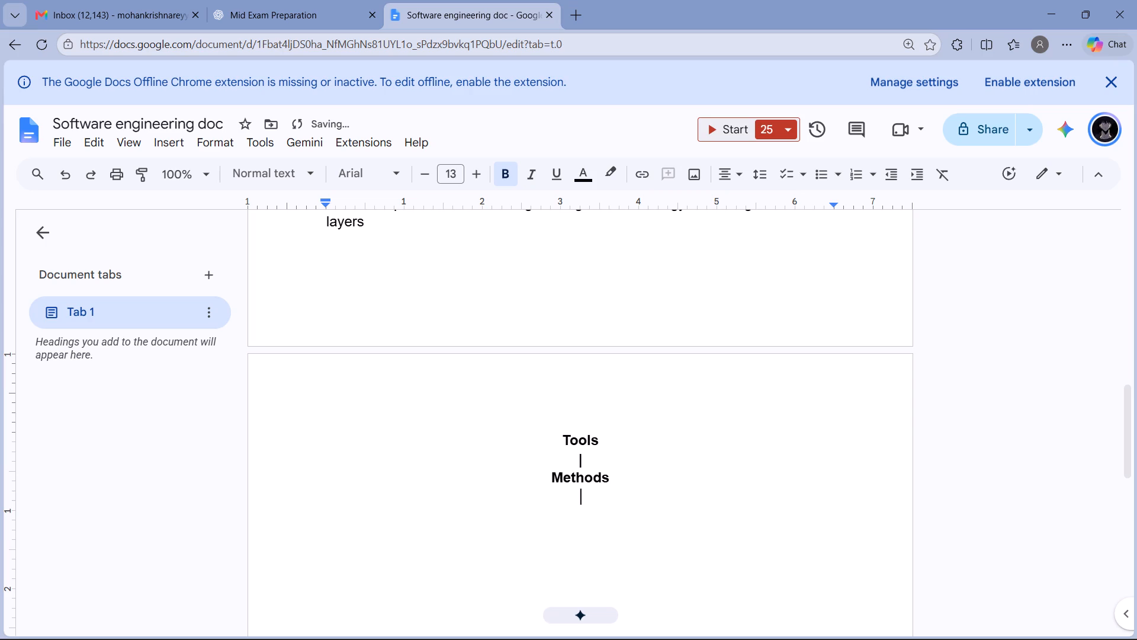
key("shift+bar")
key("Return")
key("p")
type("rocess")
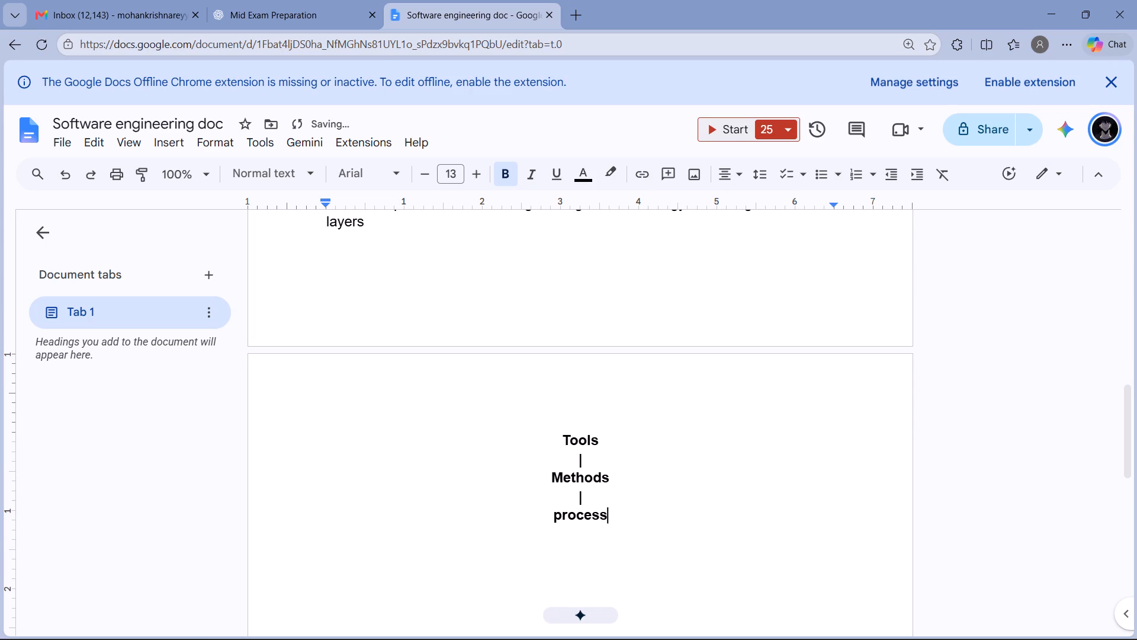
Below "Process", add a "|" connector line and the bottom layer "Quality focus".
key("Return")
key("shift+bar")
type("Qulaity")
key("space")
key("BackSpace")
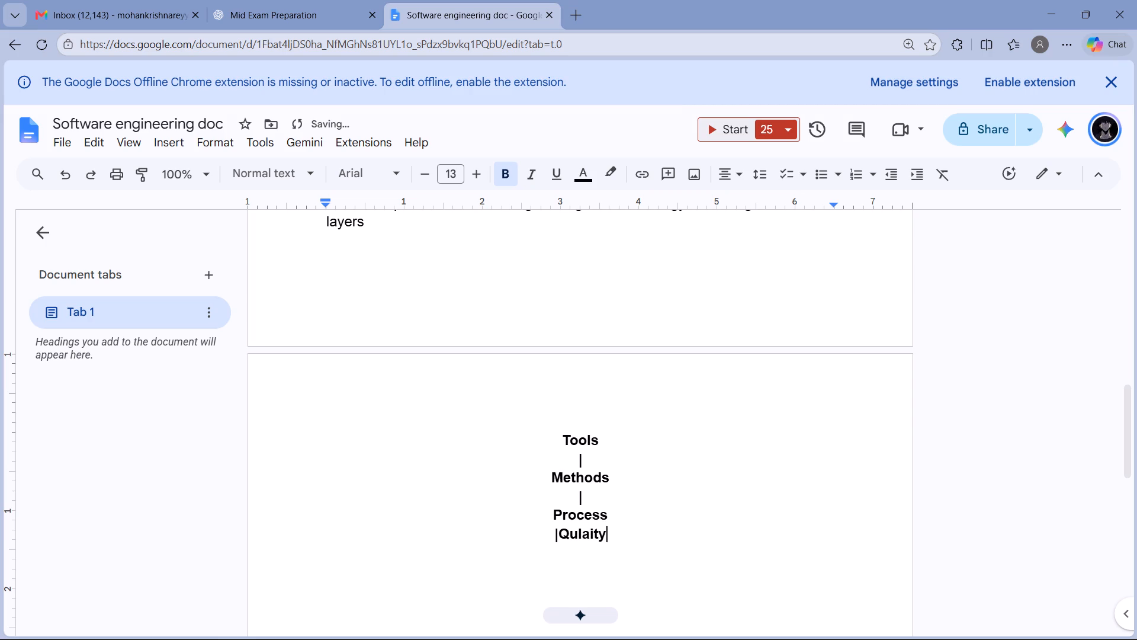
key("BackSpace")
key("BackSpace")
key("BackSpace")
key("BackSpace")
key("BackSpace")
key("BackSpace")
key("BackSpace")
key("Return")
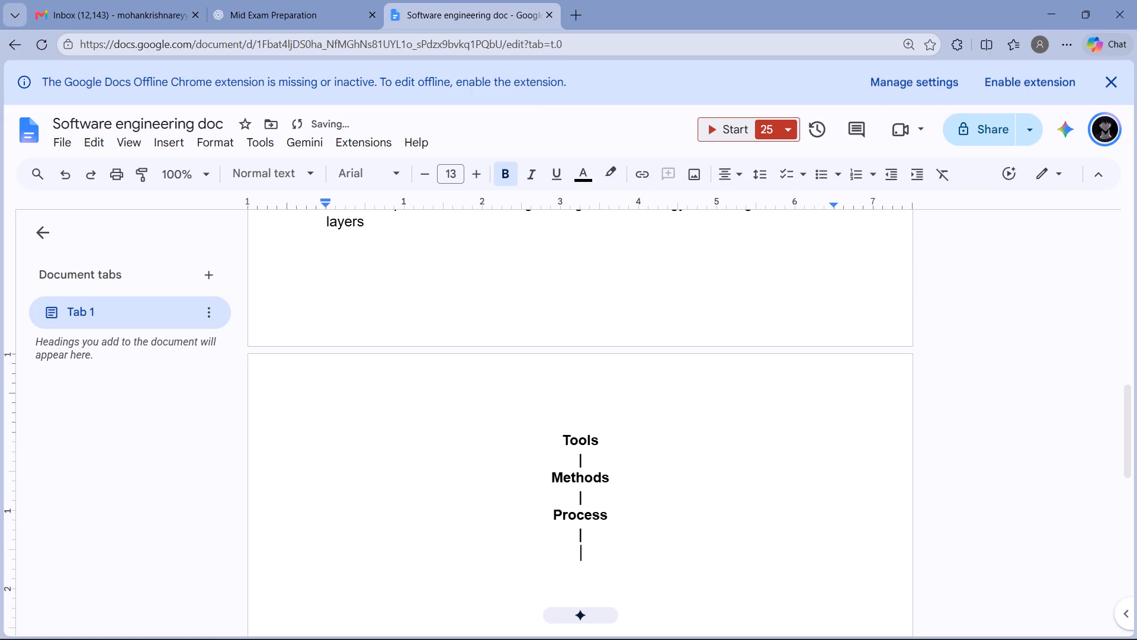
key("shift+q")
type("ul")
key("BackSpace")
type("ality fou")
key("BackSpace")
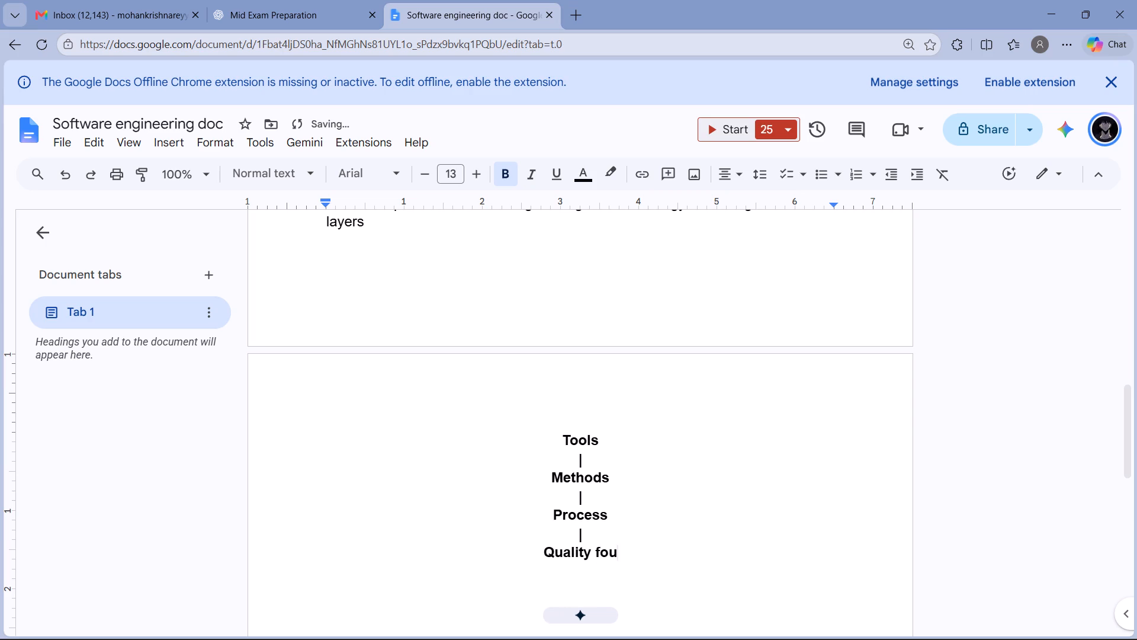
type("cus")
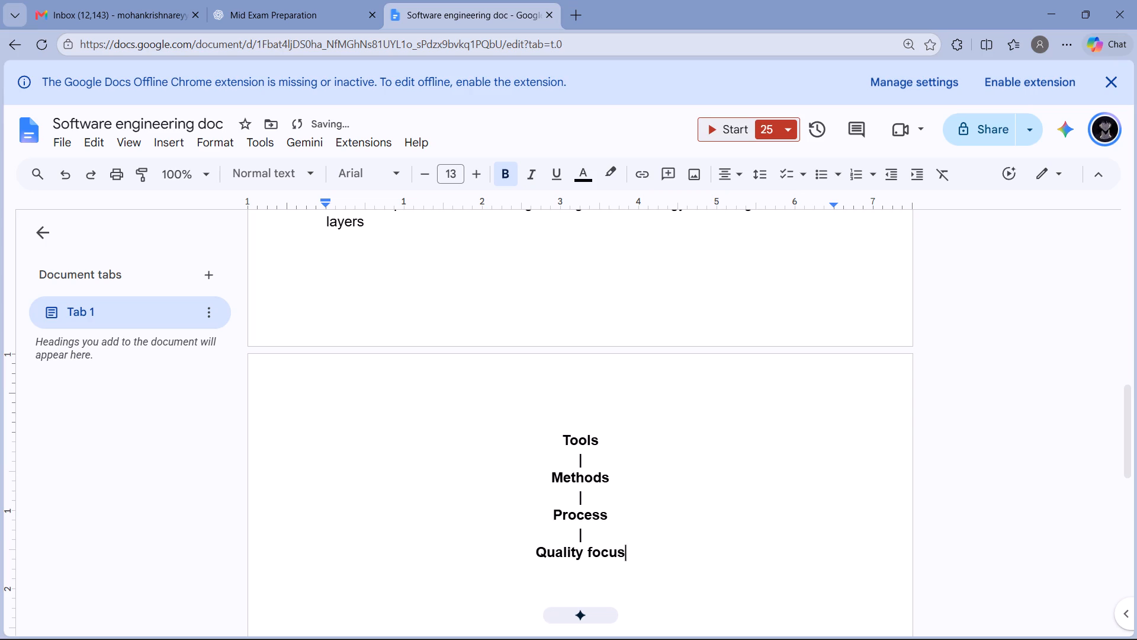
Leave a blank line below the layer diagram and enter "Explanation" as a left-aligned, non-bold line.
key("Return")
scroll(689, 337, "right", 1)
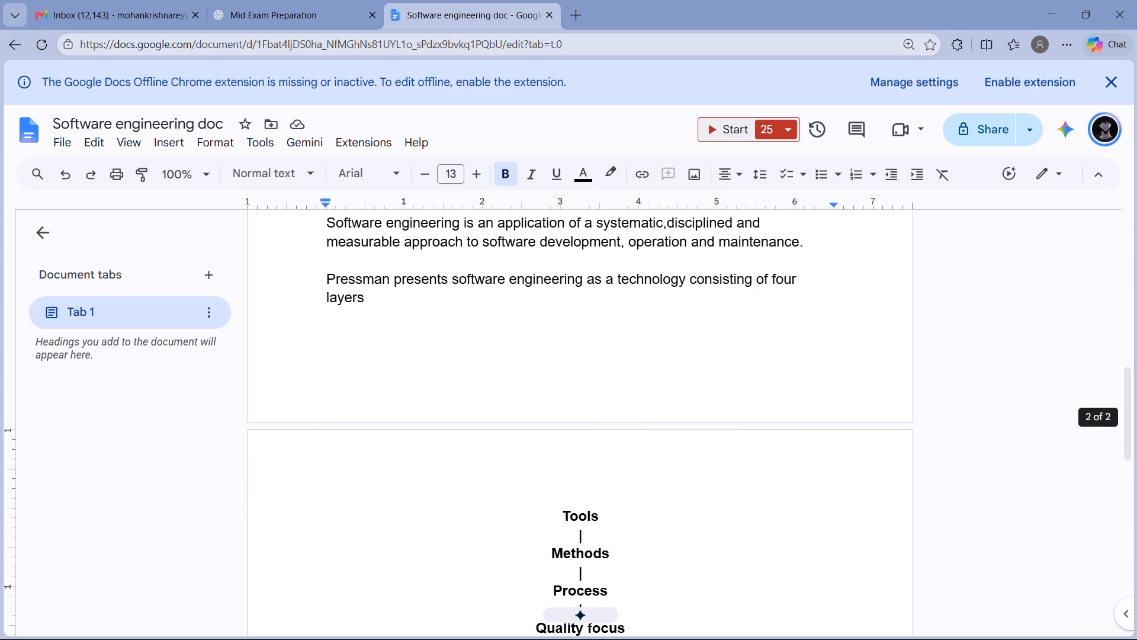
scroll(689, 337, "right", 1)
scroll(689, 337, "down", 3)
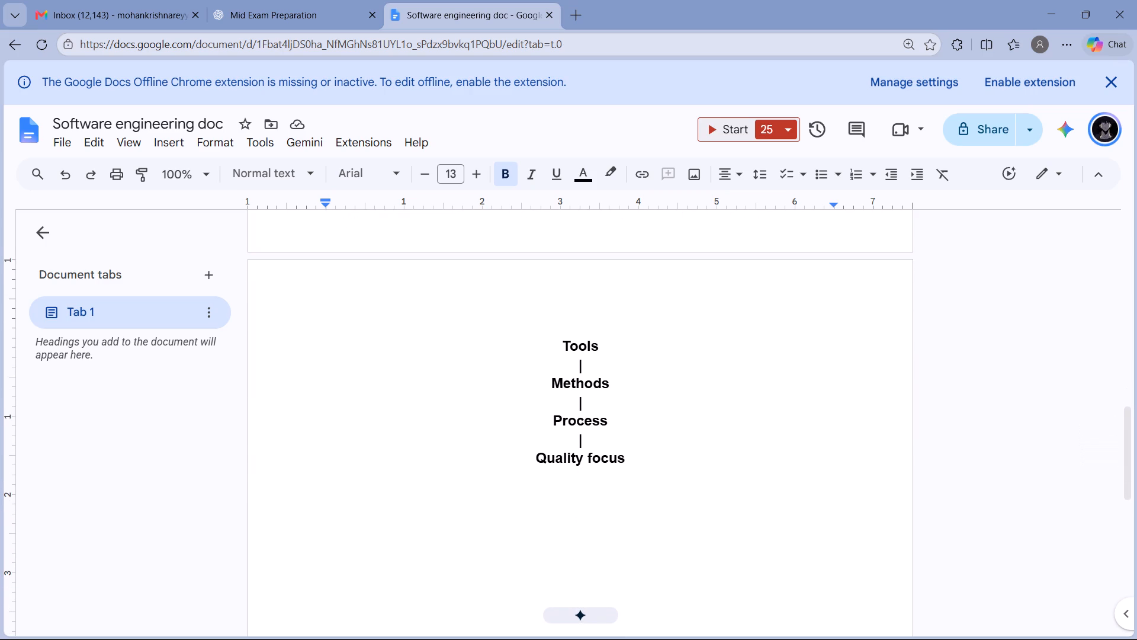
key("Return")
left_click(499, 172)
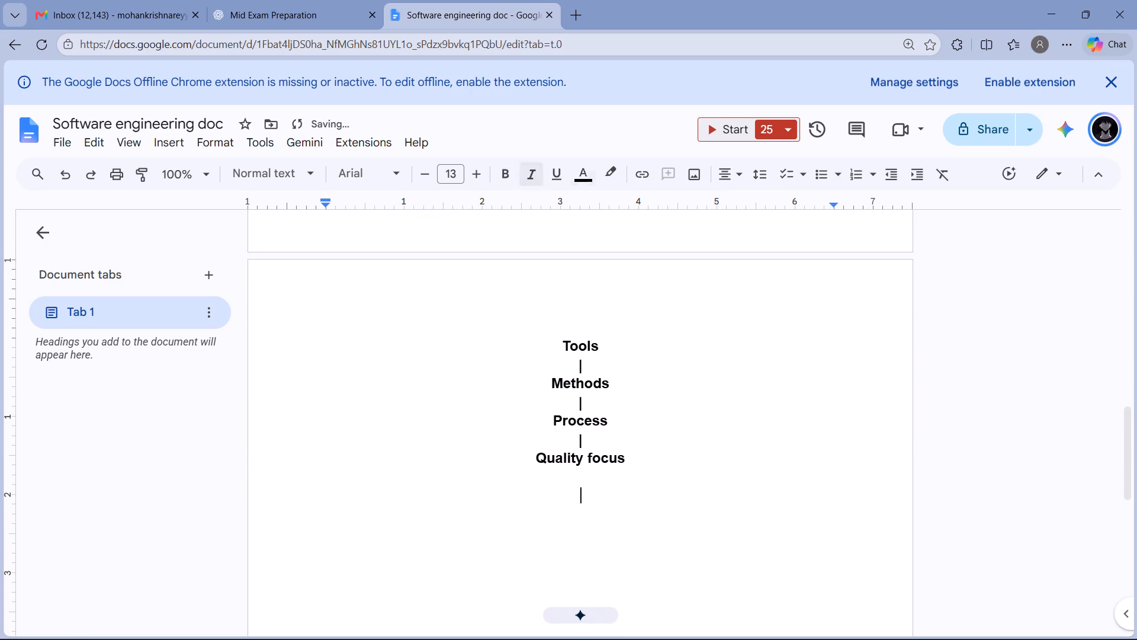
left_click(720, 175)
left_click(730, 195)
type("Expla")
key("BackSpace")
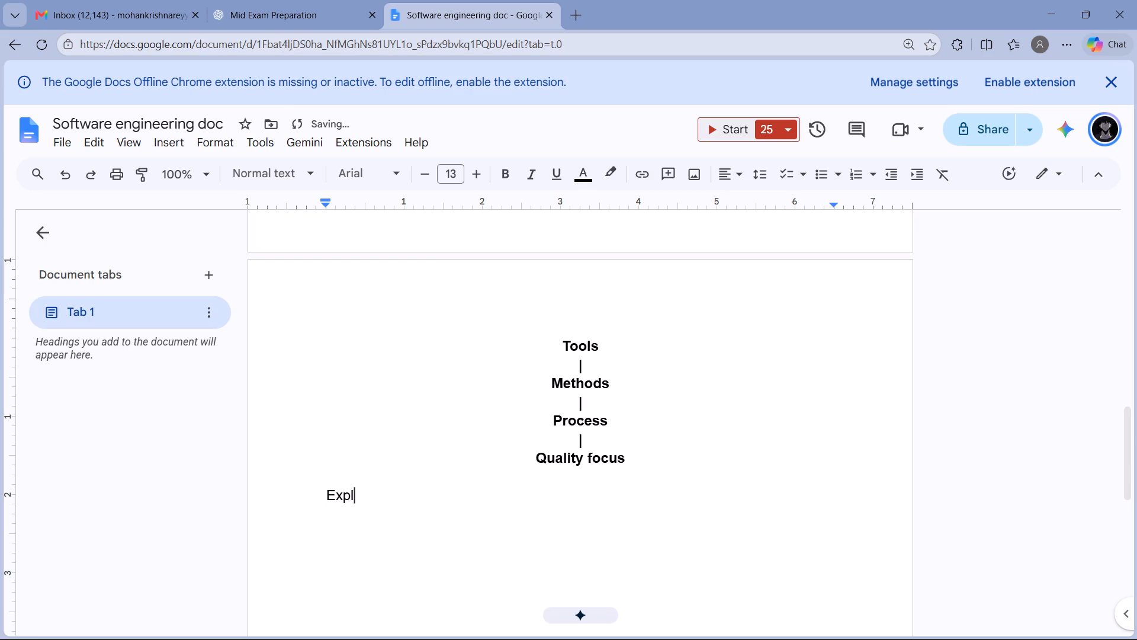
type("anation")
key("Return")
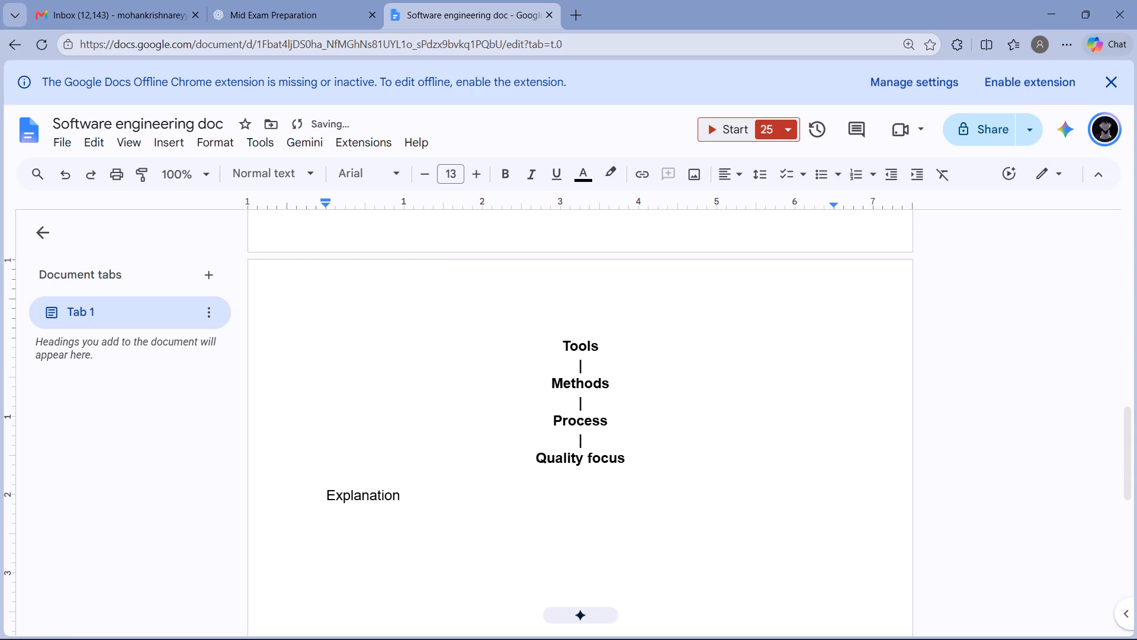
Add the numbered line "1.Quality focus" under "Explanation".
type("1.")
type("Qulat")
key("BackSpace")
key("i")
key("BackSpace")
key("BackSpace")
key("BackSpace")
type("ality")
key("space")
type("fo")
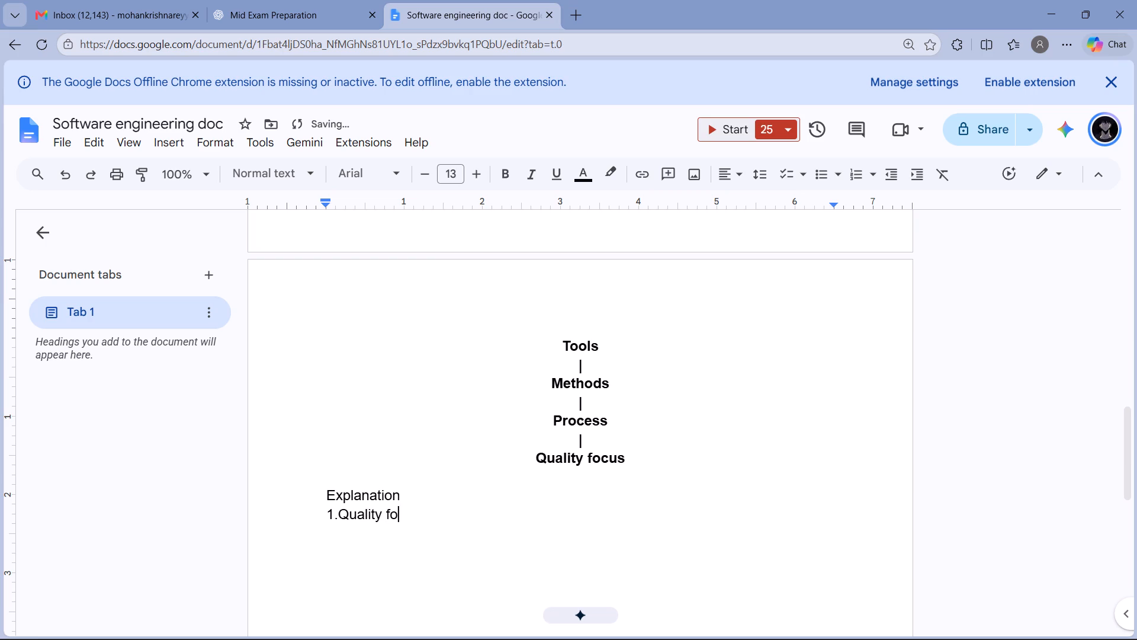
type("cus")
key("Return")
Add the bullet "Its is the foundation of software engineering." under "1.Quality focus".
left_click(818, 179)
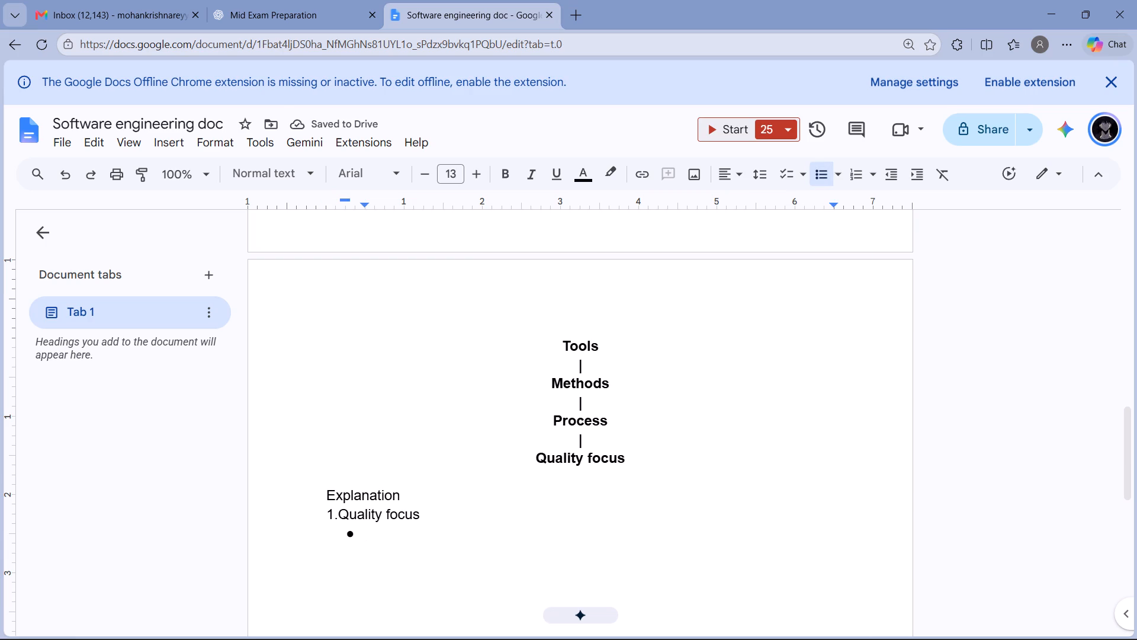
type("Its")
key("space")
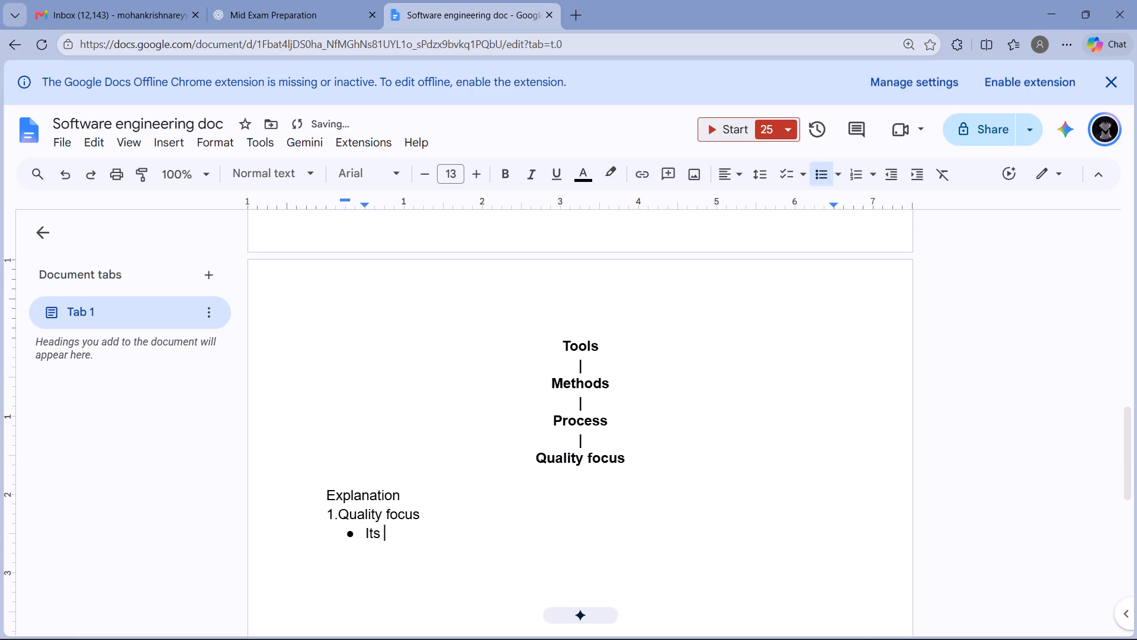
type("is the foun")
type("dation")
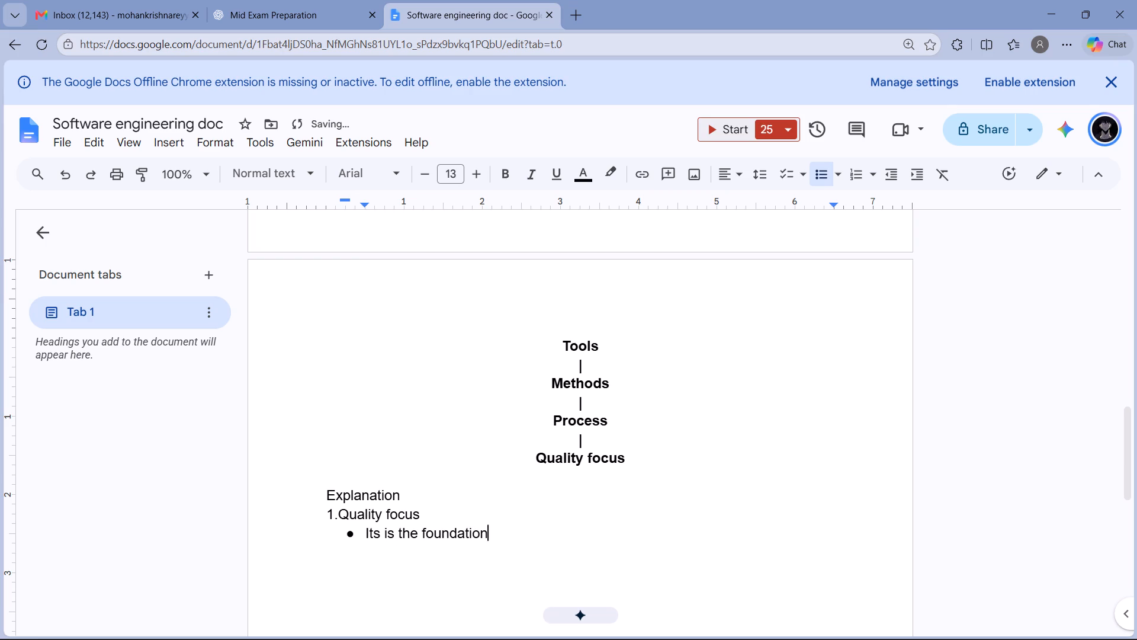
key("space")
type("of software")
key("space")
type("engine")
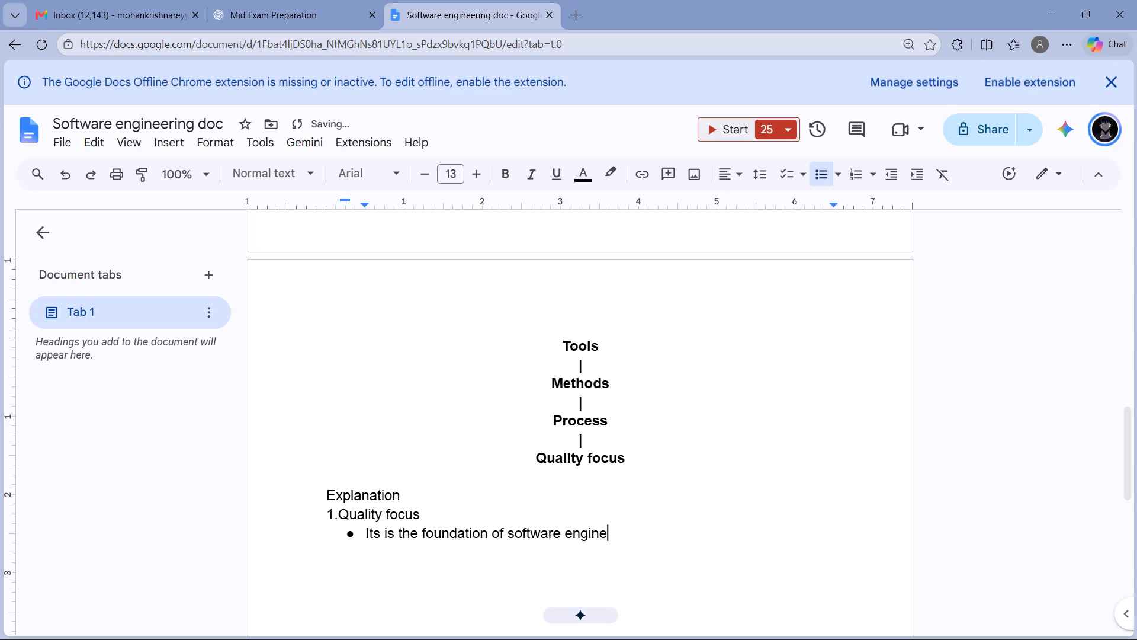
type("ering")
key("period")
Start a second bullet under "1.Quality focus" with the word "It".
key("Return")
key("shift+i")
type("ts")
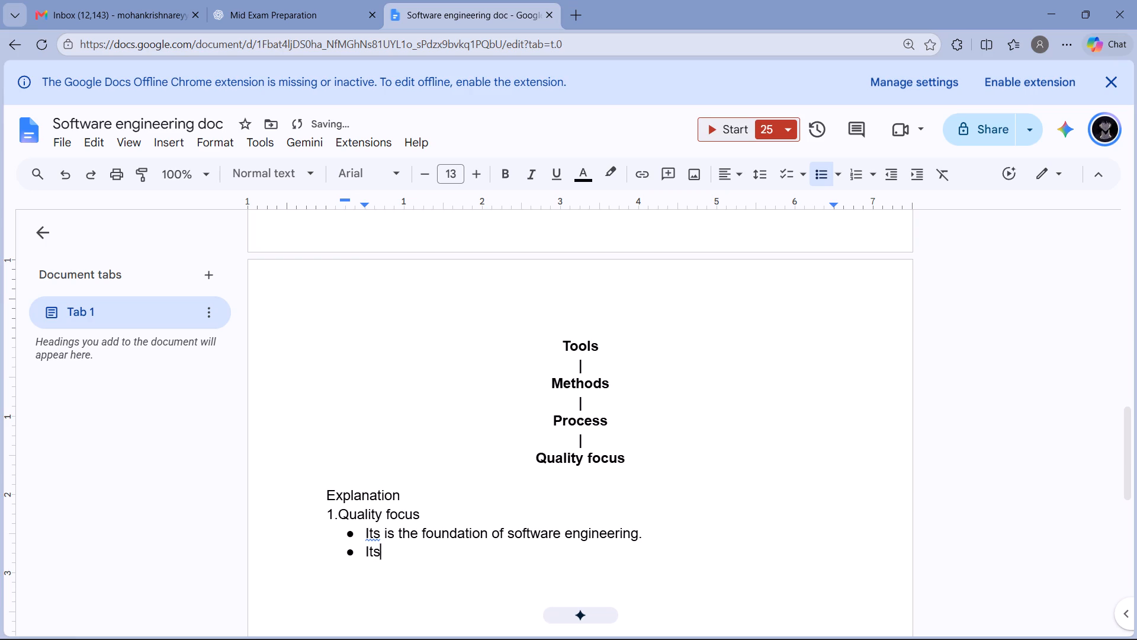
key("space")
type("is")
key("space")
key("BackSpace")
key("BackSpace")
key("BackSpace")
key("BackSpace")
key("BackSpace")
key("space")
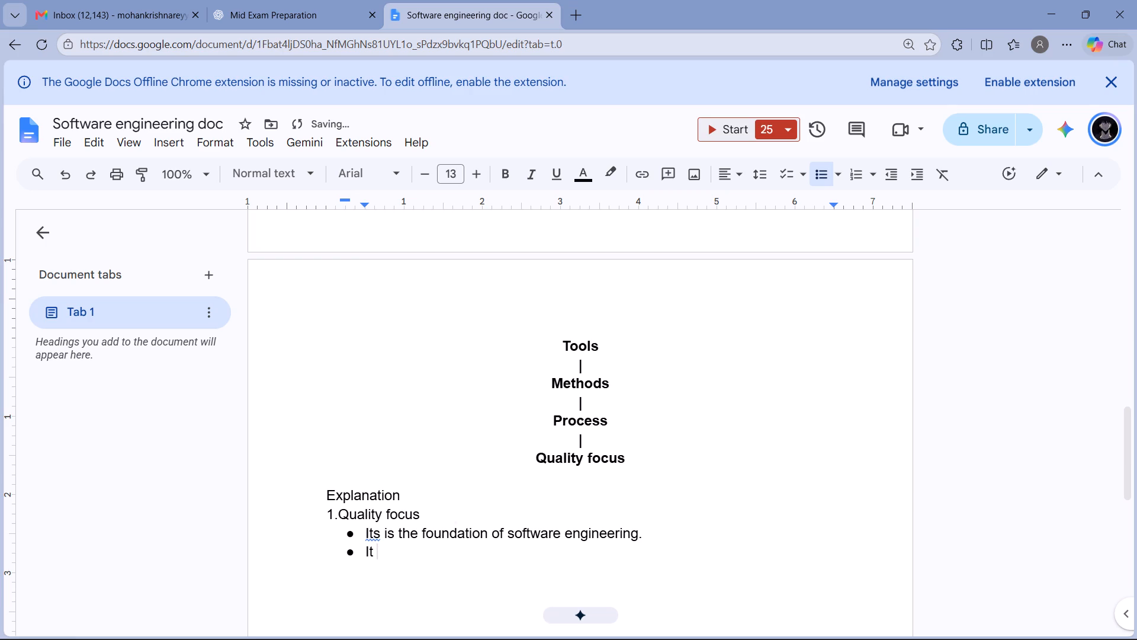
Correct "Its" to "It" at the start of the first "Quality focus" bullet.
left_click(377, 532)
key("BackSpace")
key("space")
Continue the second "Quality focus" bullet after "It" with the text "emphasizes con".
left_click(397, 548)
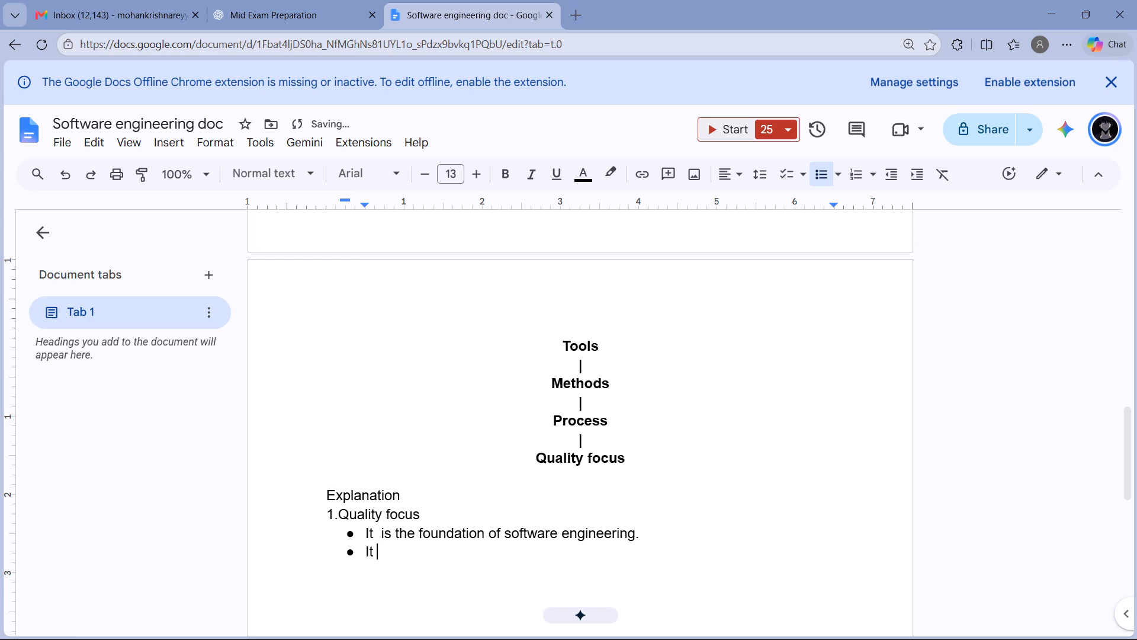
type("emp")
key("h")
type("asizes")
key("space")
type("con")
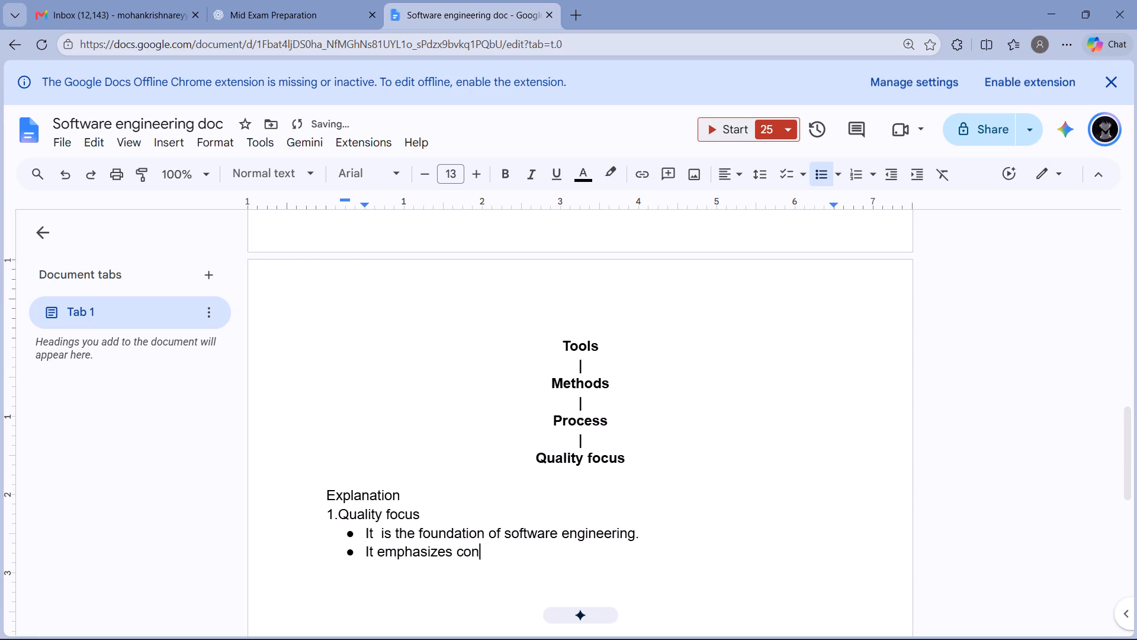
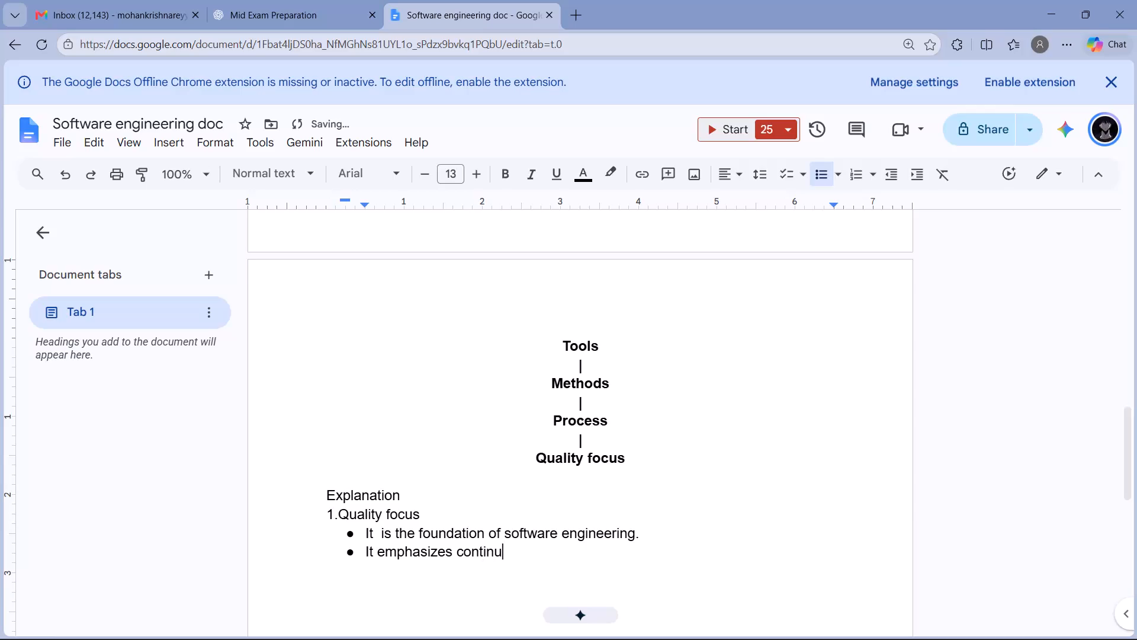
Complete the second "Quality focus" bullet after "continu" with "ous process improvement and high-quality products".
type("ous")
key("space")
type("process")
key("space")
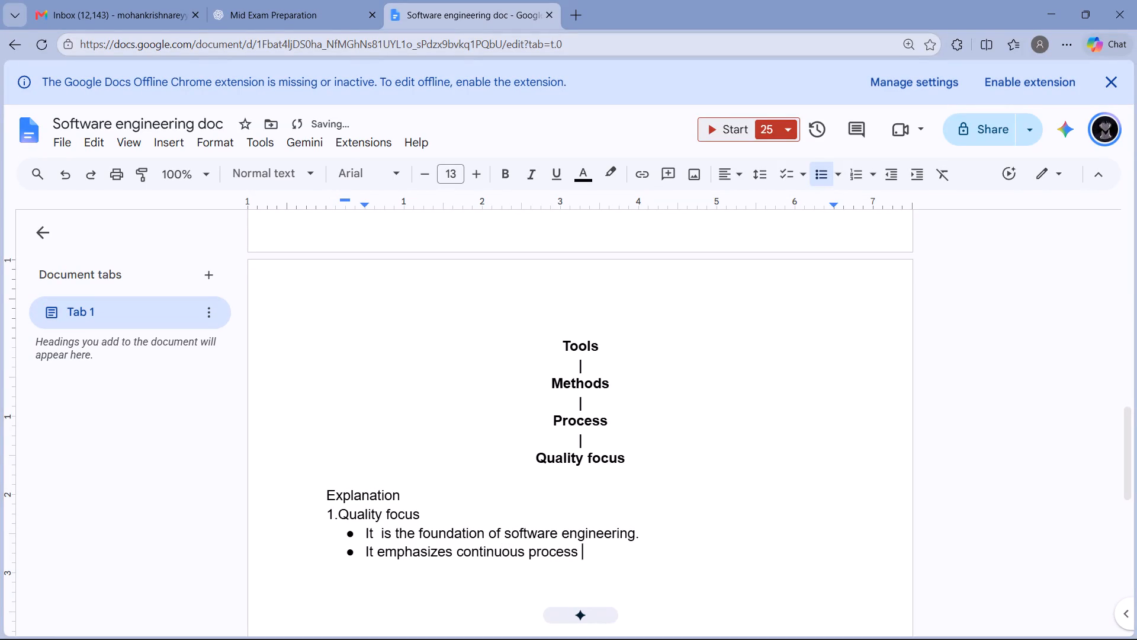
type("improv")
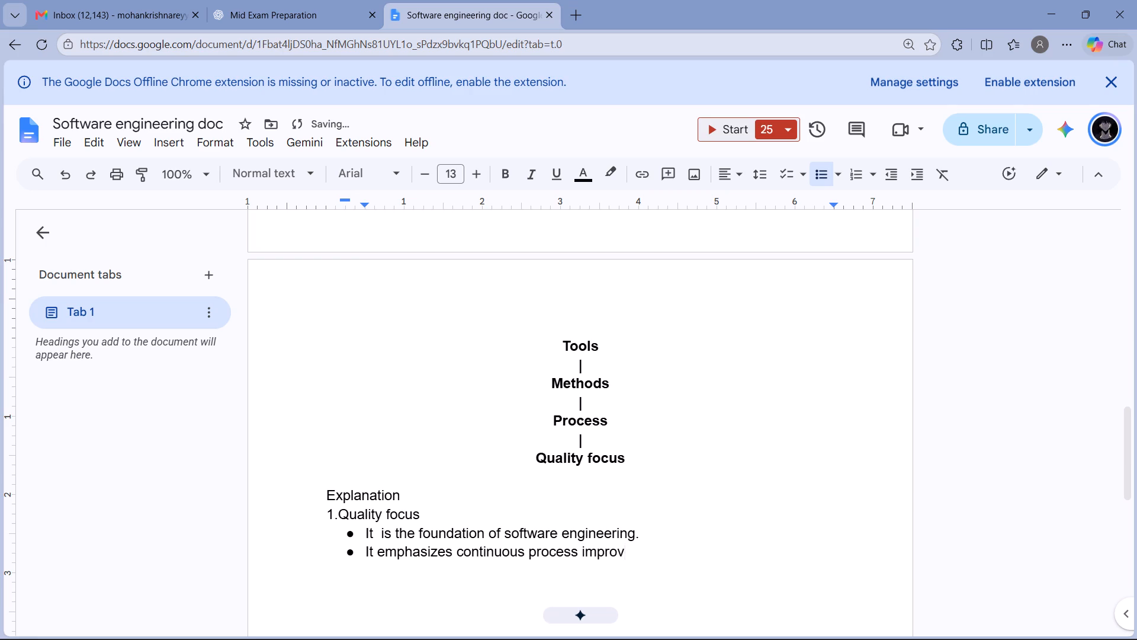
type("ement")
key("space")
type("and")
key("space")
type("hi")
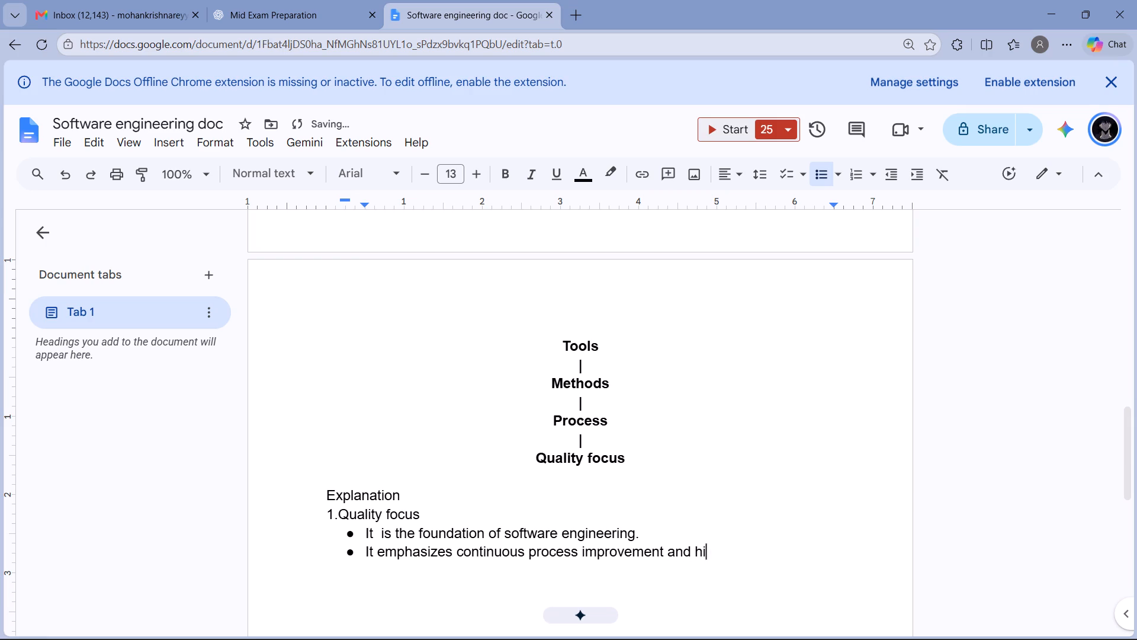
type("gh")
key("space")
key("BackSpace")
key("minus")
type("quality")
key("space")
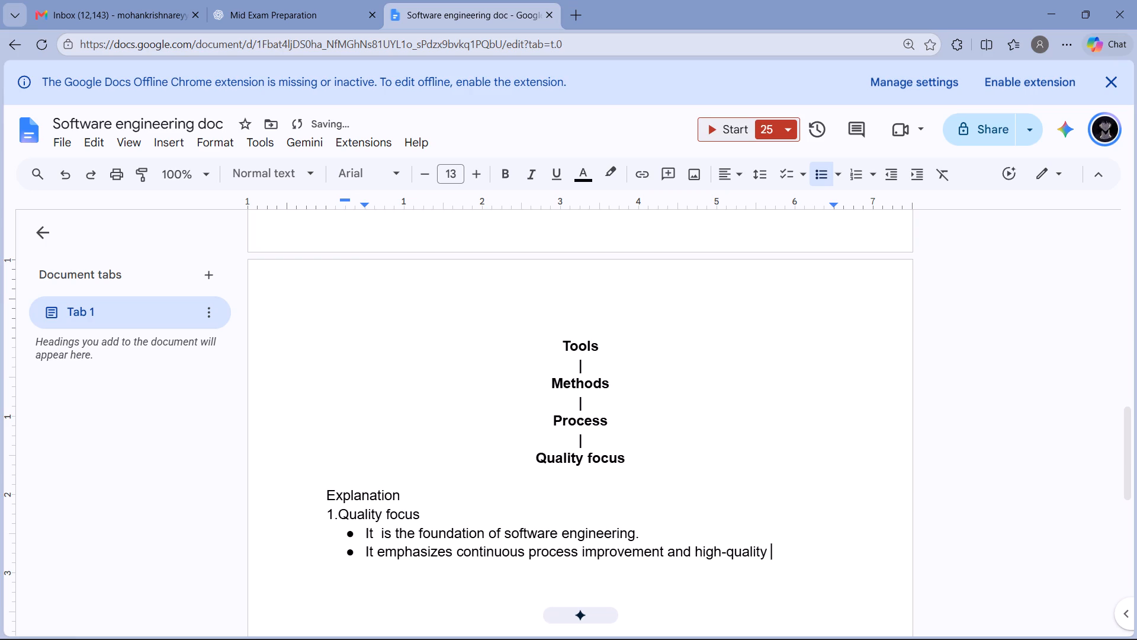
type("produc")
type("ts")
End the bulleted list and add the bold, unbulleted heading "2.Process" below it.
key("Return")
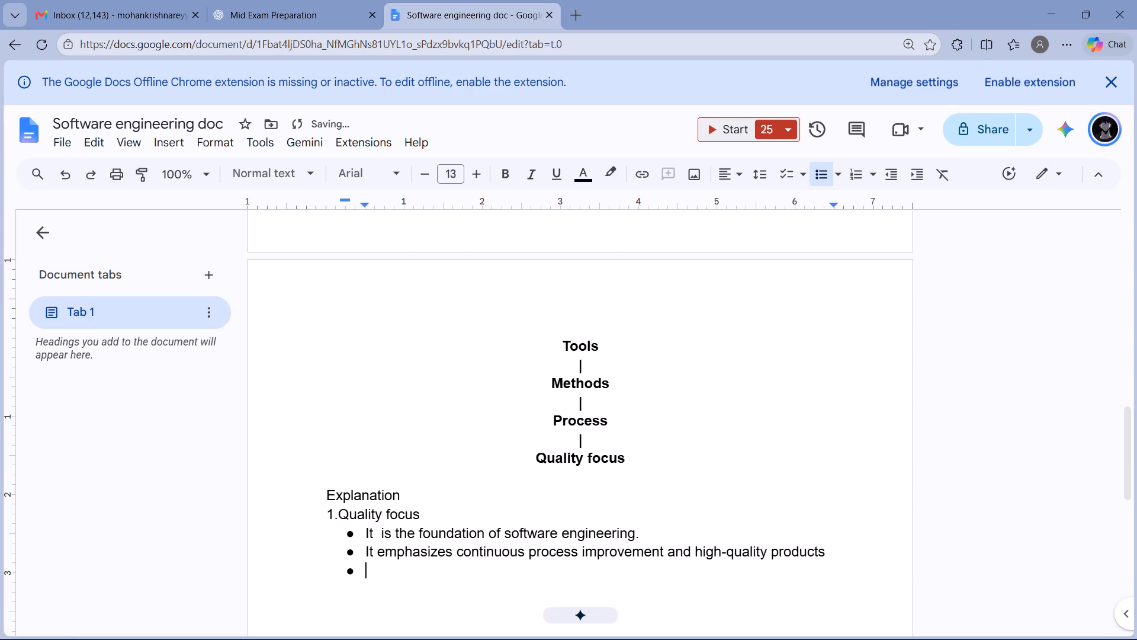
key("BackSpace")
key("BackSpace")
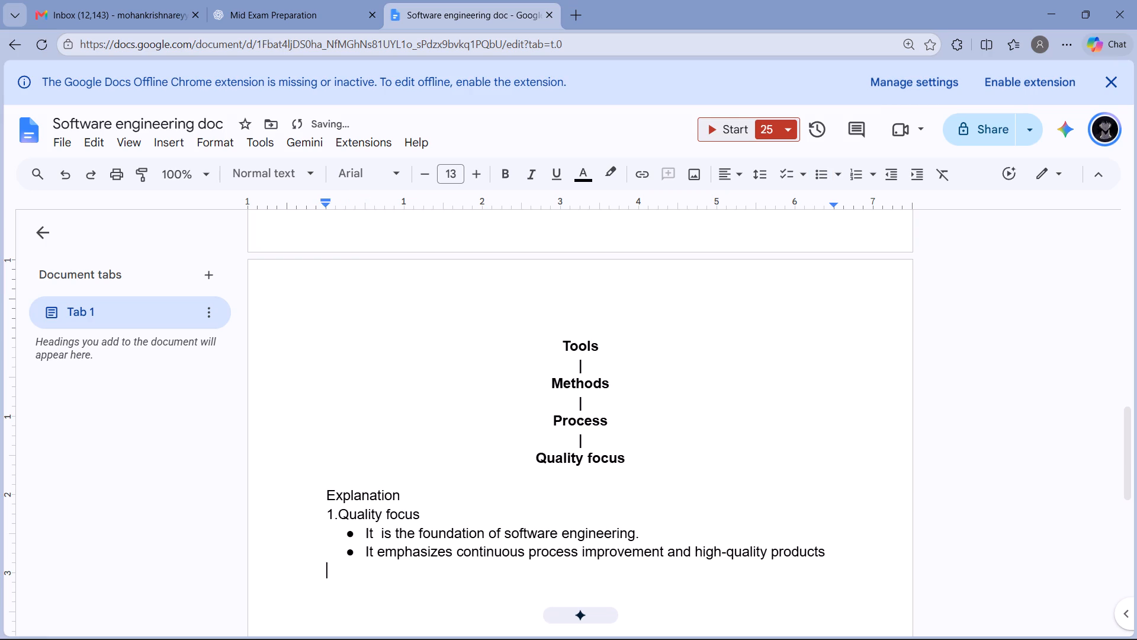
type("2.")
key("ctrl+b")
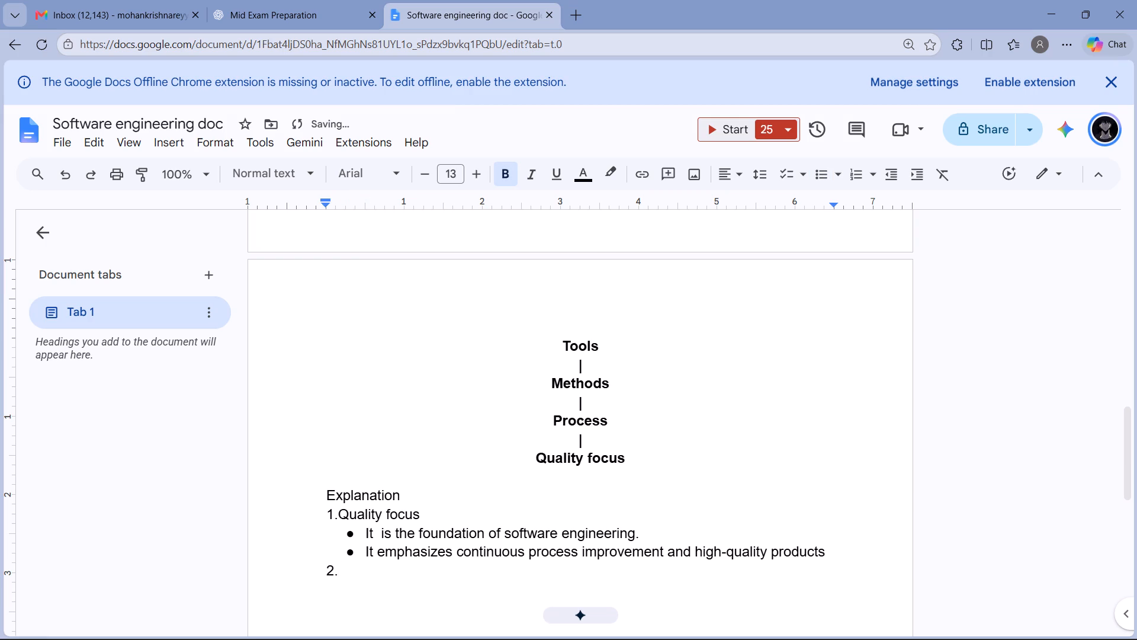
key("BackSpace")
key("BackSpace")
key("ctrl+b")
type("2.")
type("Process")
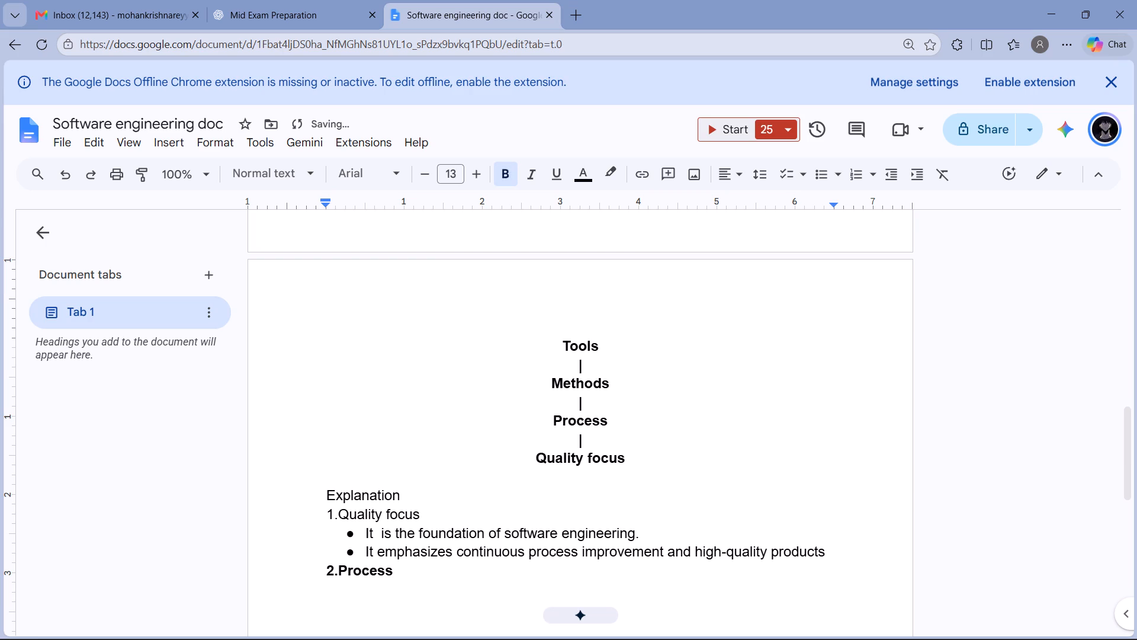
key("Return")
Make the "Explanation" and "1.Quality focus" headings bold.
left_click_drag(419, 516, 323, 511)
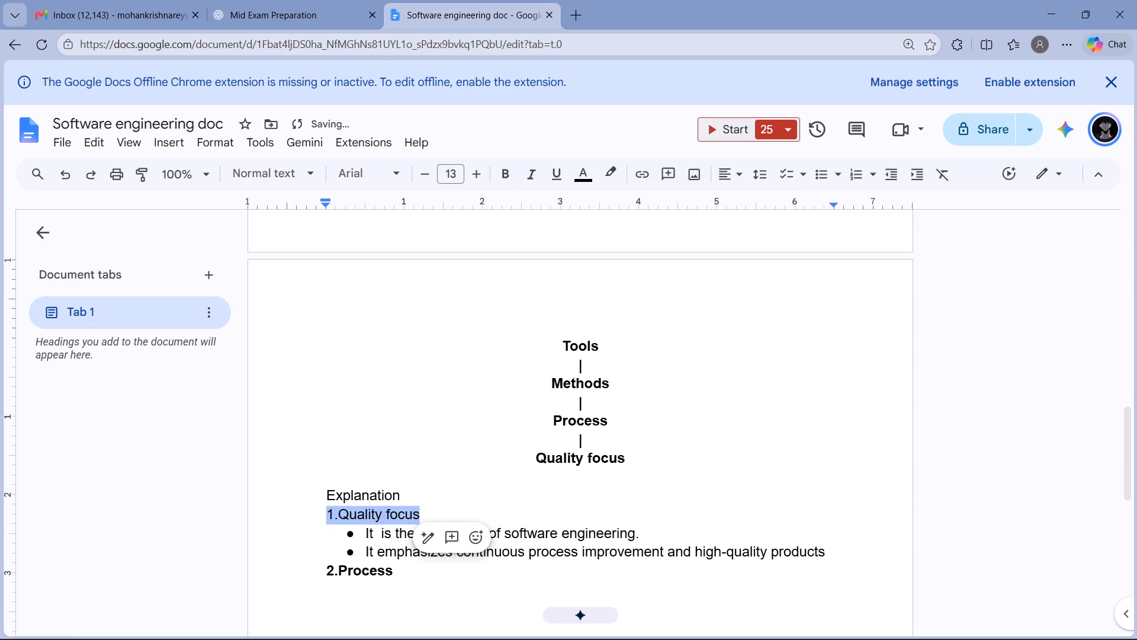
left_click(422, 513)
left_click_drag(422, 513, 327, 500)
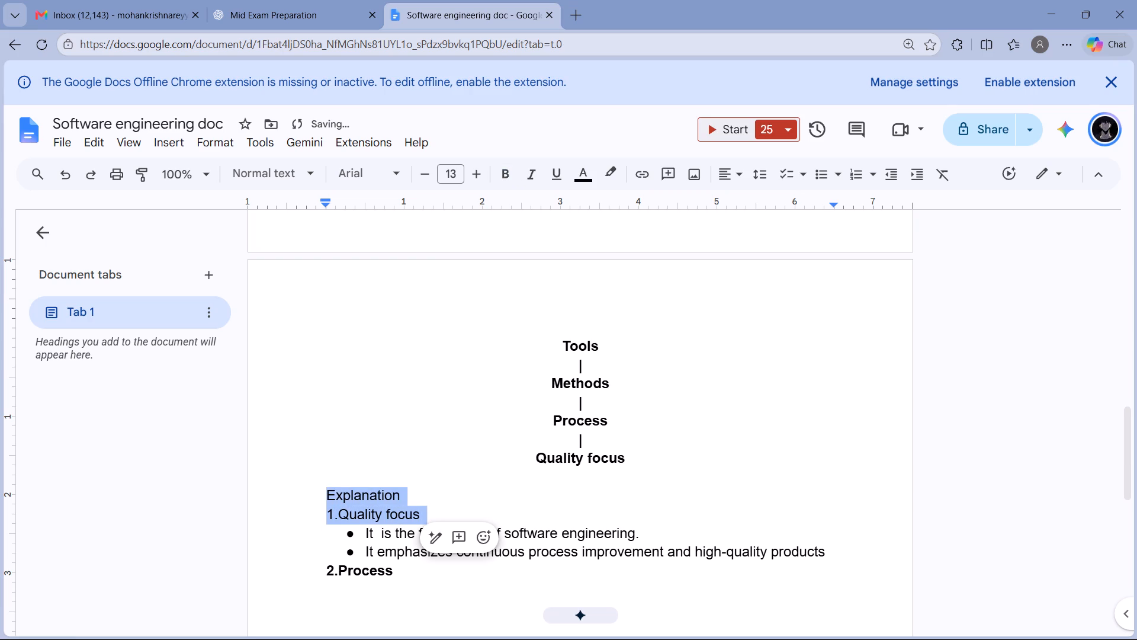
left_click(514, 177)
Insert a blank line between the "Explanation" heading and "1.Quality focus".
left_click(431, 499)
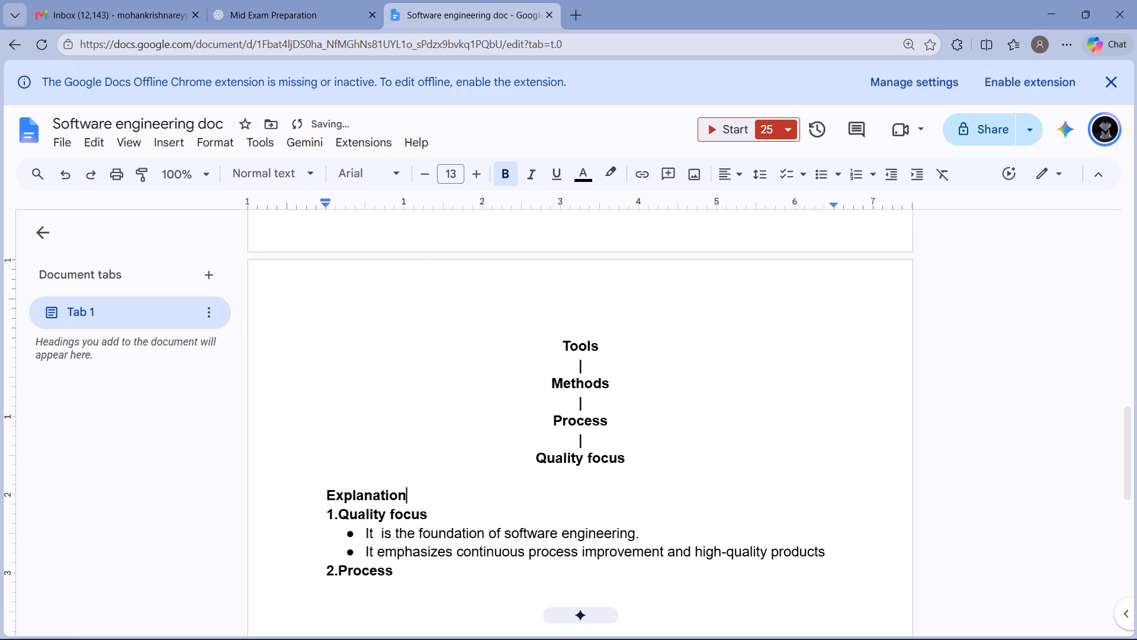
key("Return")
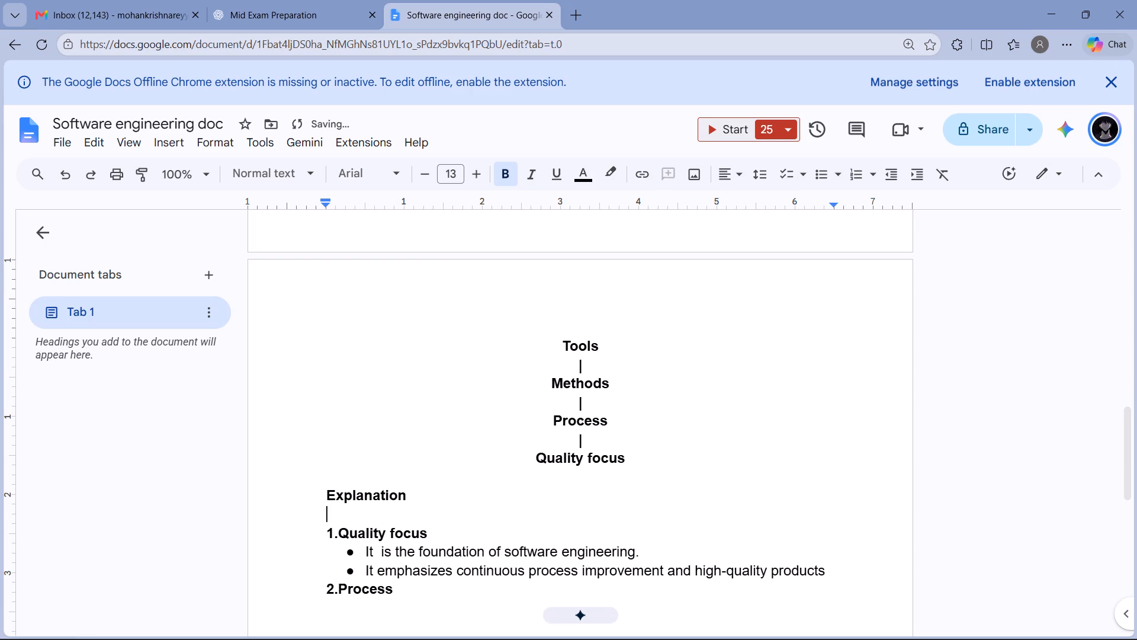
Add the non-bold bullet "Provides the framework for software development" under "2.Process".
left_click(430, 587)
scroll(430, 587, "down", 2)
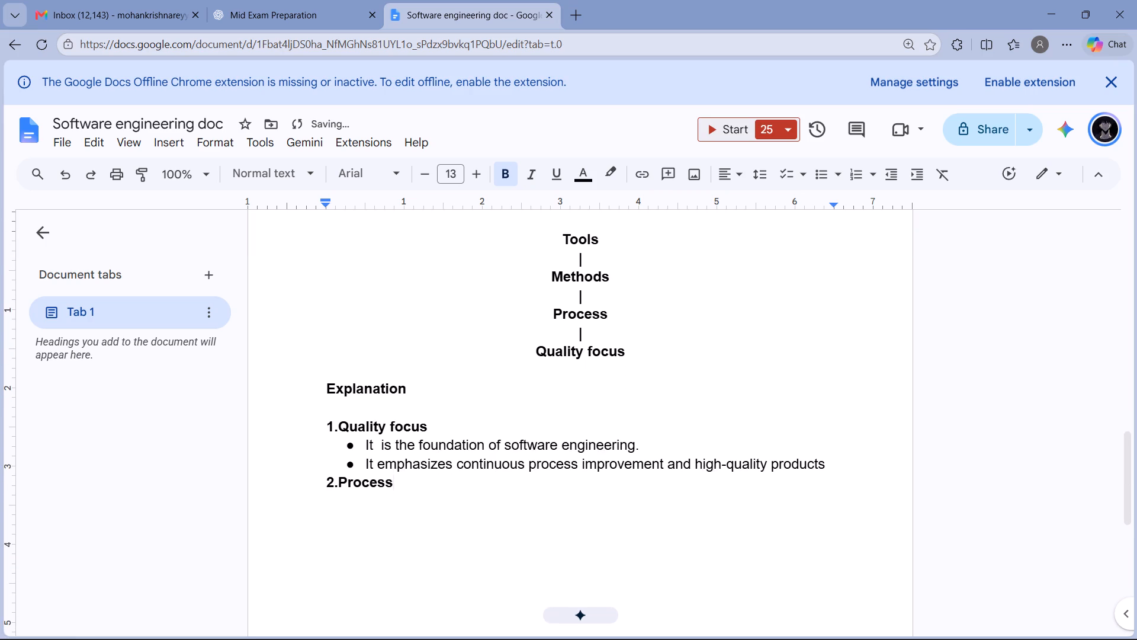
key("Return")
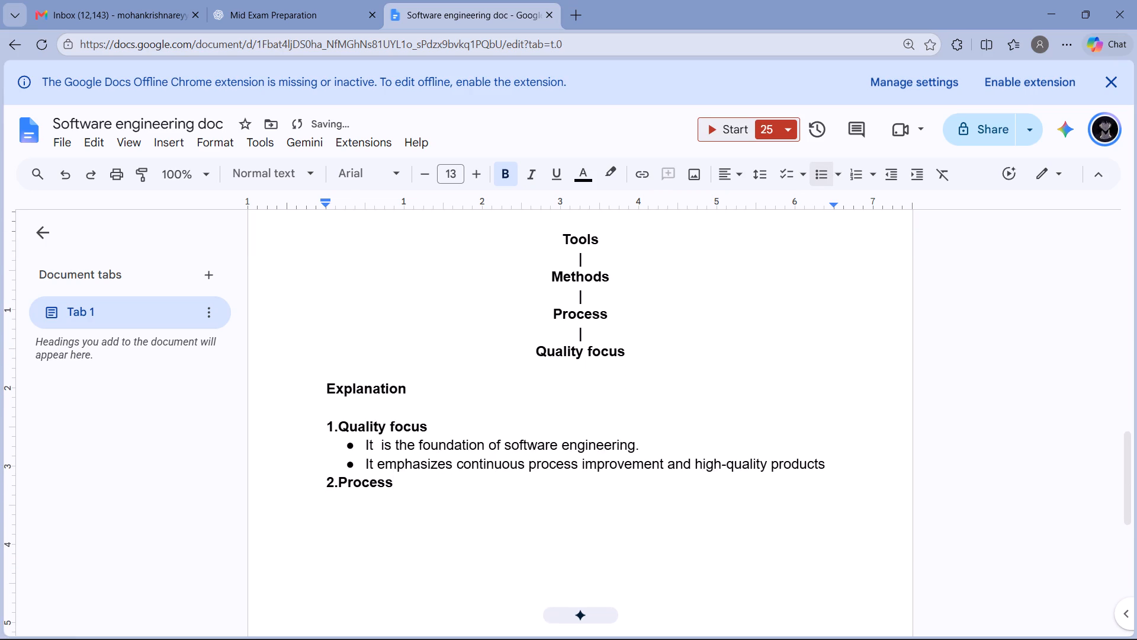
left_click(814, 174)
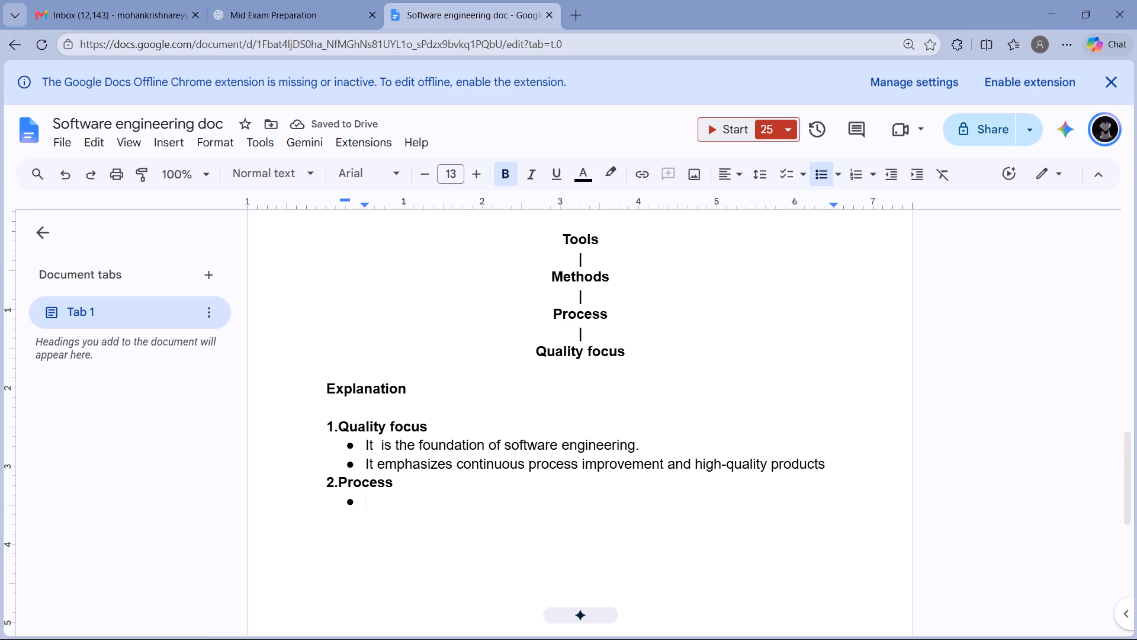
left_click(503, 180)
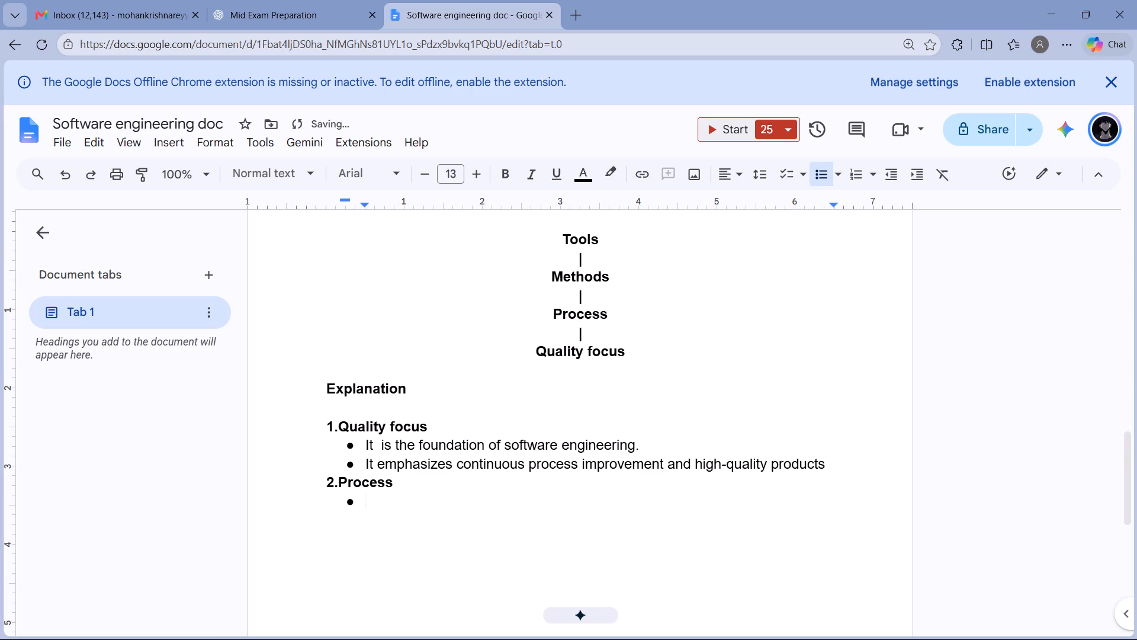
type("Pr")
key("o")
type("vide")
type("s")
key("space")
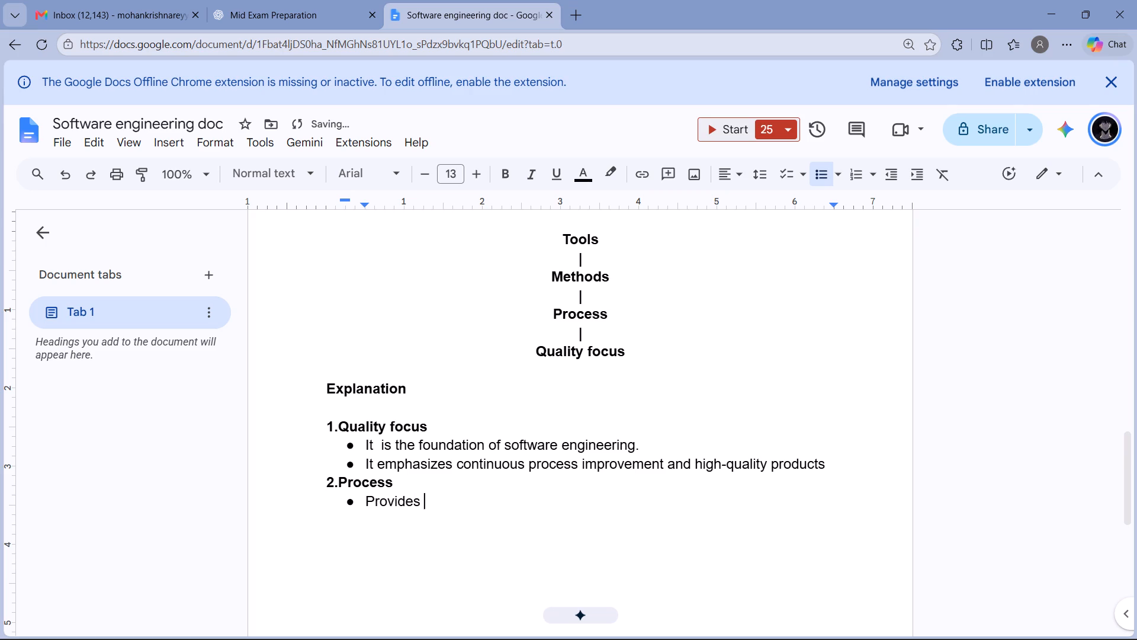
type("the frame")
type("work")
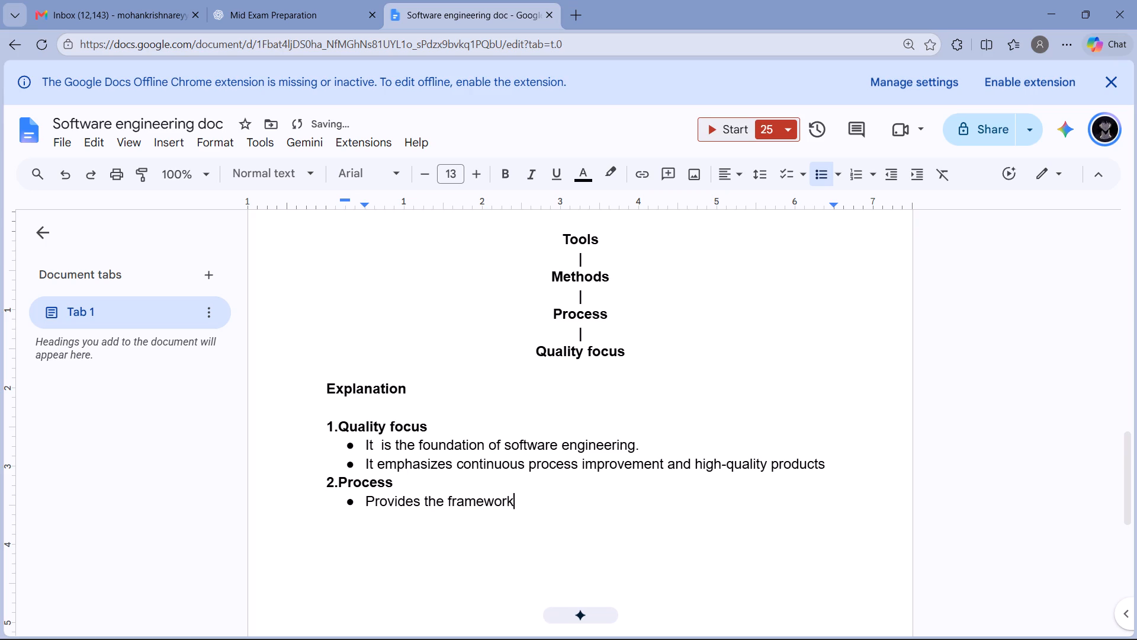
key("space")
type("for software")
key("space")
type("development")
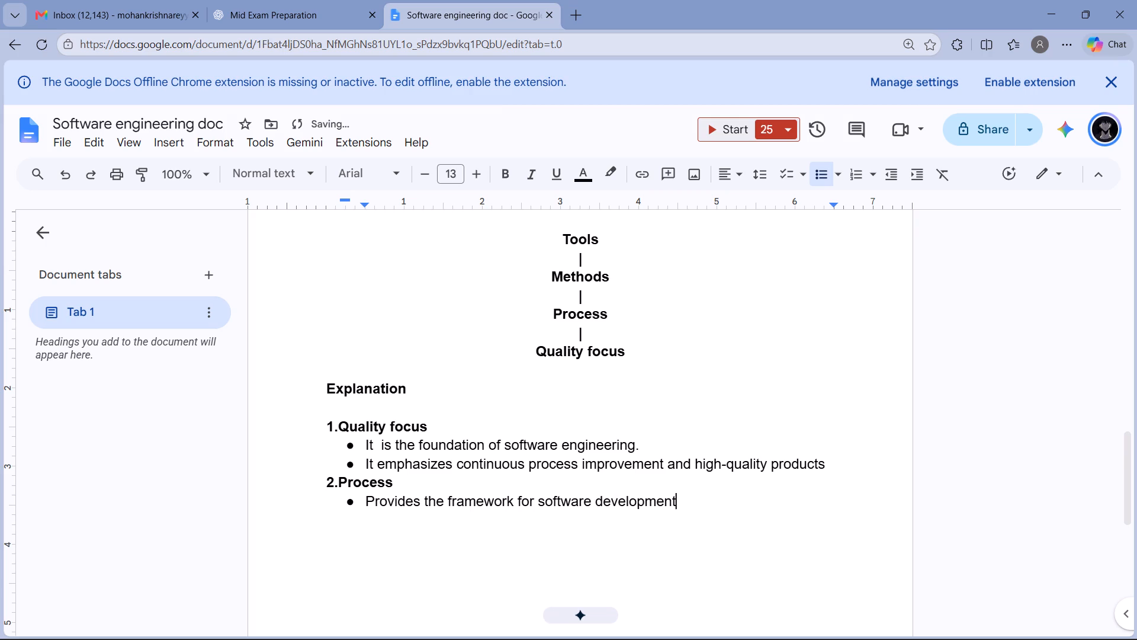
Add the bullet "Establishes activities,milestones,work products and quality checks" under "2.Process".
key("Return")
type("Est")
type("ablish")
type("es activ")
type("ities")
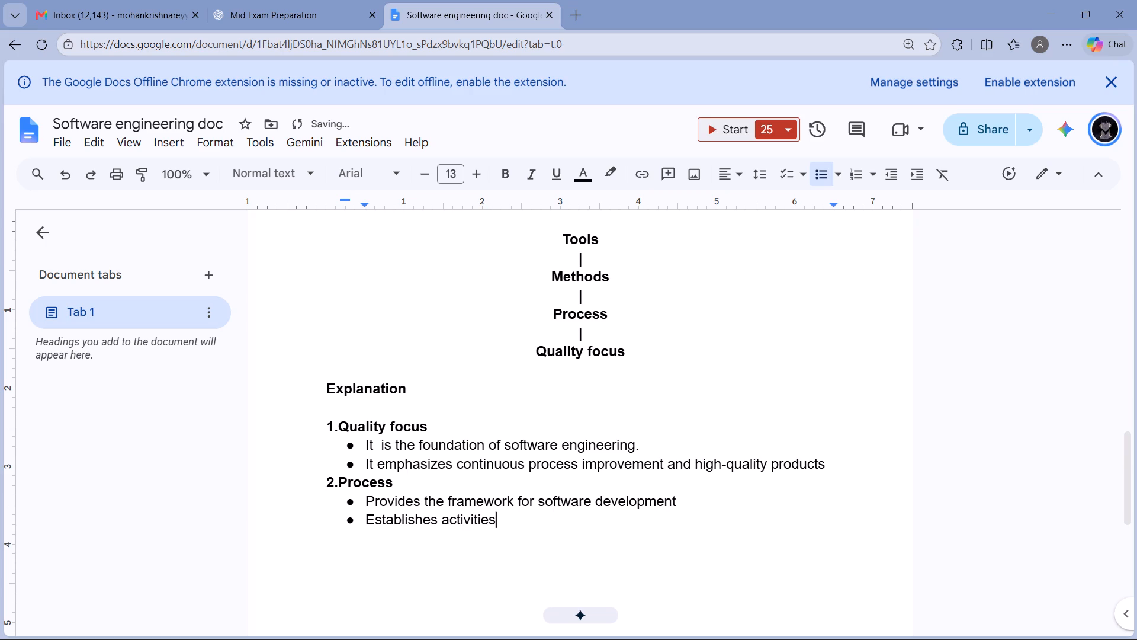
type(",m")
type("ile")
type("stone")
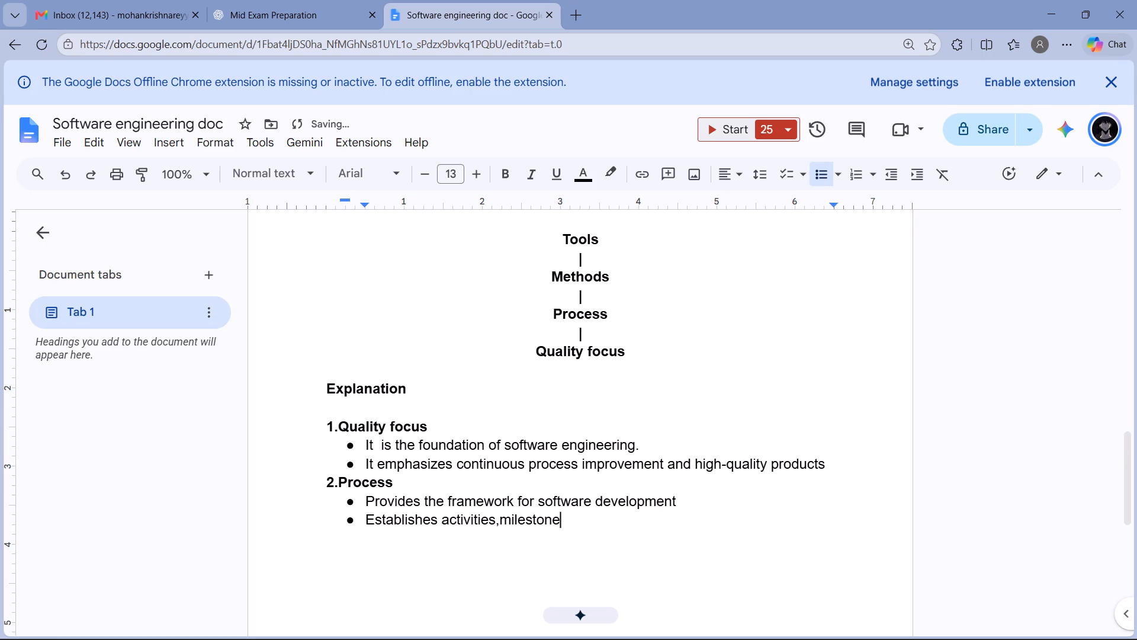
key("s")
type(",work")
key("space")
type("producy")
key("BackSpace")
key("t")
type("s and w")
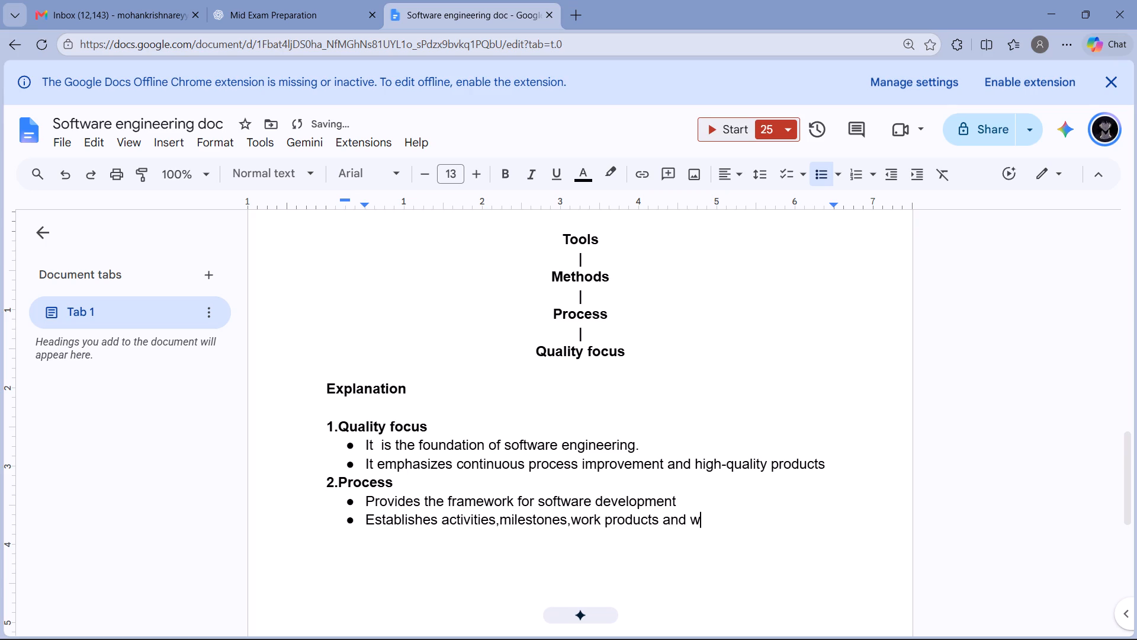
key("BackSpace")
type("quality")
key("space")
key("space")
type("checks")
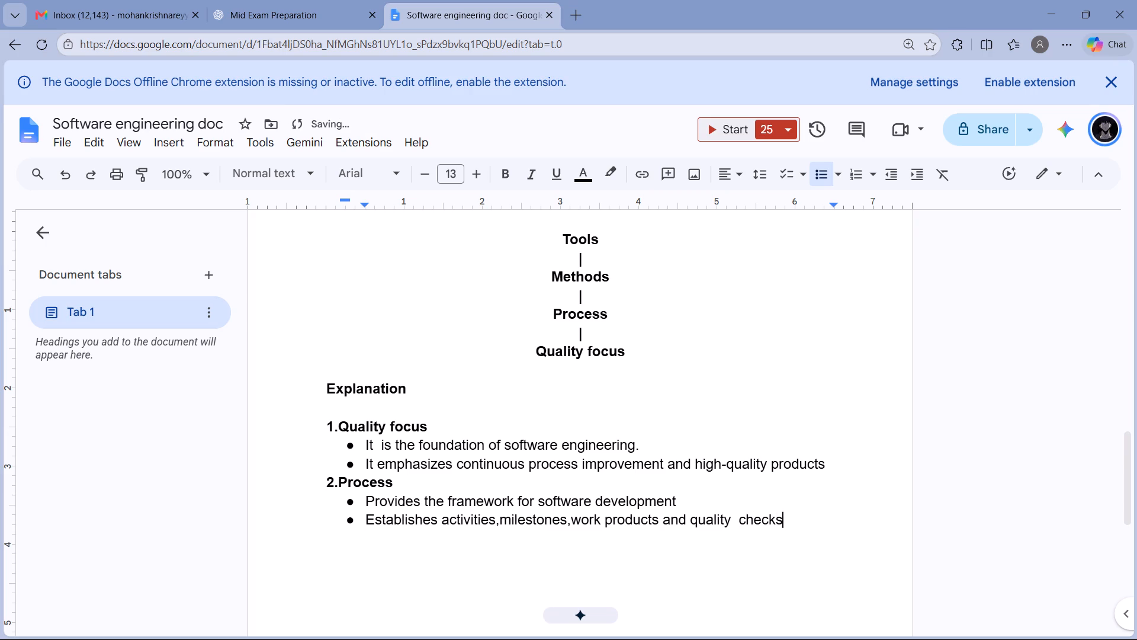
Add a third bullet under "2.Process" reading "Helps manage software projects systematically".
key("Return")
type("Help")
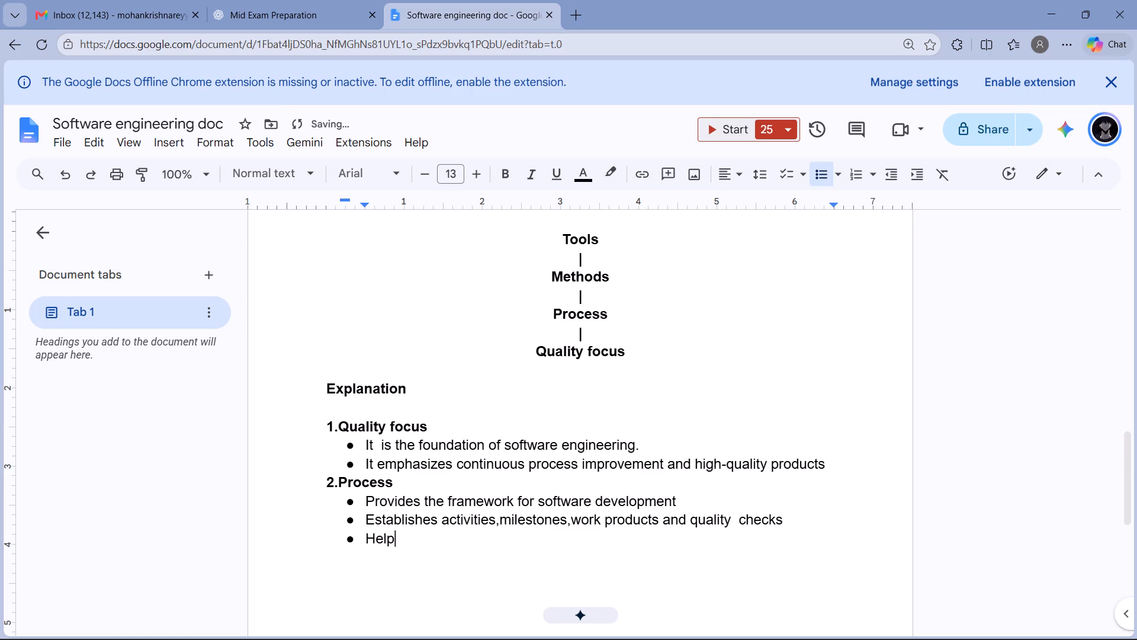
type("s manage")
key("space")
type("software")
key("space")
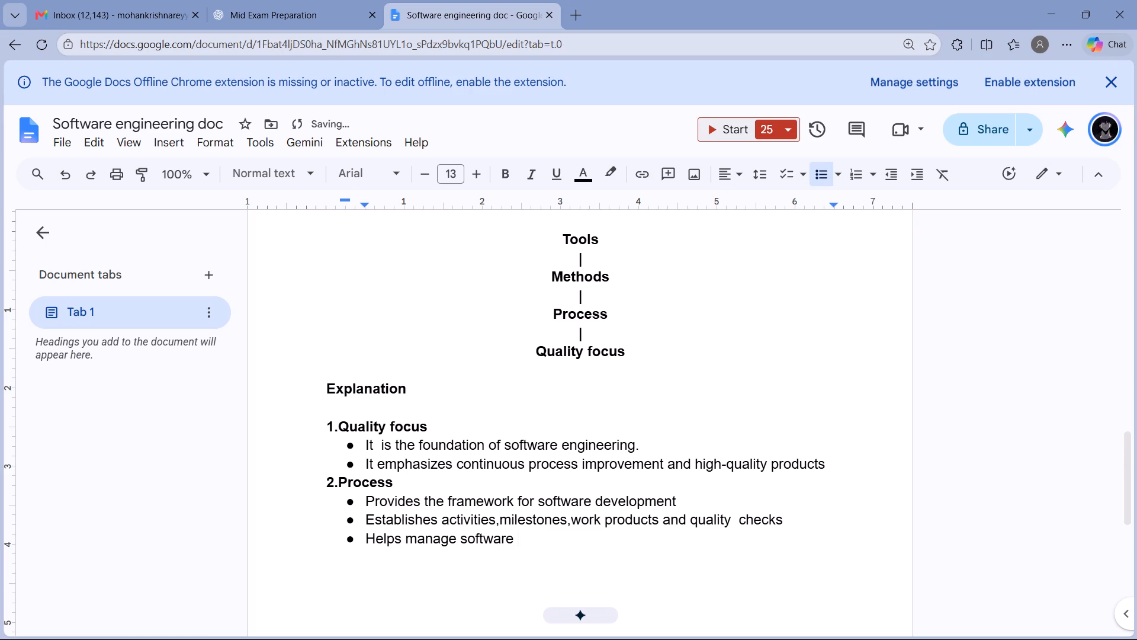
type("projects")
key("space")
type("syst")
type("em")
type("atically")
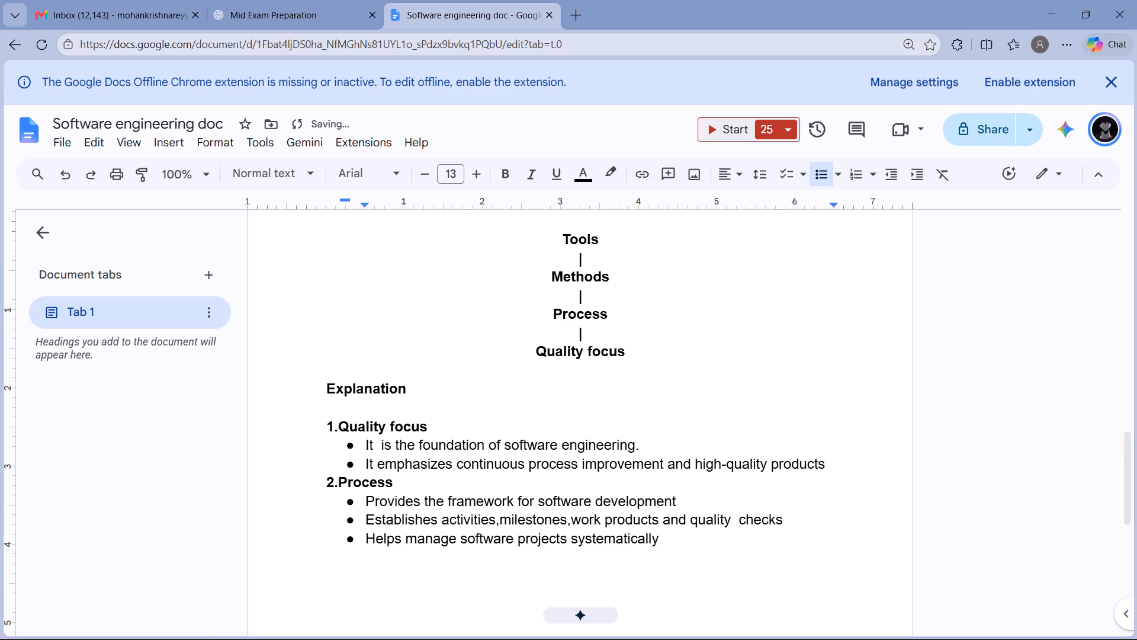
End the bulleted list and add the bold, unbulleted heading "3.Methods" below it.
key("Return")
key("BackSpace")
key("BackSpace")
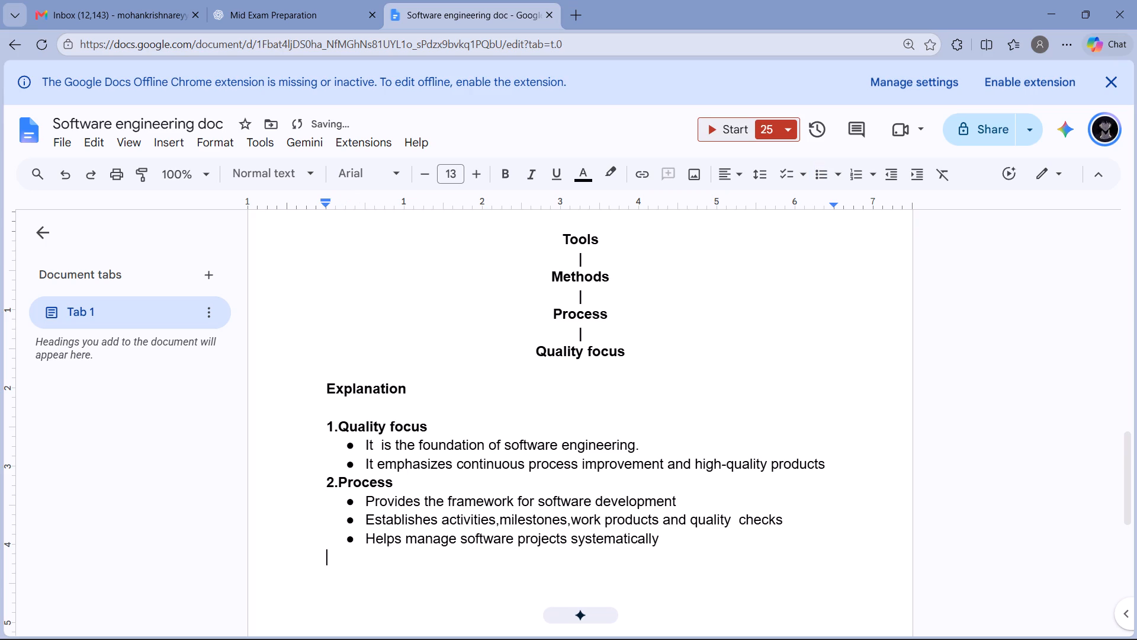
type("3.")
key("BackSpace")
key("BackSpace")
key("ctrl+b")
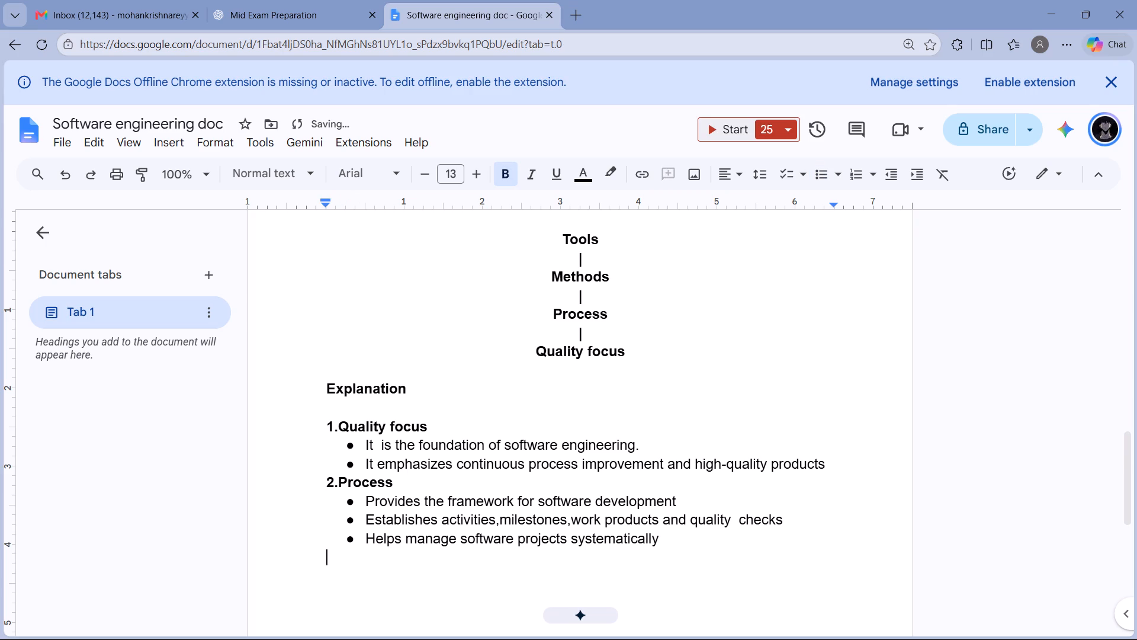
type("3.")
type("Methods")
Add the non-bold bullet "Explain how to perform technical work" under "3.Methods".
key("Return")
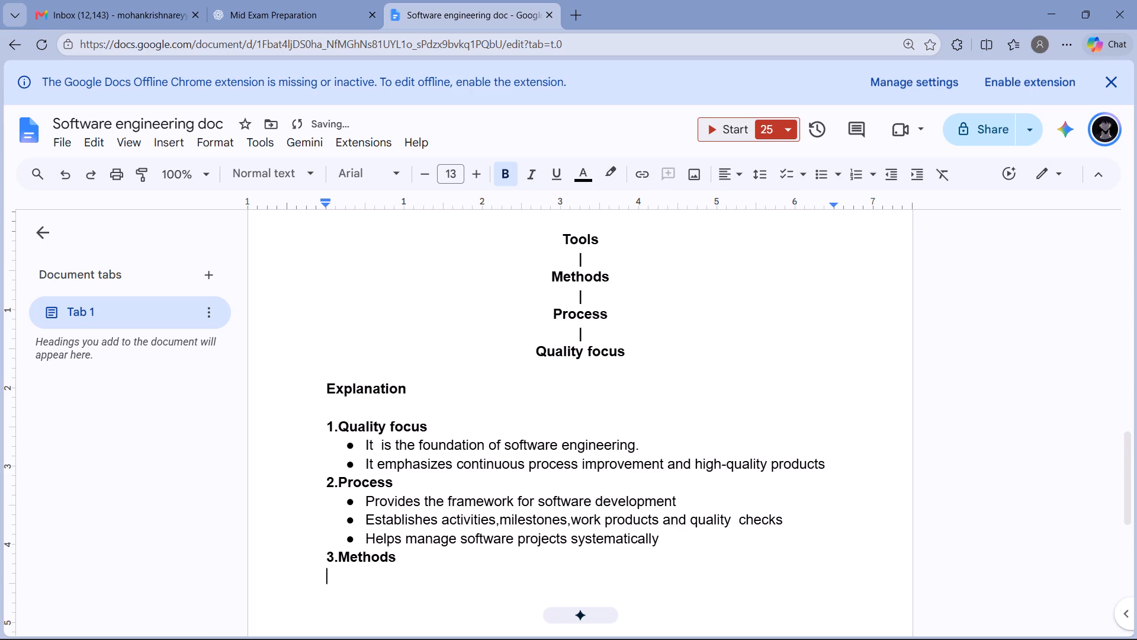
key("ctrl+b")
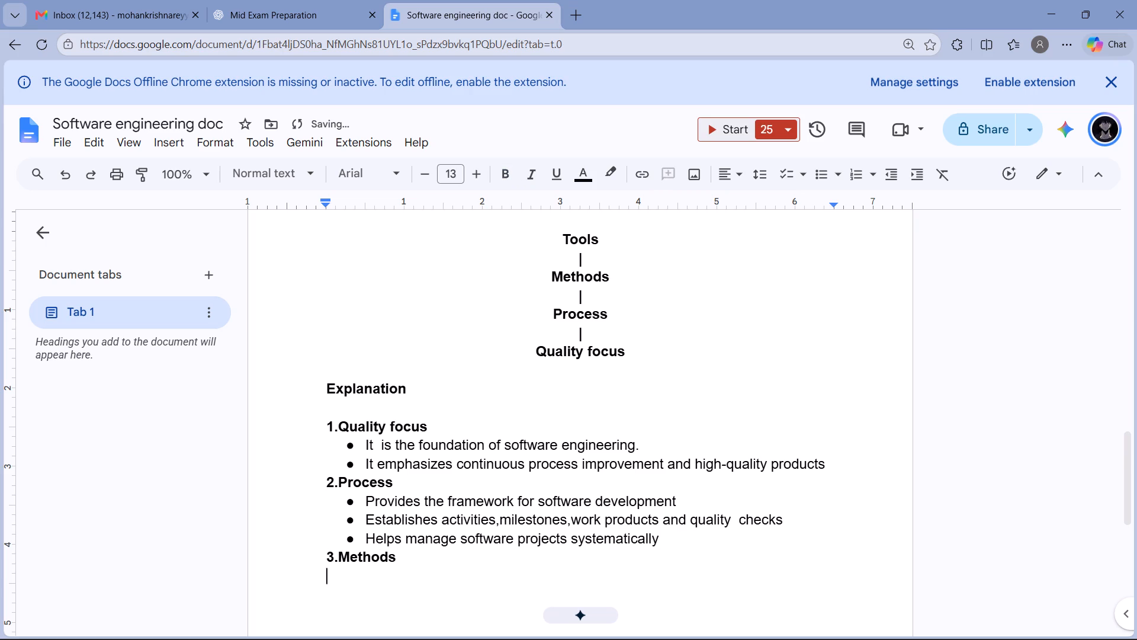
key("ctrl+shift+8")
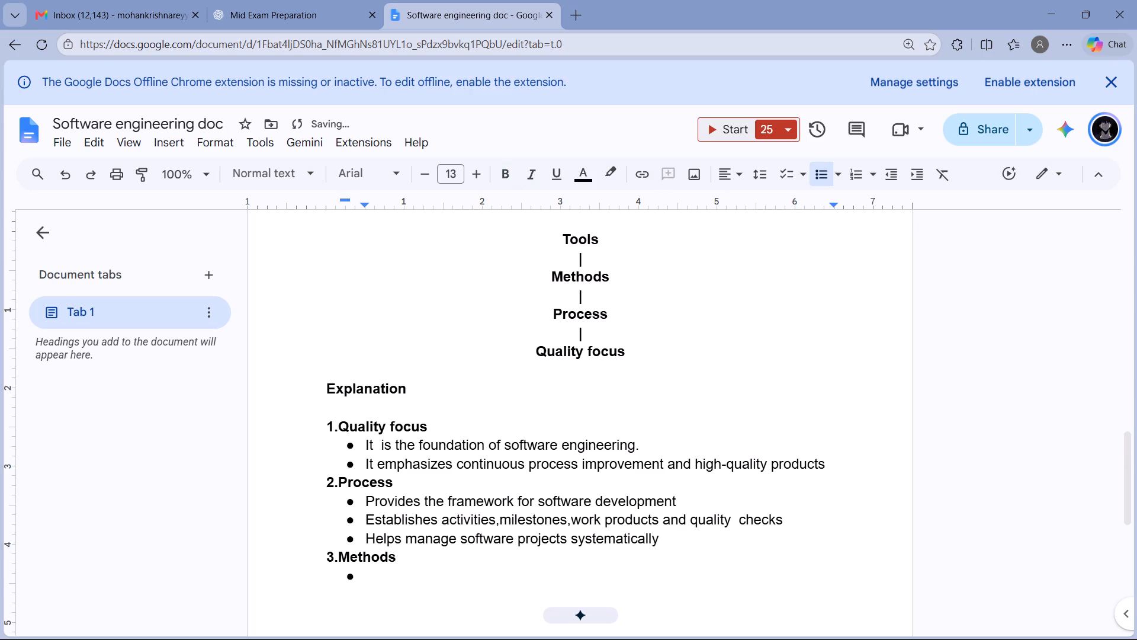
type("Explain")
key("space")
type("how")
key("space")
type("to perfo")
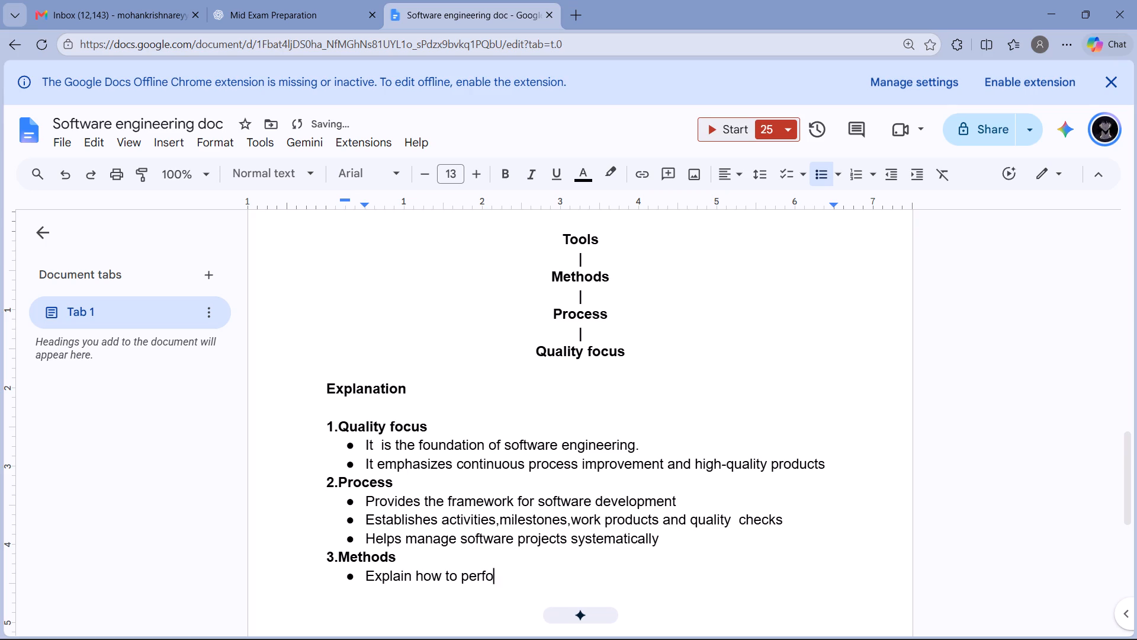
type("rm")
key("space")
type("tech")
type("nical work")
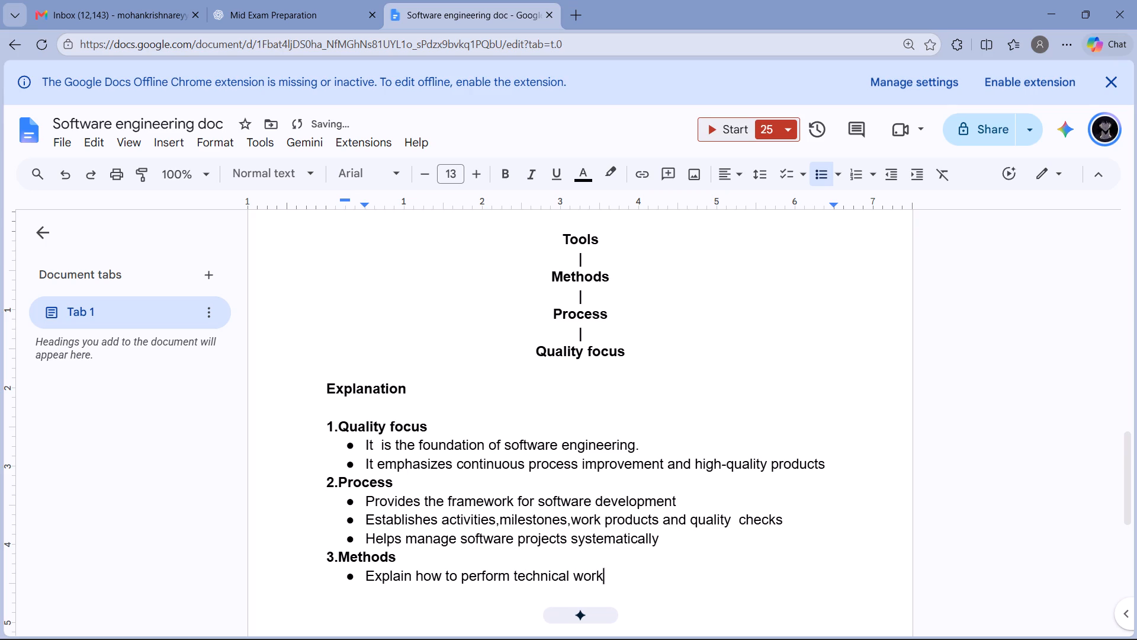
Add a second bullet under "3.Methods" reading "Inclue requirements analysis", correcting the last word with the spelling suggestion.
key("Return")
type("Inclue")
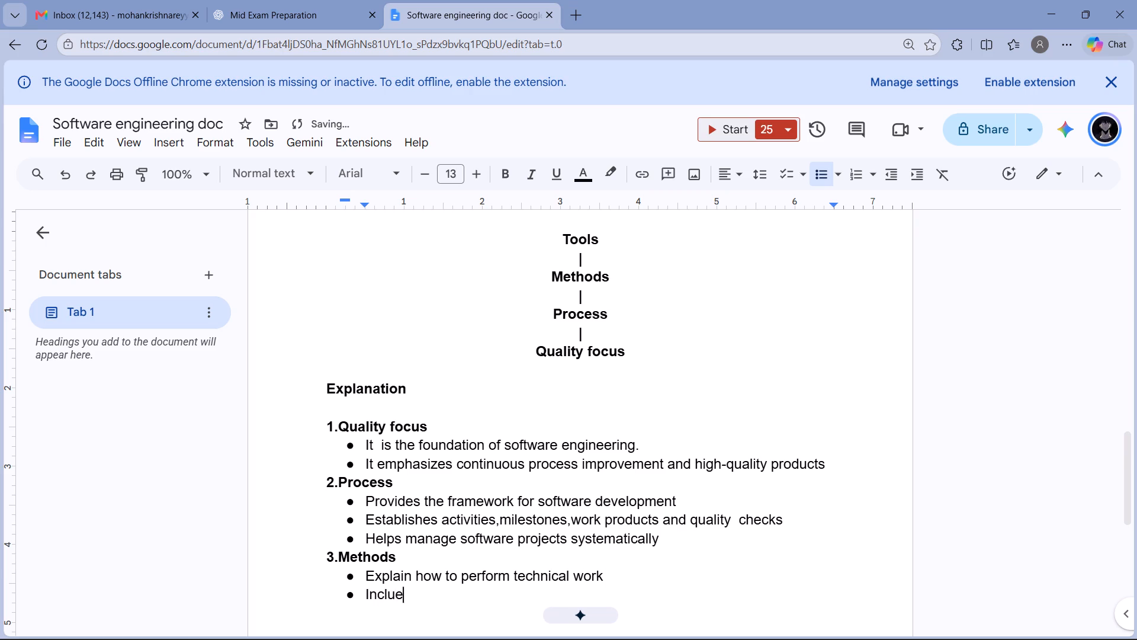
key("space")
type("reqy")
key("BackSpace")
key("u")
type("irements")
key("space")
type("analusis")
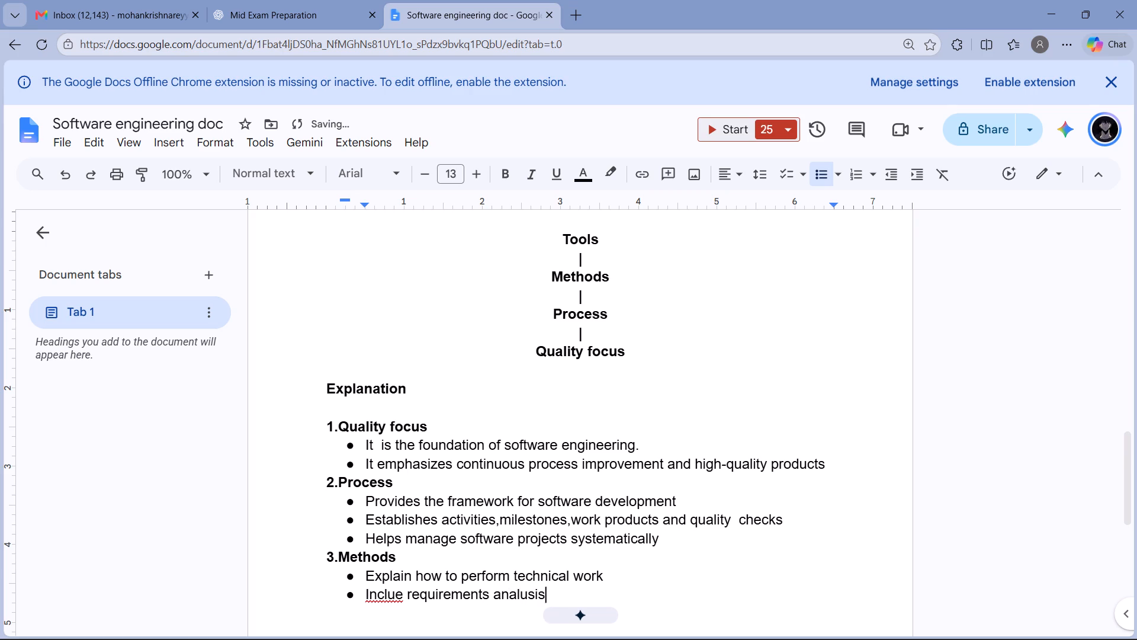
key("Left")
key("Left")
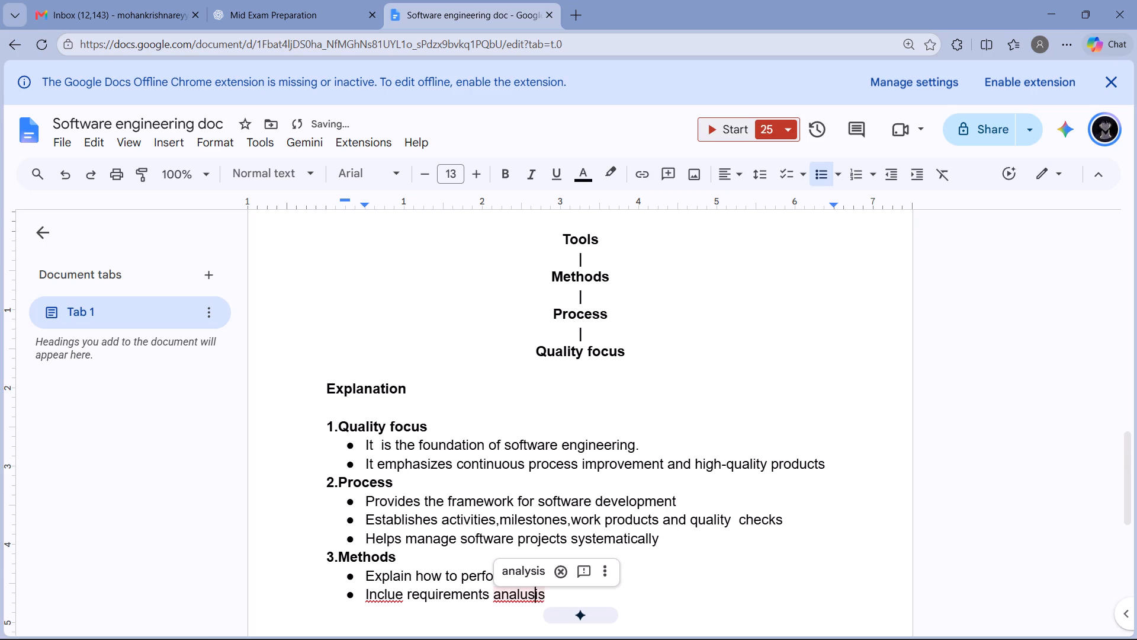
key("Left")
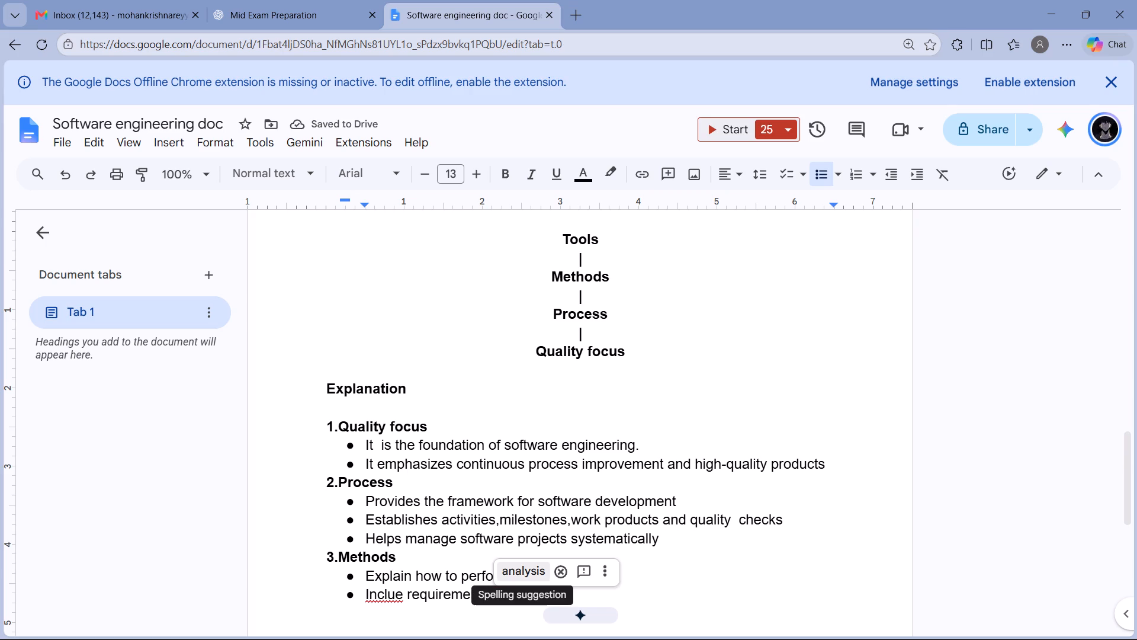
left_click(534, 566)
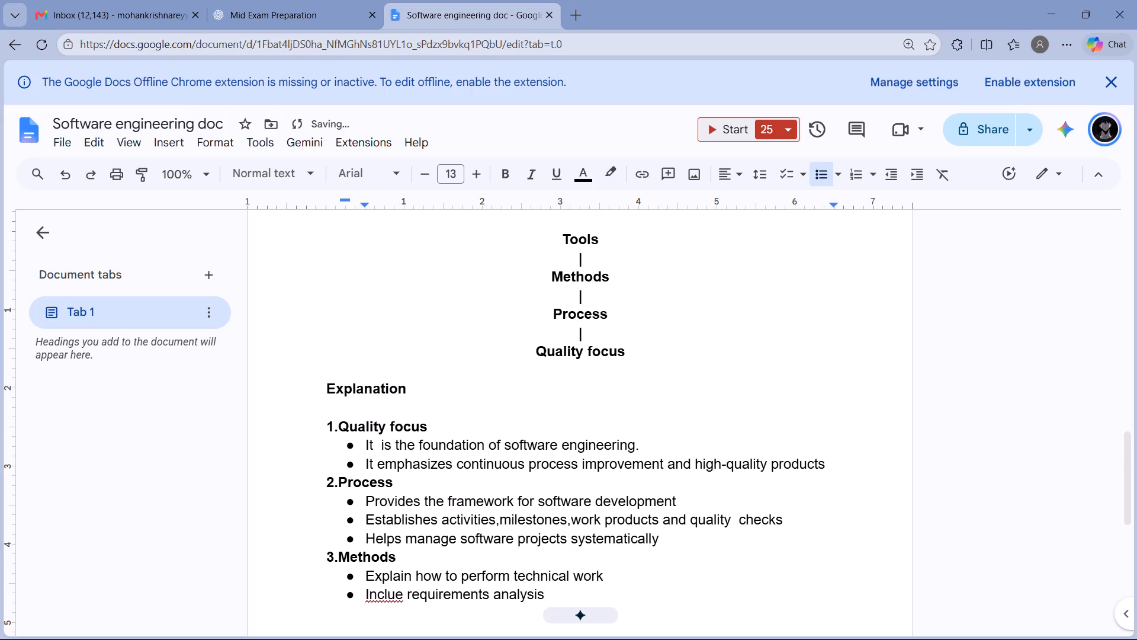
Extend the second "3.Methods" bullet with ",design,coding, testing and support" and start an unbulleted line below it.
type(",desi")
type("gn")
key("space")
key("BackSpace")
type(",codim")
key("BackSpace")
type("ng")
key("space")
key("BackSpace")
key("comma")
key("space")
type("testing and s")
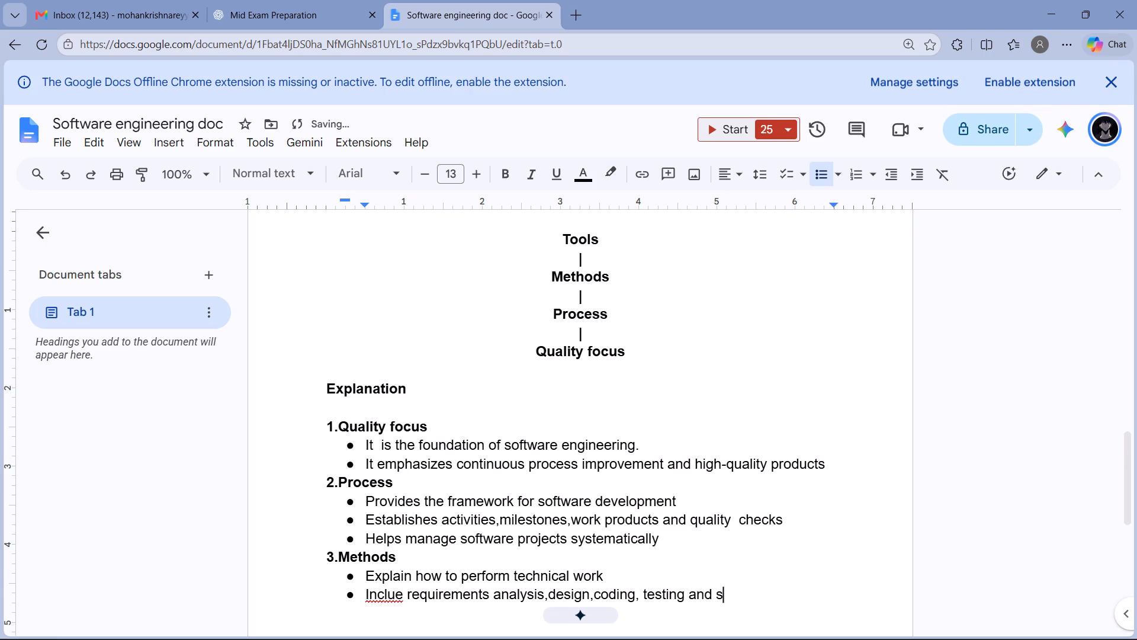
type("upport")
key("Return")
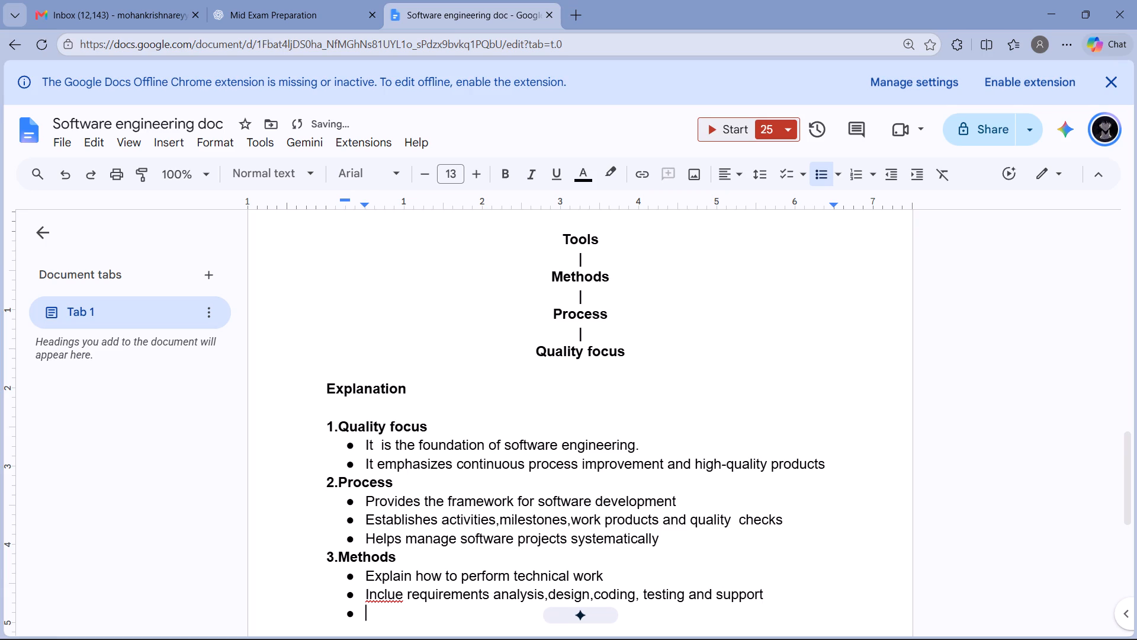
key("BackSpace")
key("BackSpace")
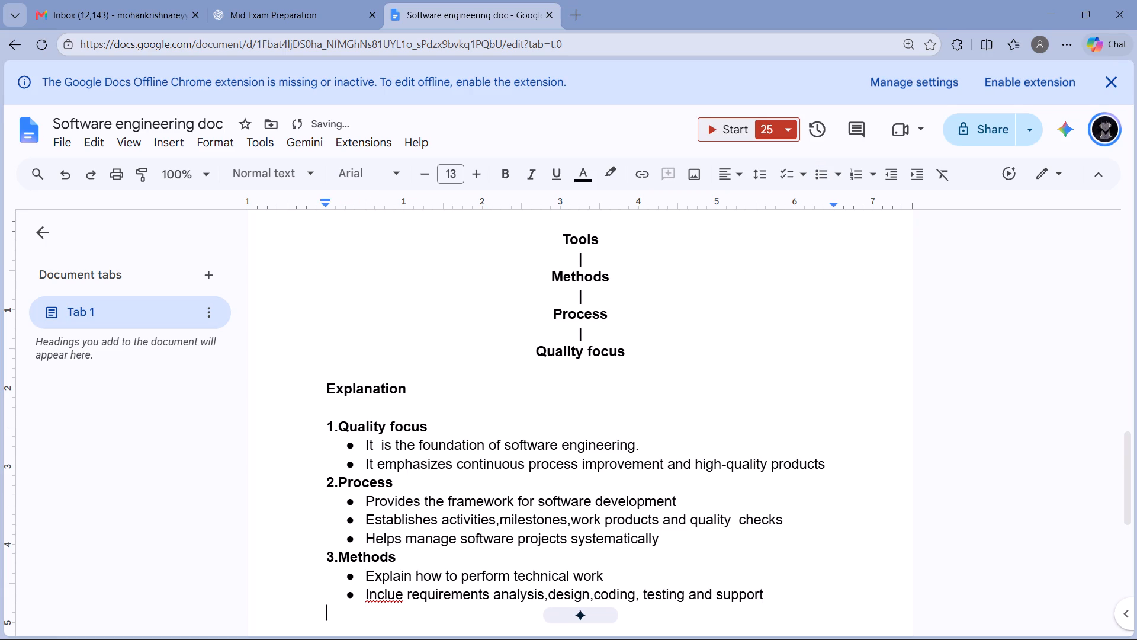
Correct the misspelled "Inclue" in the second "3.Methods" bullet to the suggested "Includes".
scroll(505, 579, "down", 1)
left_click(385, 536)
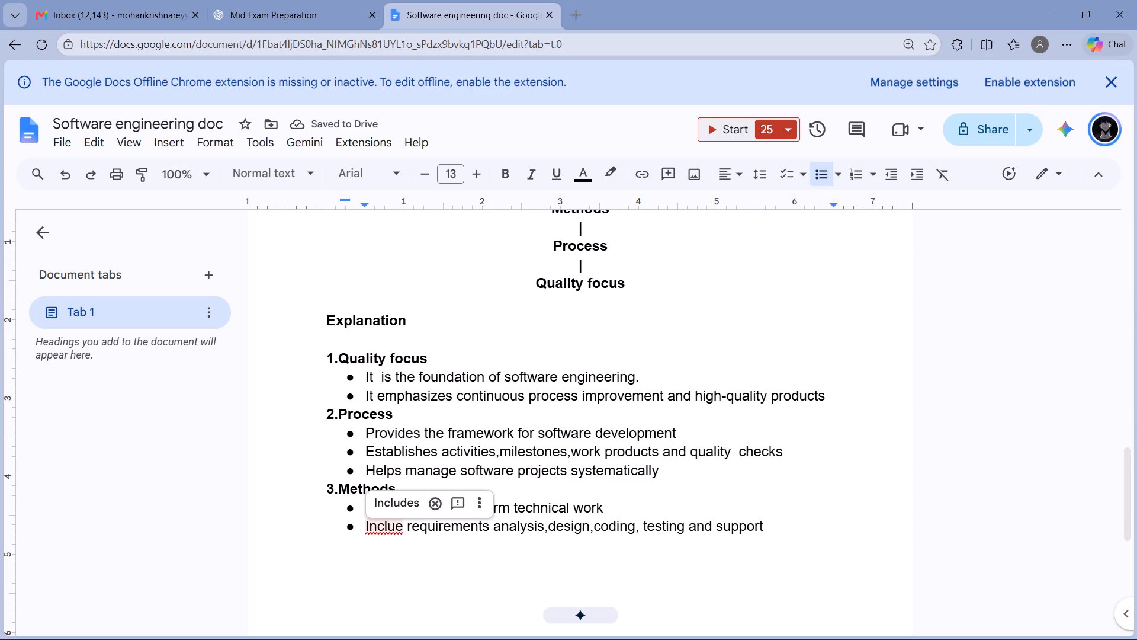
left_click(390, 498)
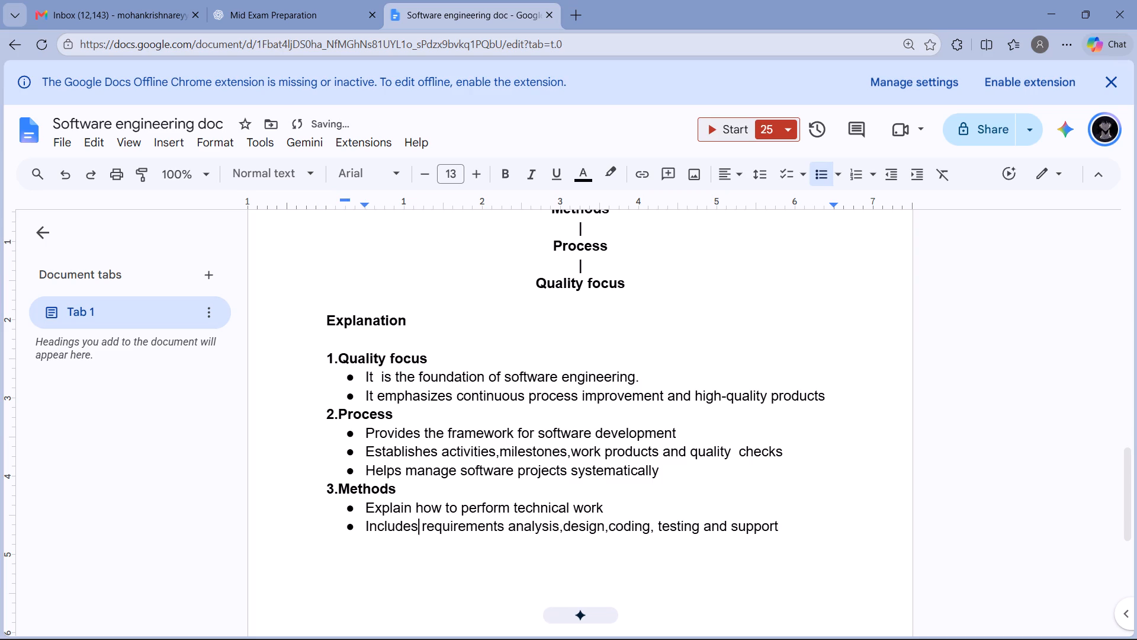
Add the bold, unbulleted heading "4.Tools" below the "3.Methods" bullets.
left_click(390, 542)
type("4.")
key("BackSpace")
key("BackSpace")
key("ctrl+b")
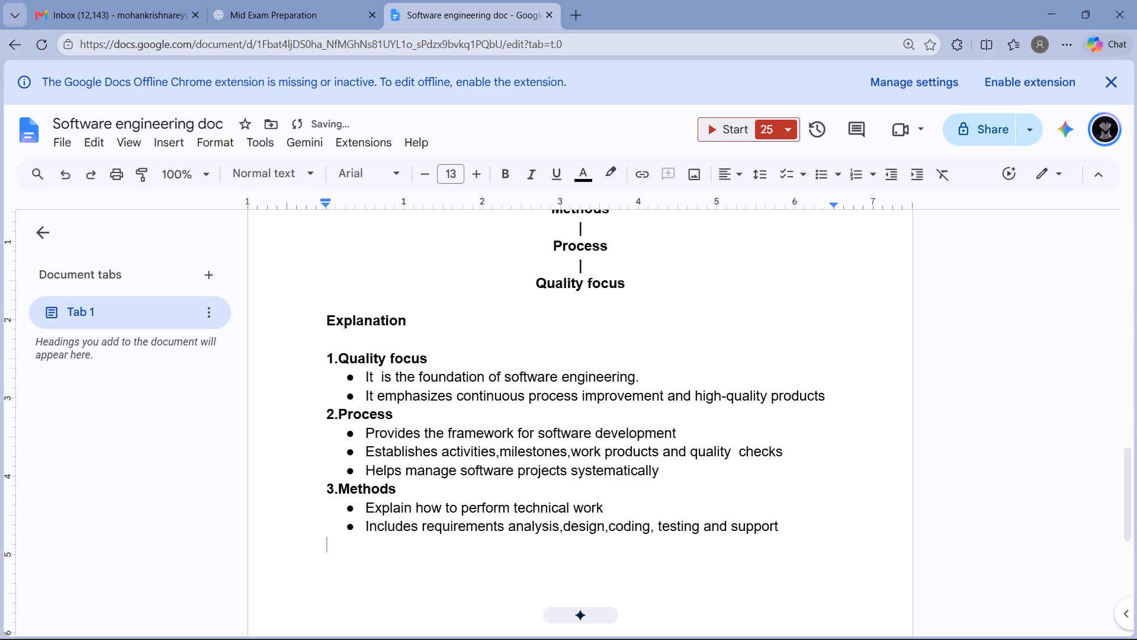
type("4.")
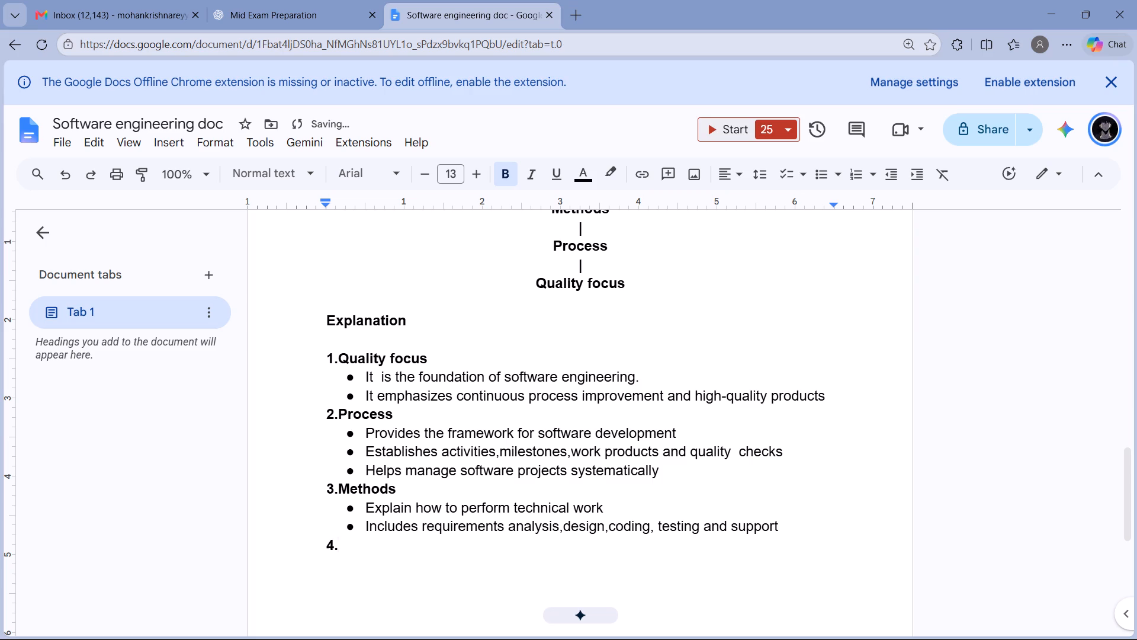
type("Tools")
Add the non-bold bullet "Provide automated and semi-automated assistance" under "4.Tools".
key("Return")
key("ctrl+b")
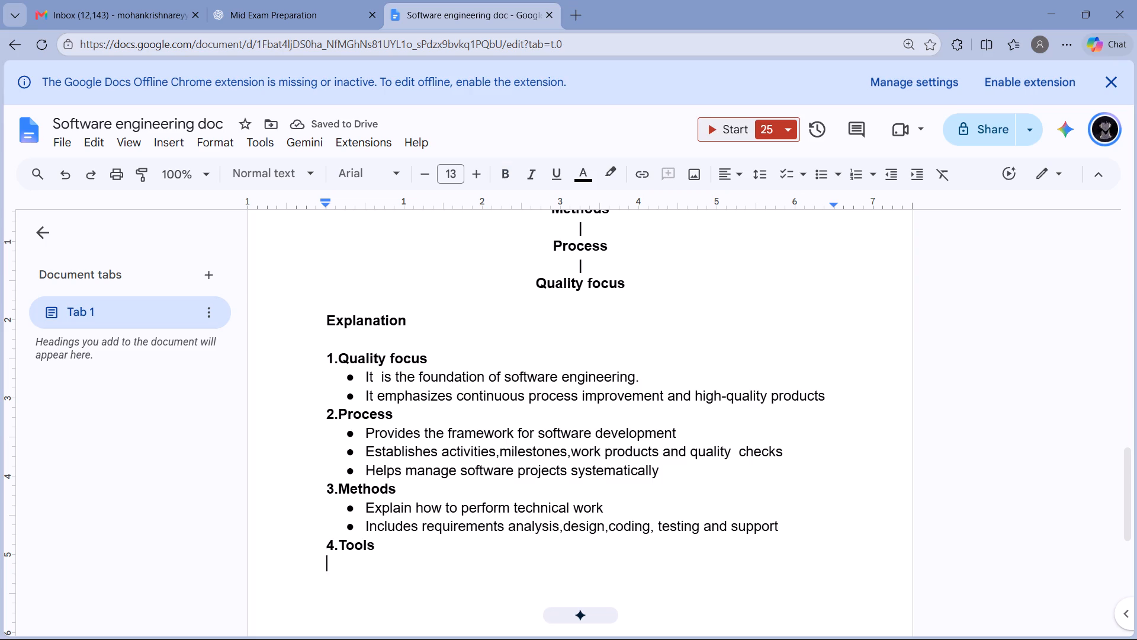
key("ctrl+shift+8")
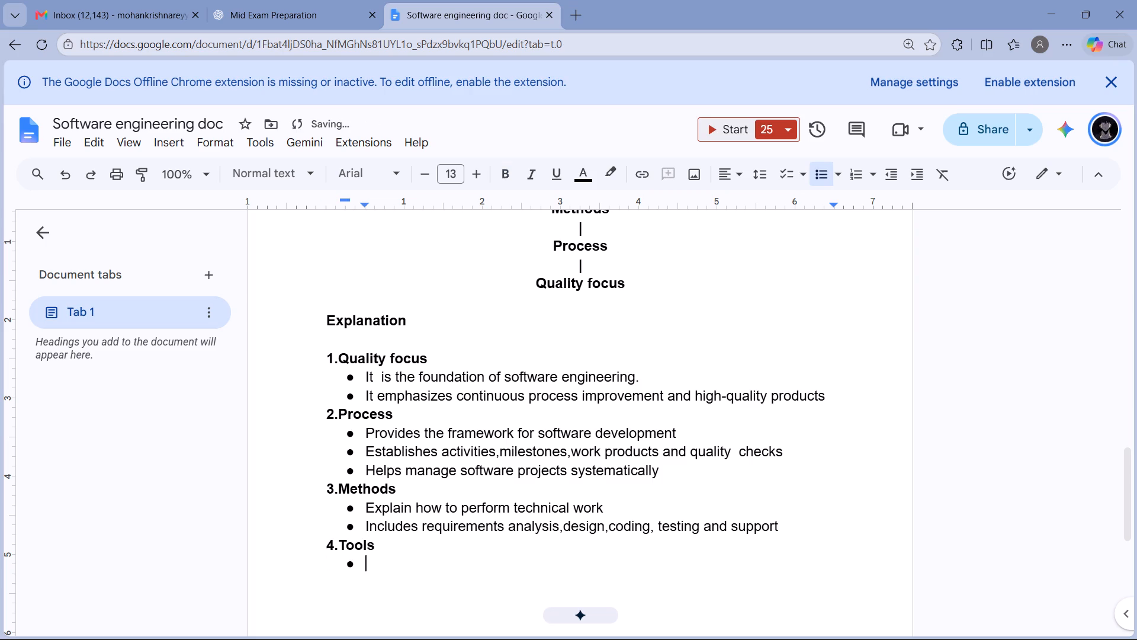
type("Provide a")
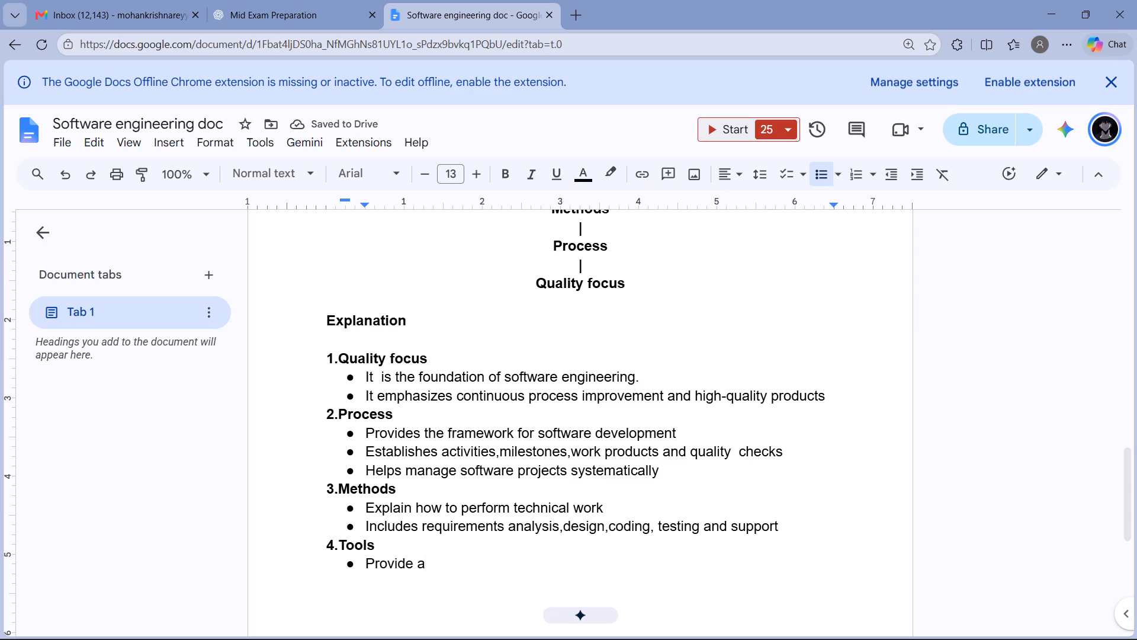
type("utomated na")
key("BackSpace")
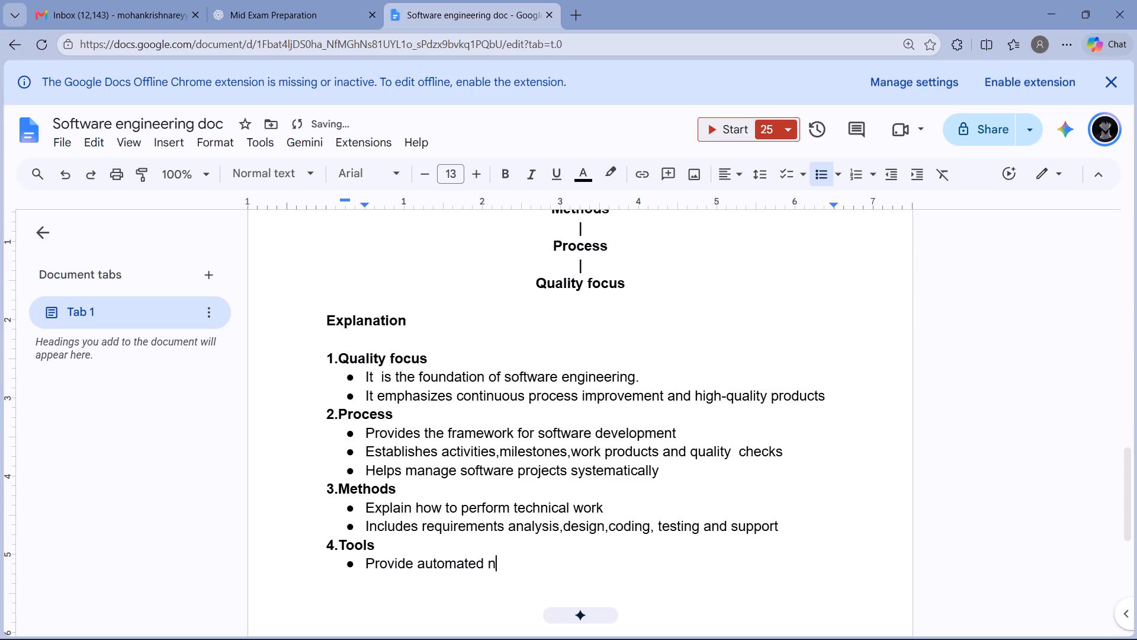
key("BackSpace")
type("and sem")
key("i")
type("-")
key("space")
key("BackSpace")
key("a")
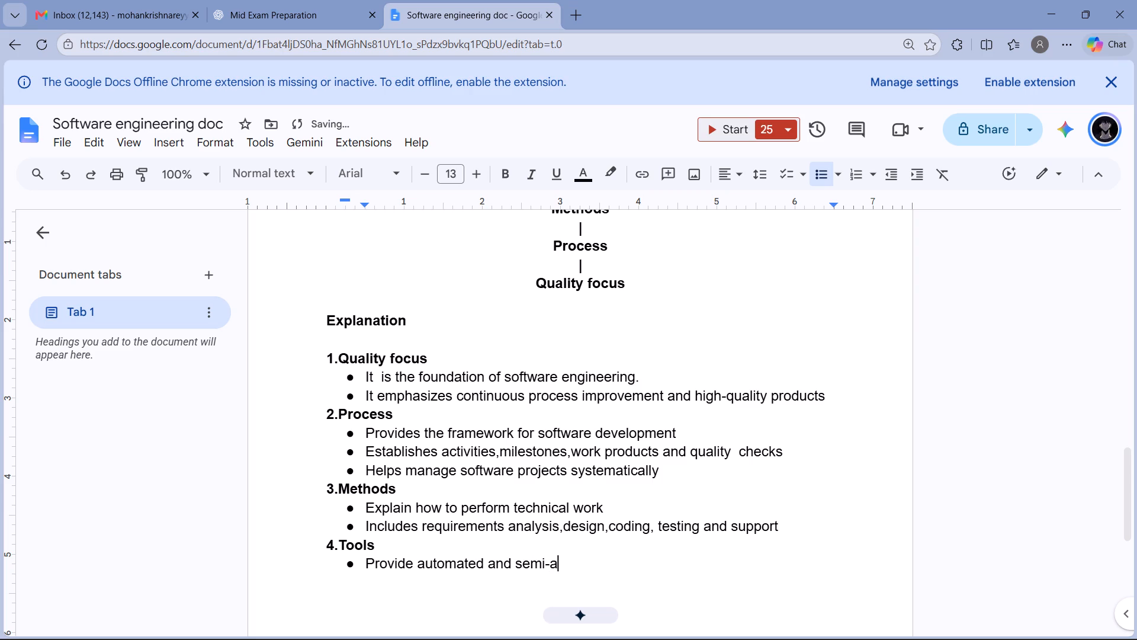
type("utomated")
key("space")
type("ass")
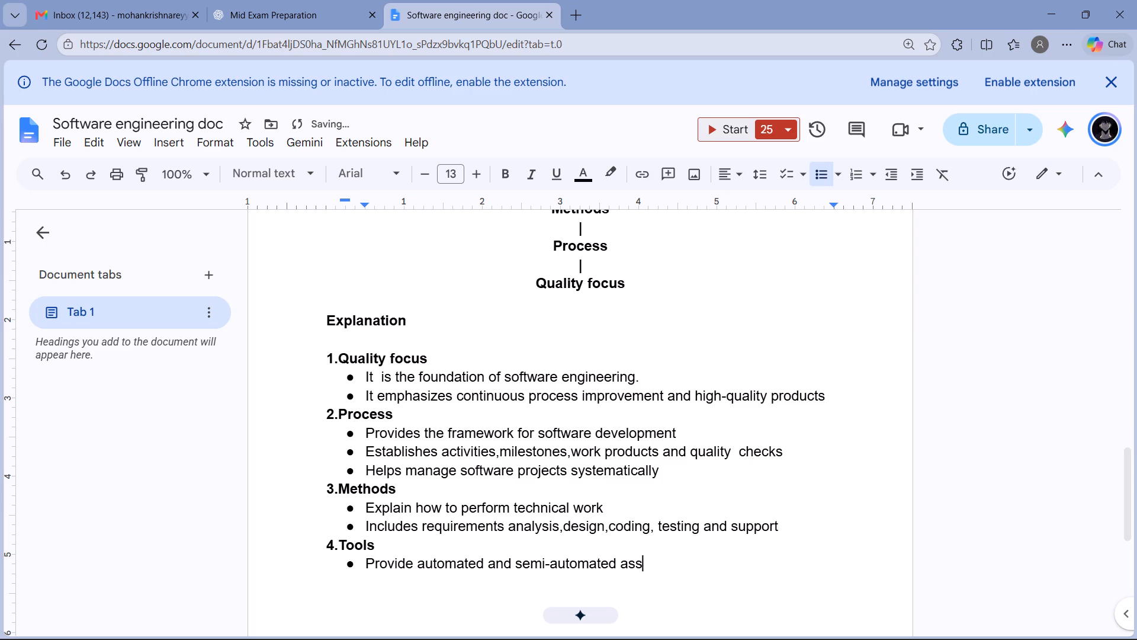
type("istance")
Add a second bullet under "4.Tools" reading "Examples:Git,IDEs,testing tools and modeling tools".
key("Return")
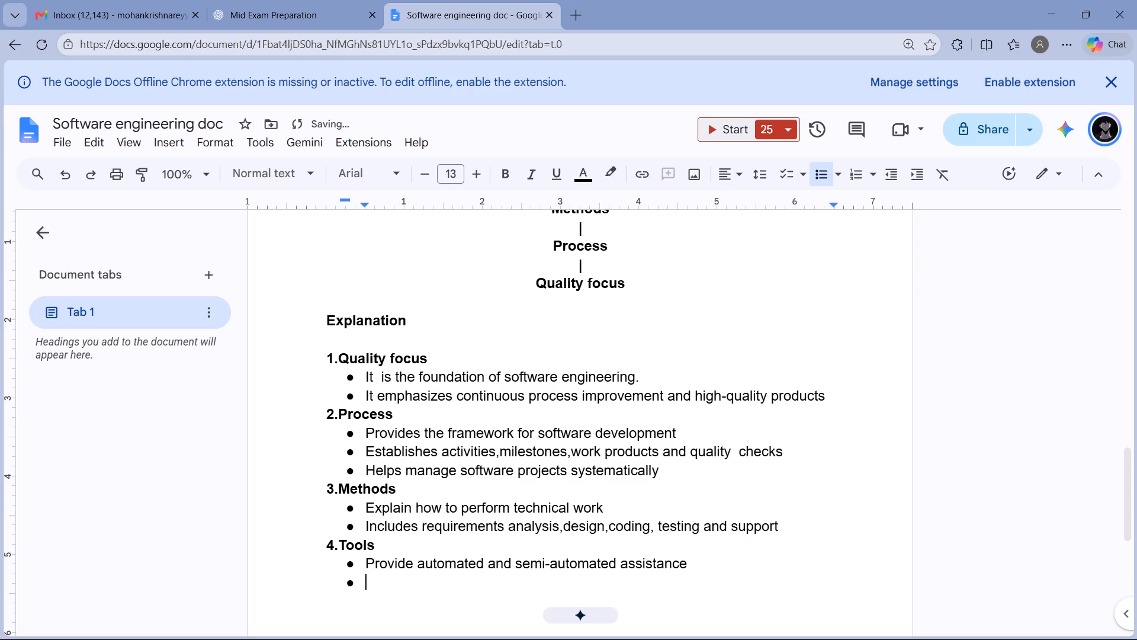
key("a")
key("BackSpace")
type("Example")
key("s")
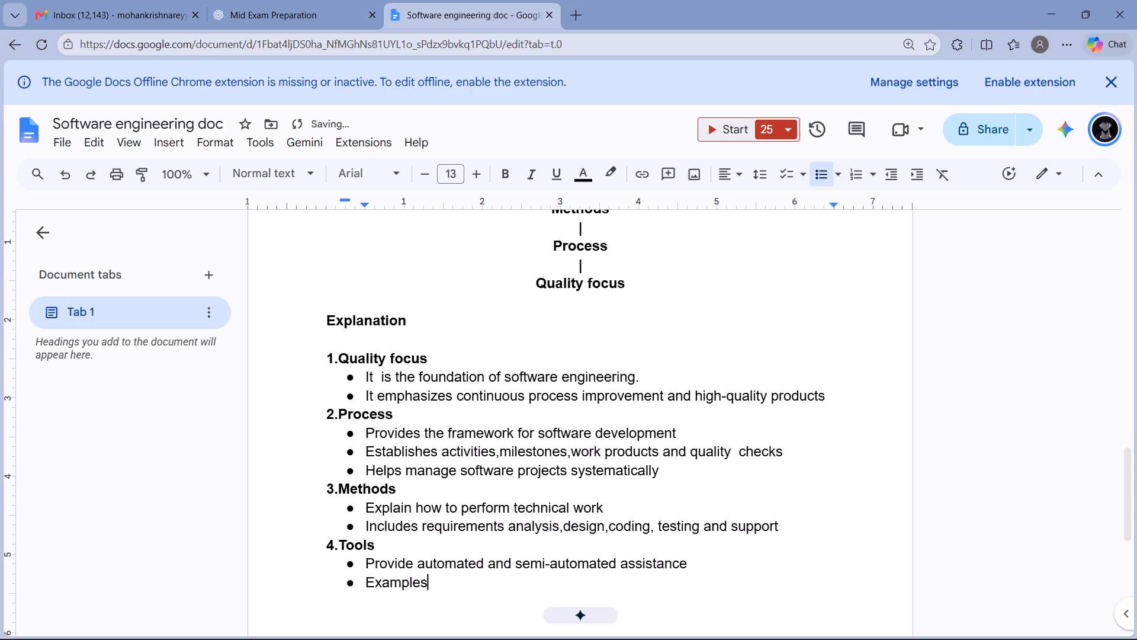
key("shift+colon")
type("Git")
key("comma")
key("shift+i")
type("DE")
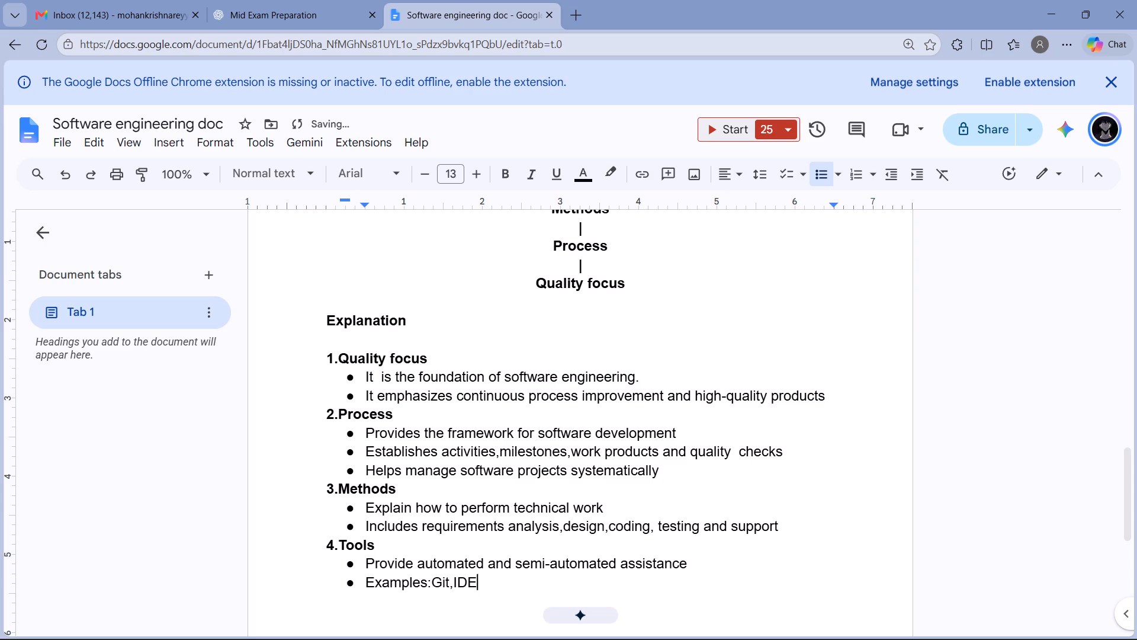
key("s")
type(",testing")
key("space")
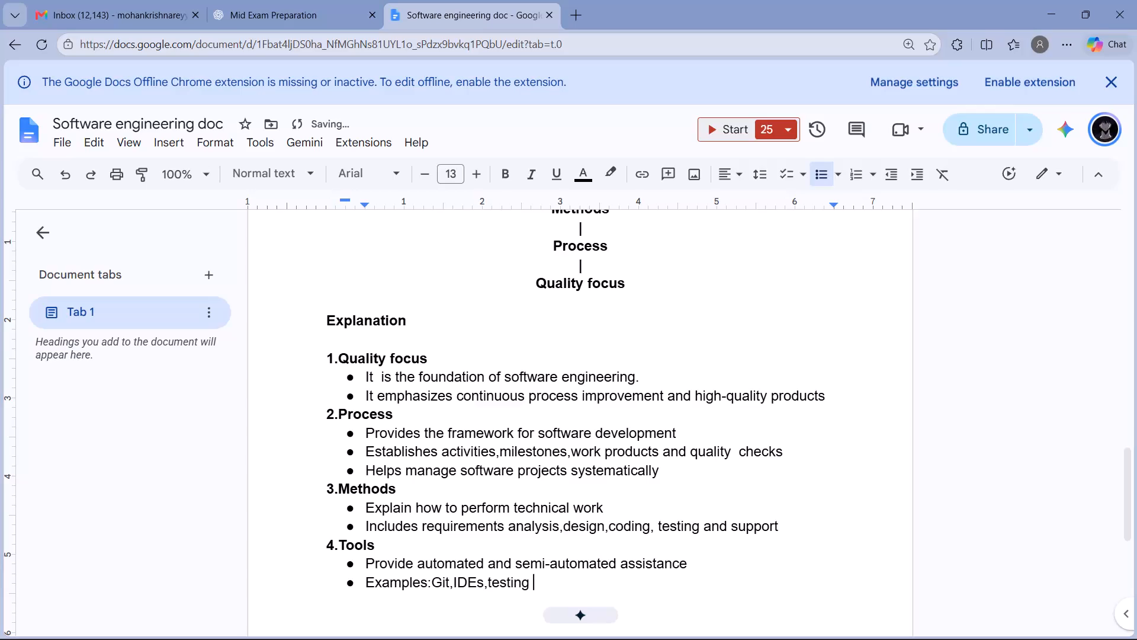
type("tools and m")
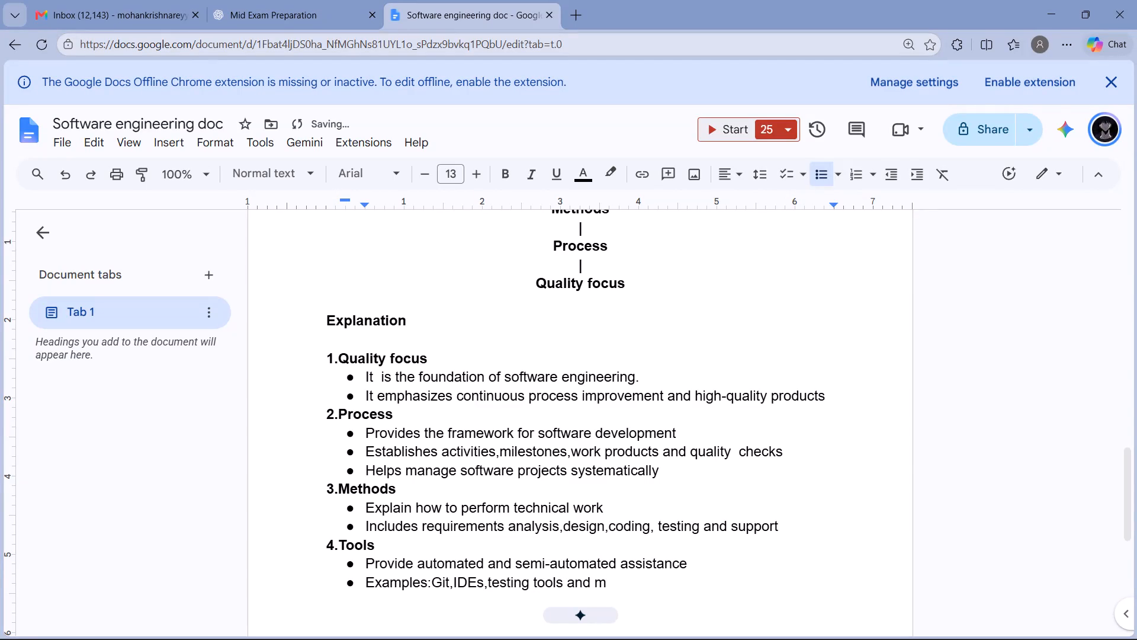
type("odelo")
key("BackSpace")
type("ing")
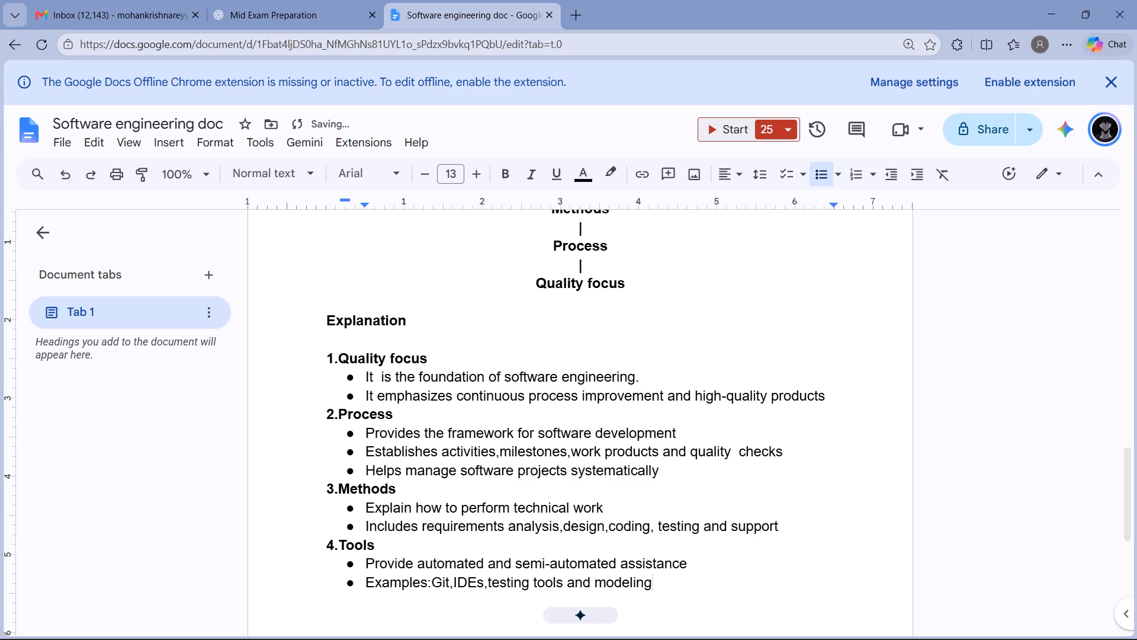
key("space")
type("tools")
End the bulleted list after the "4.Tools" bullets and add two more blank lines at the left margin.
key("Return")
key("BackSpace")
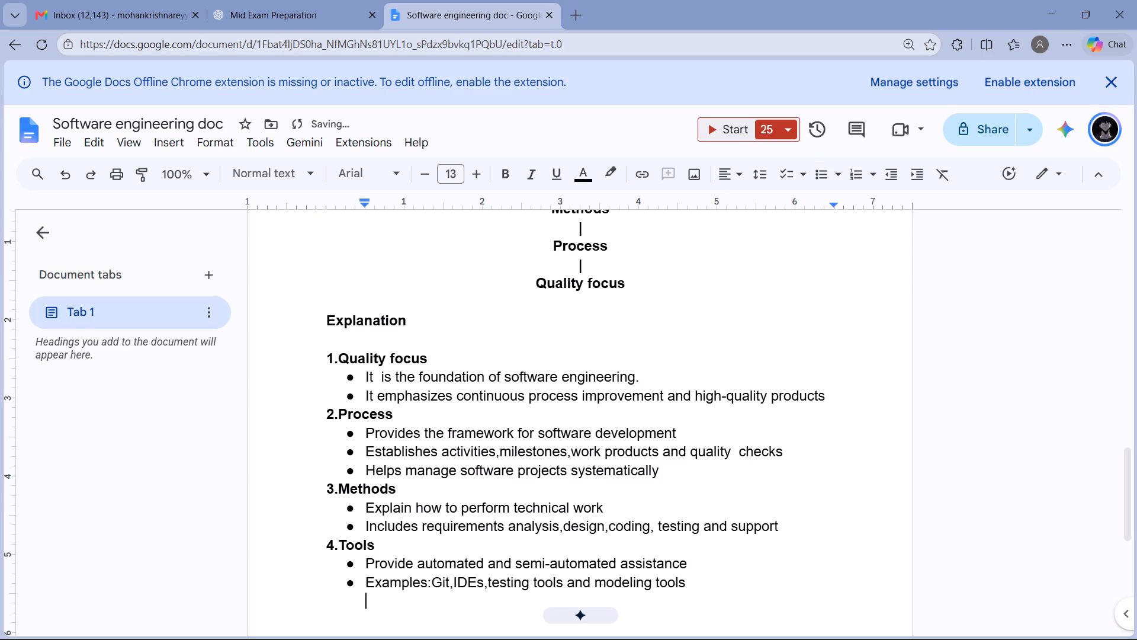
key("BackSpace")
scroll(393, 545, "down", 2)
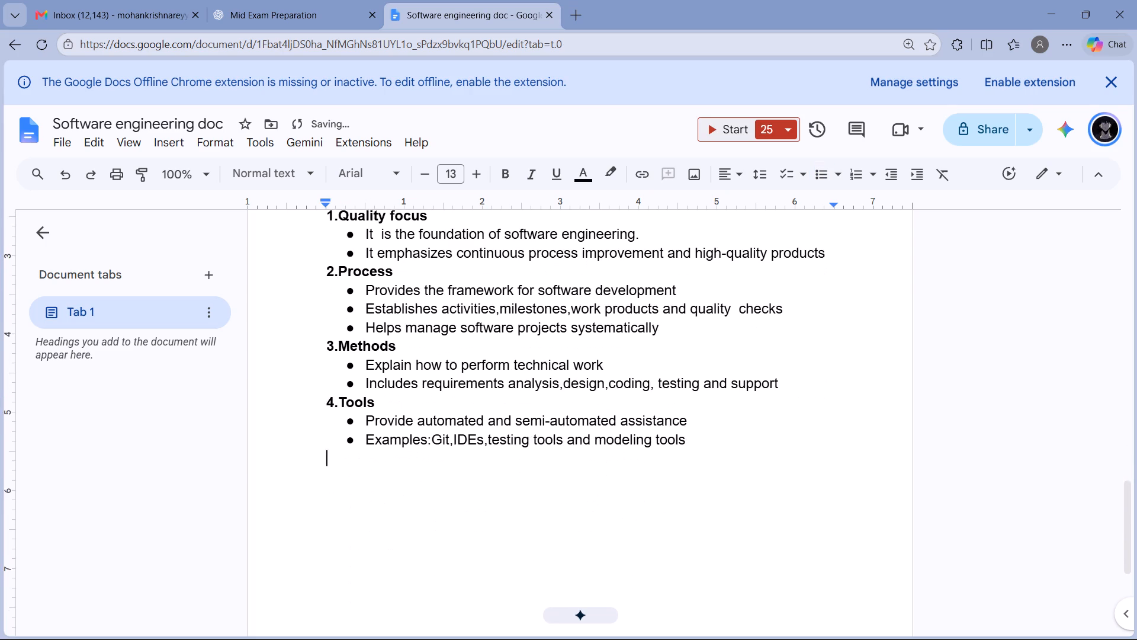
scroll(393, 545, "down", 1)
key("Return")
key("Return")
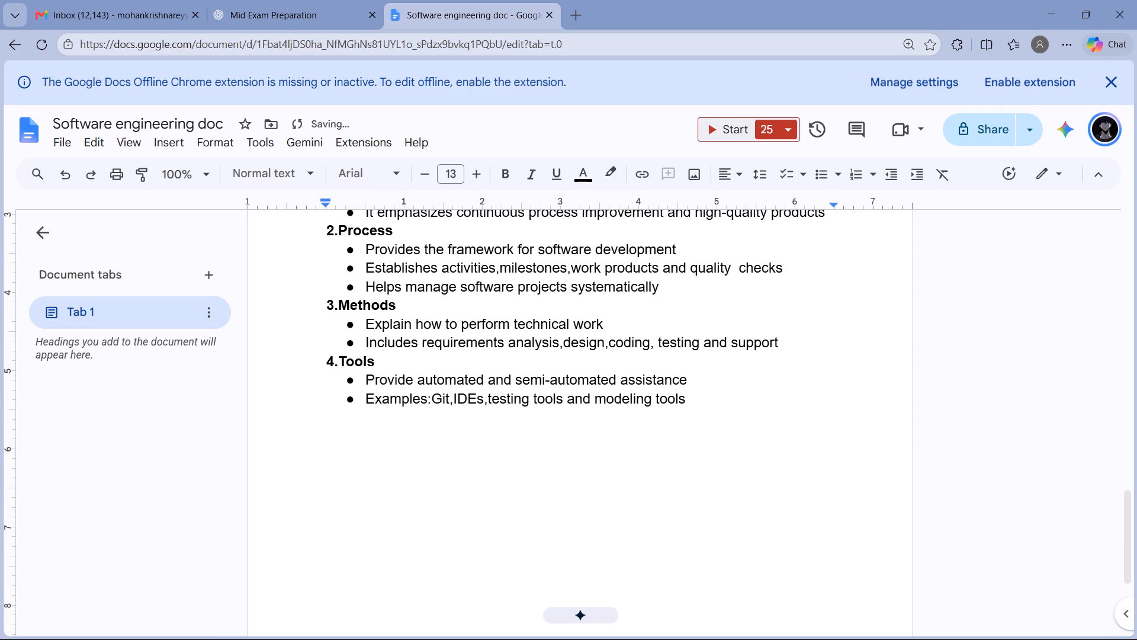
scroll(578, 458, "down", 1)
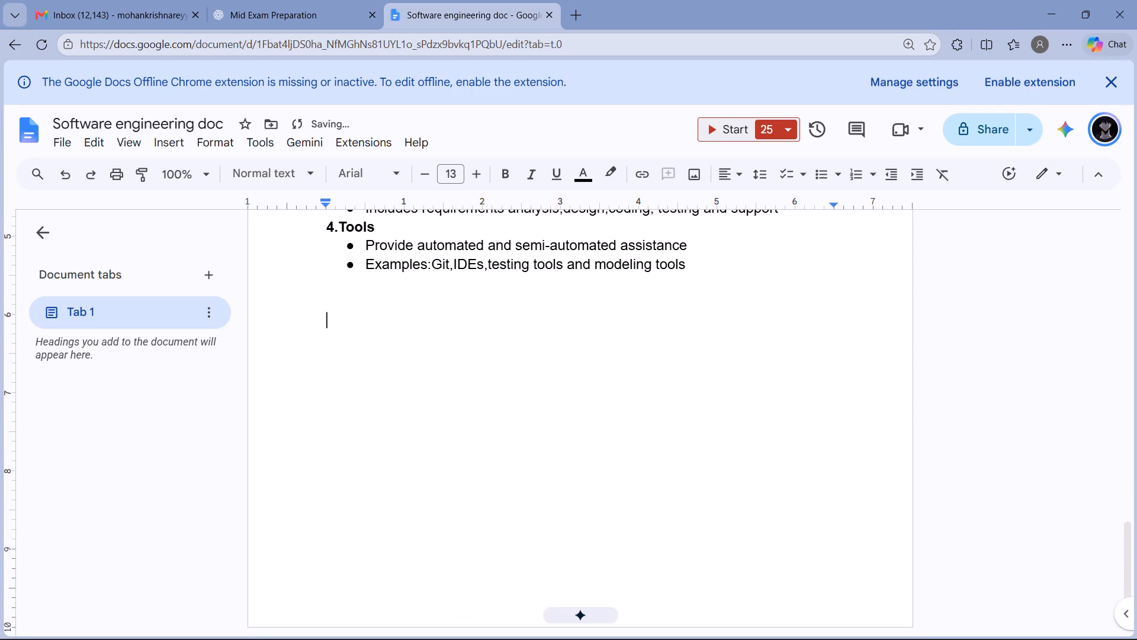
scroll(578, 458, "down", 1)
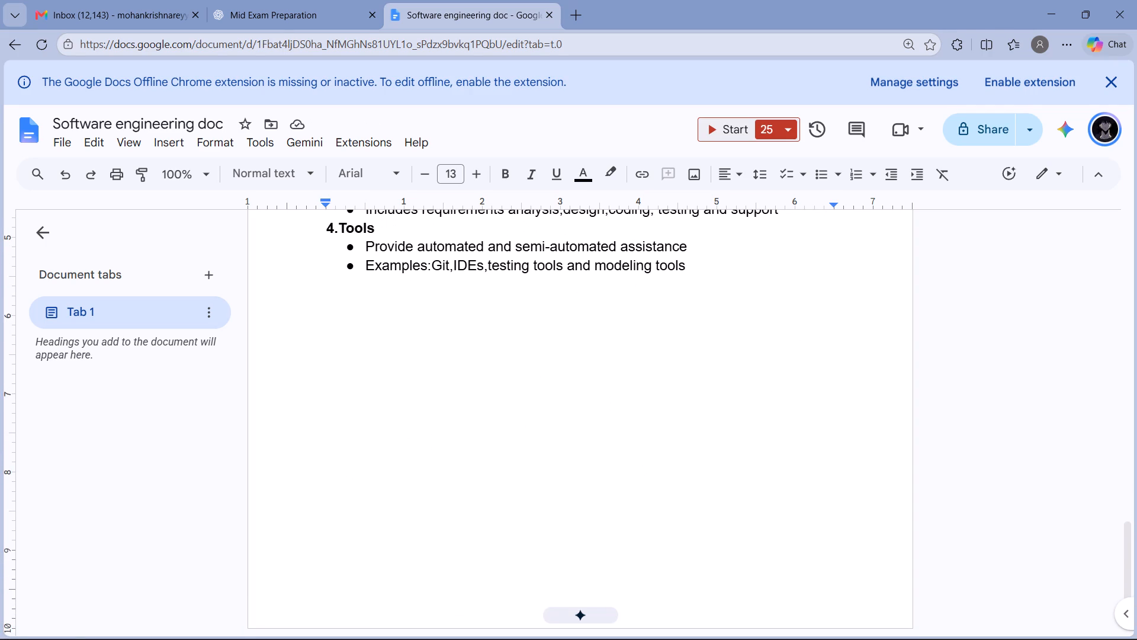
Add the bold heading "Advantages" at the left margin below the "4.Tools" section.
key("ctrl+b")
key("shift+a")
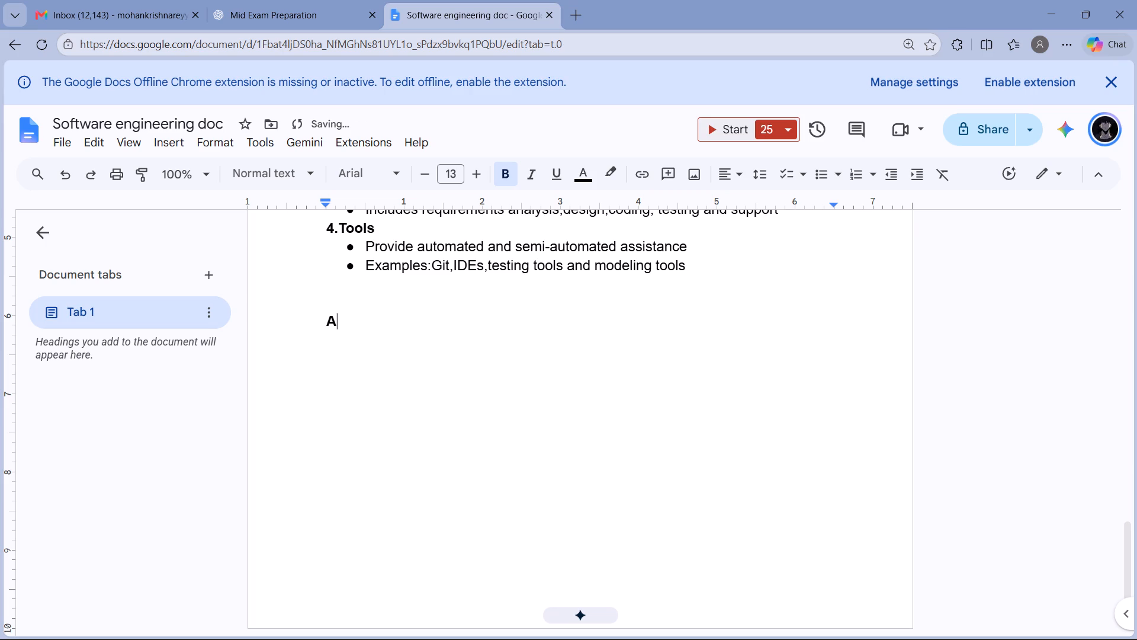
type("dvantages")
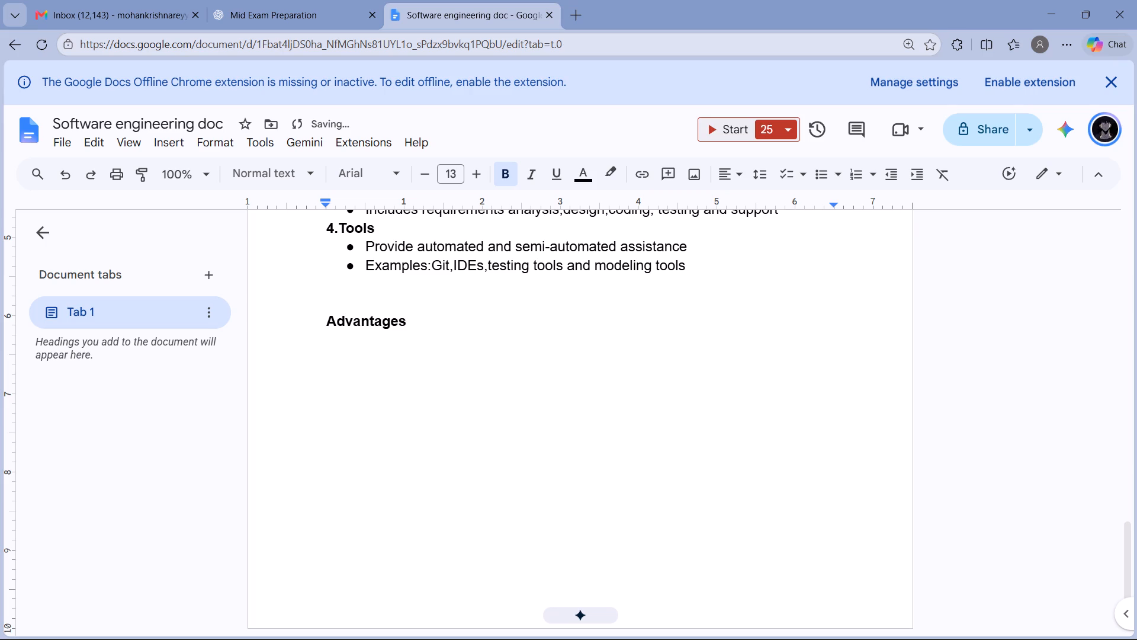
key("Return")
Start a non-bold bulleted list under "Advantages" with the bullet "Improves software quality".
key("ctrl+b")
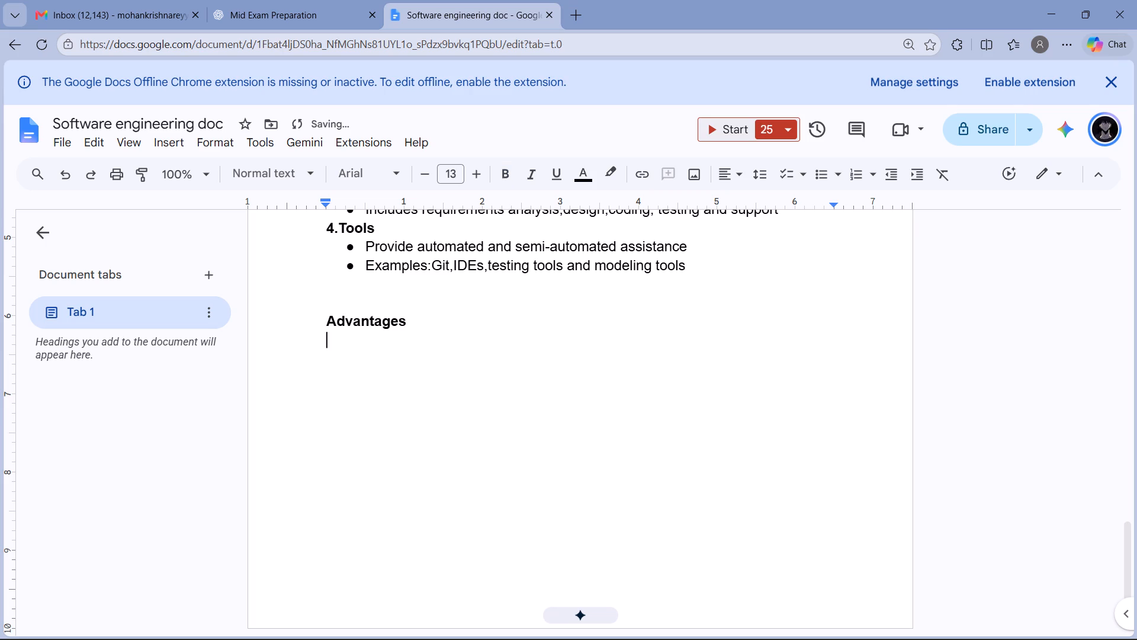
key("ctrl+shift+8")
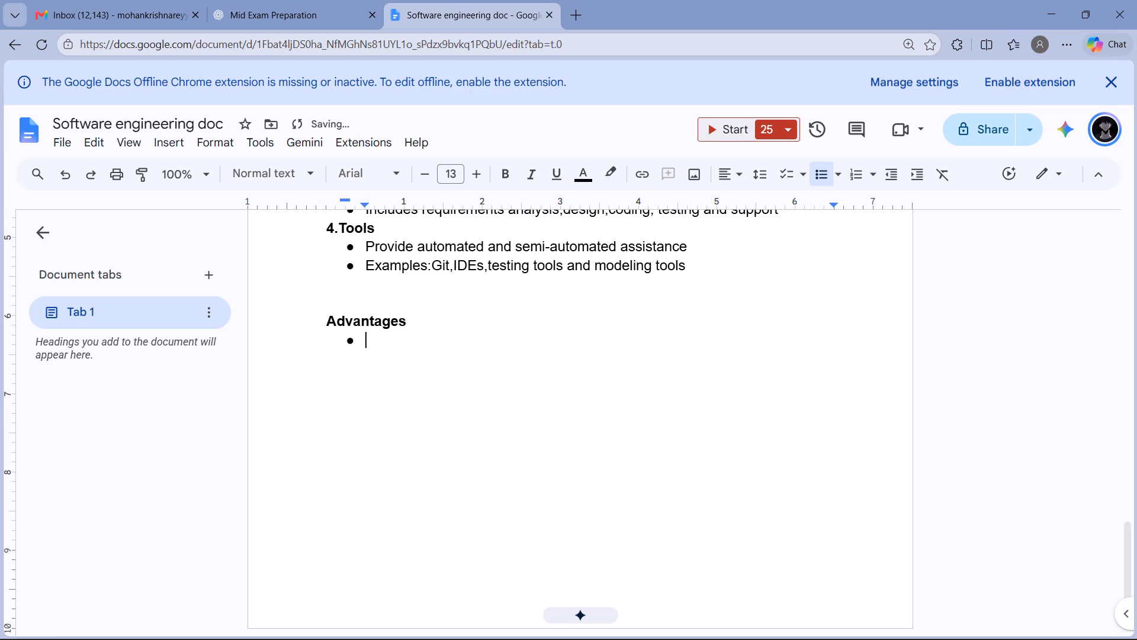
type("Improves")
key("space")
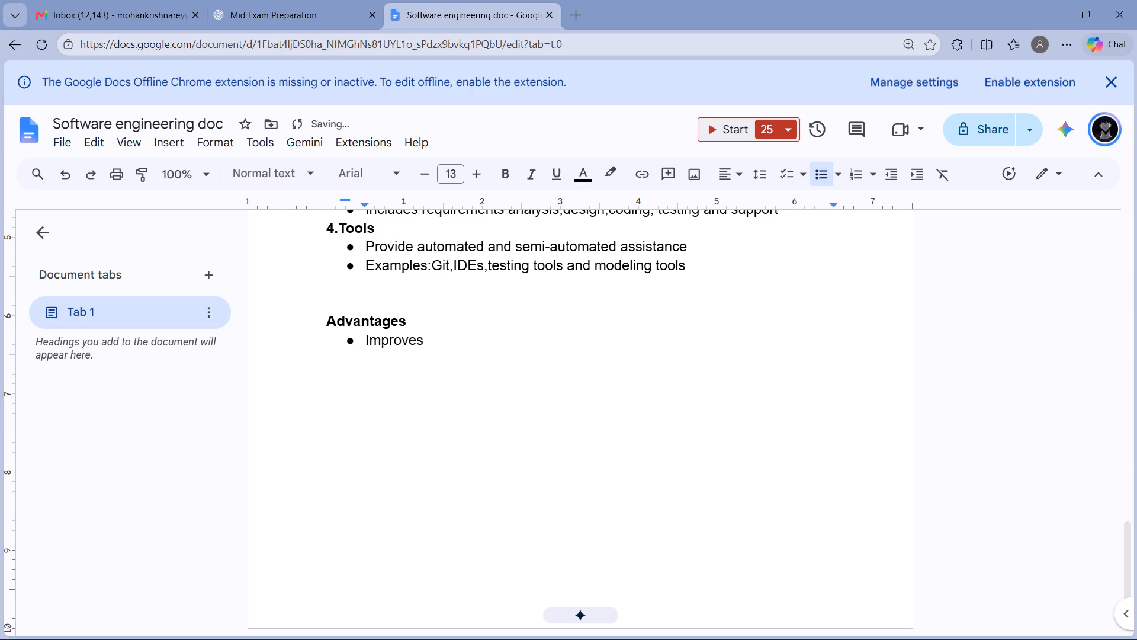
type("software")
key("space")
type("quality")
key("Return")
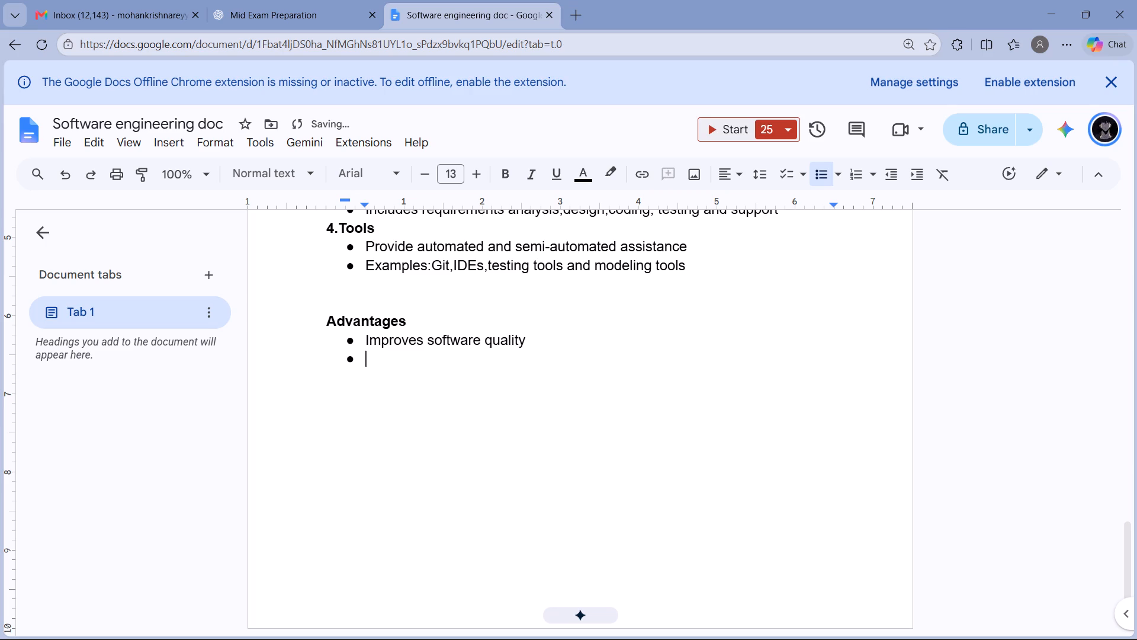
Add a second bullet under "Advantages" reading "Makes development more systematic".
type("Makes")
key("space")
type("development")
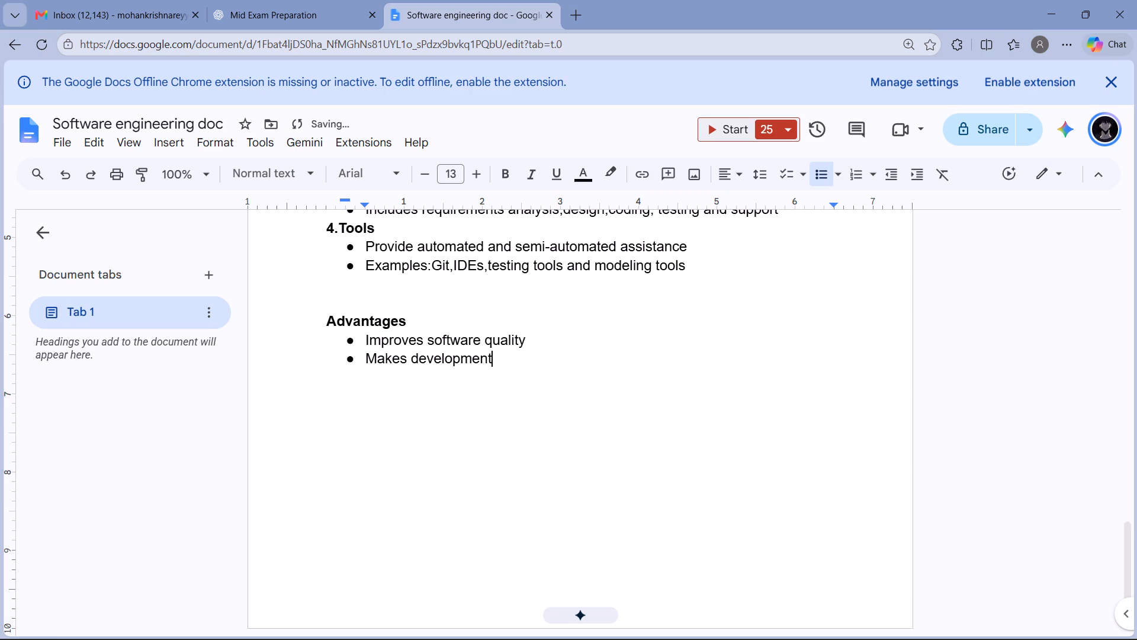
key("space")
type("more syst")
type("ematic")
key("Return")
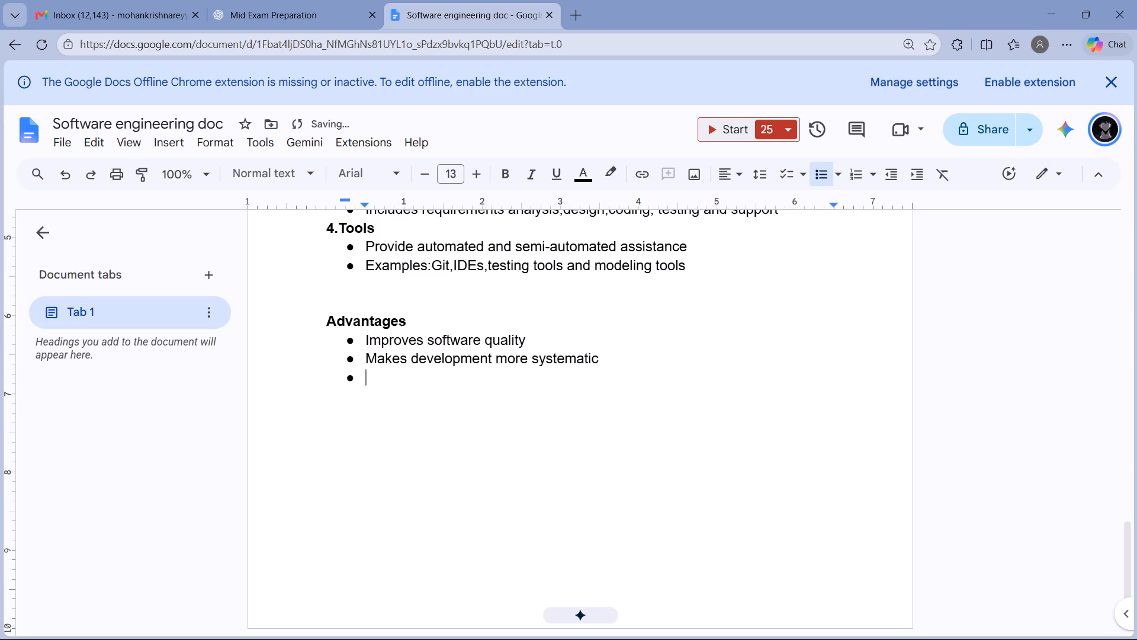
Add a third bullet under "Advantages" reading "Supports project planning and control".
type("Suppo")
type("rts project planning and control")
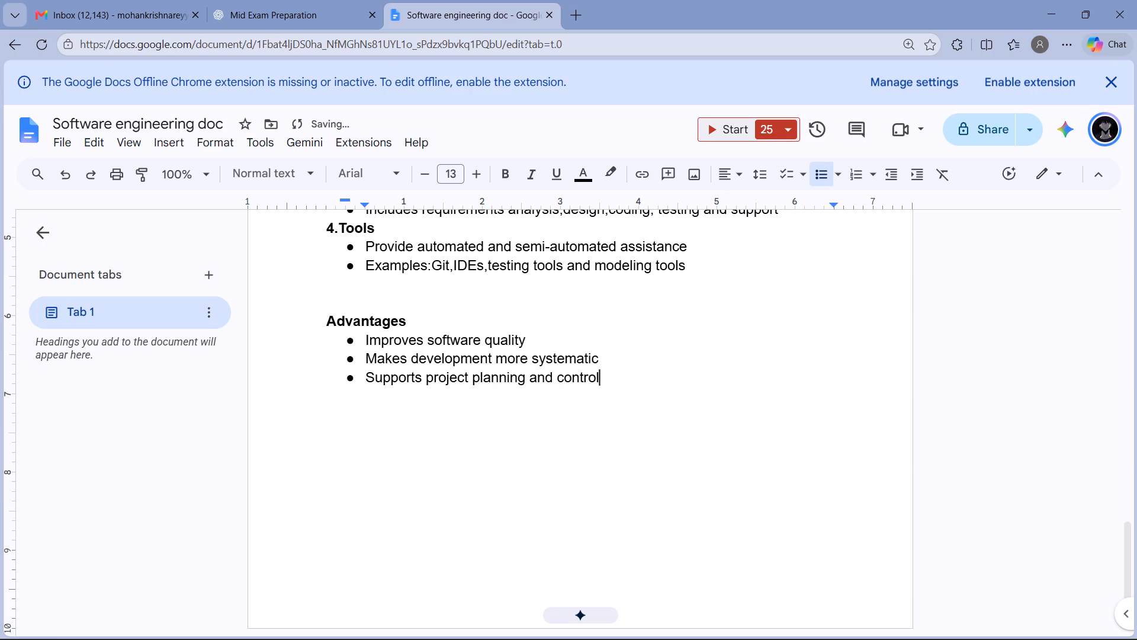
key("Return")
Add a fourth bullet under "Advantages" reading "Helps manages changes and reduces defects".
type("Helps")
key("space")
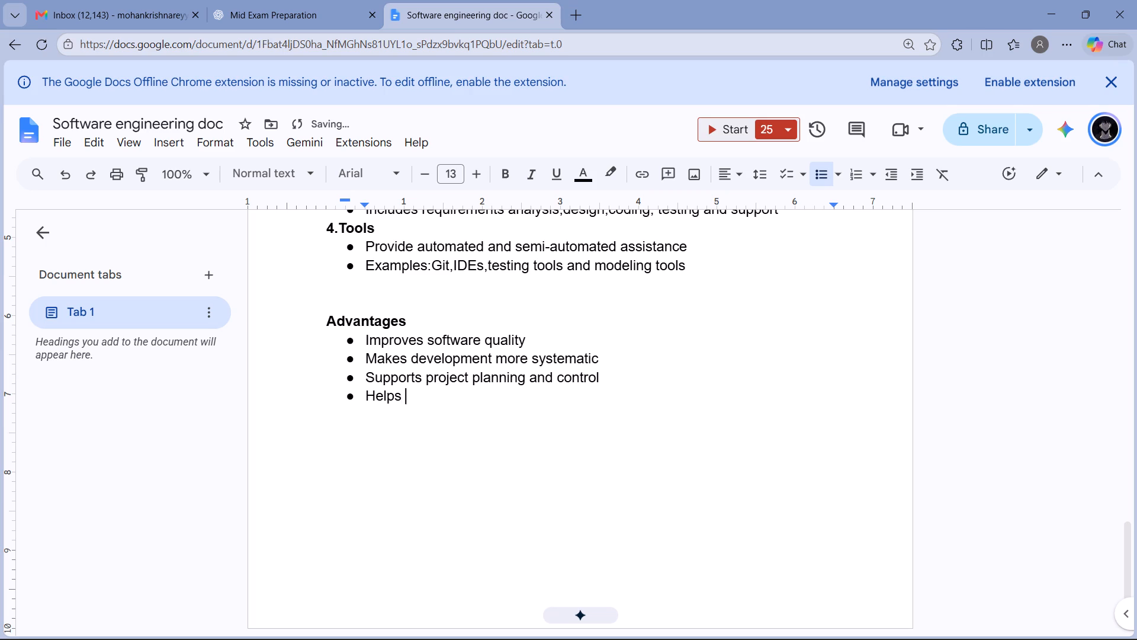
type("manages")
key("space")
type("changes")
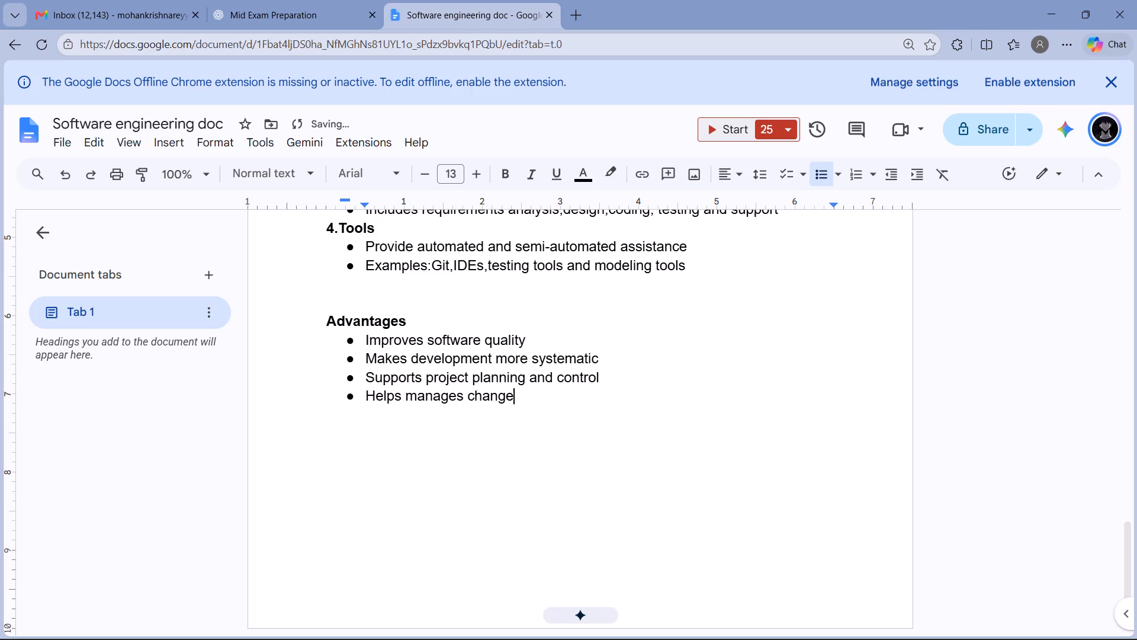
key("space")
type("and")
key("space")
type("reduces")
key("space")
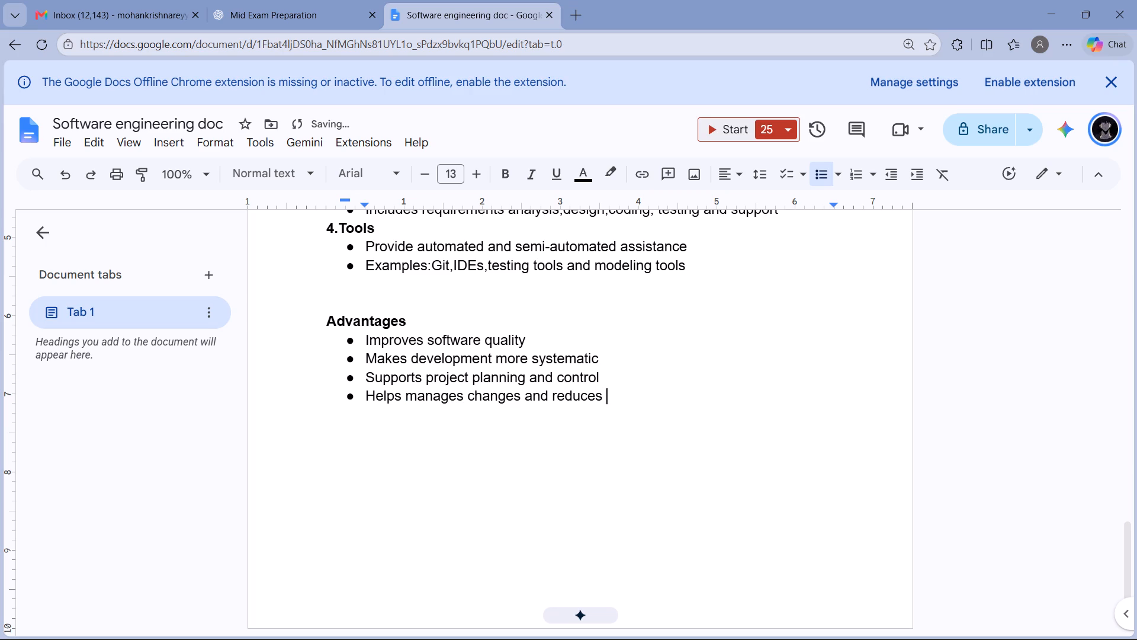
type("defec")
type("ts")
key("space")
key("Return")
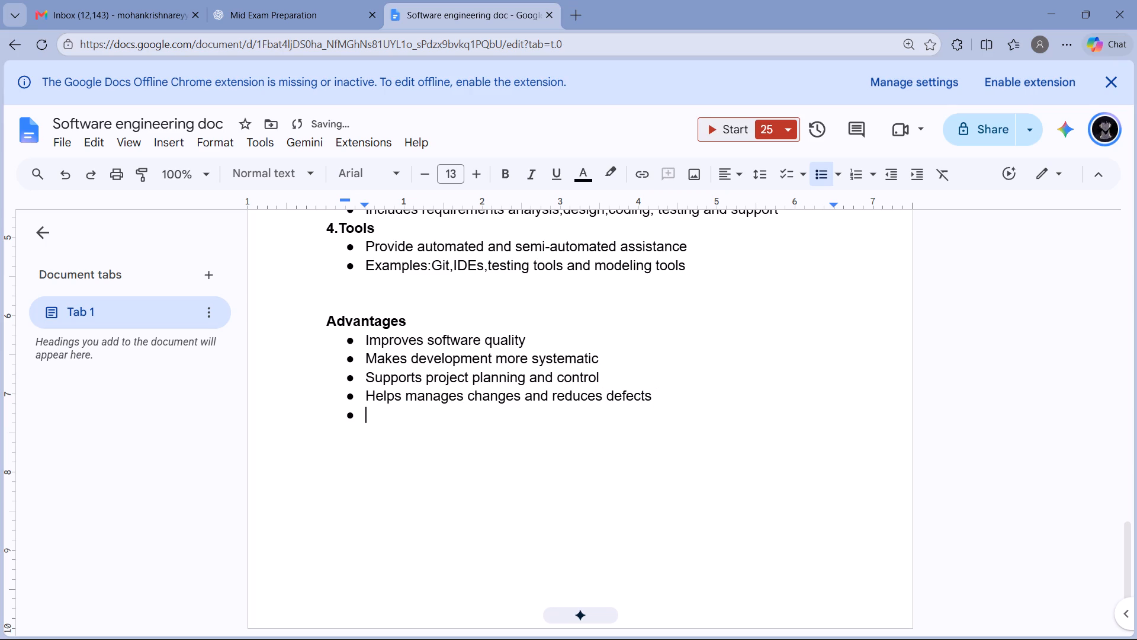
End the bulleted list after the "Advantages" bullets and add another blank line at the left margin.
key("BackSpace")
key("BackSpace")
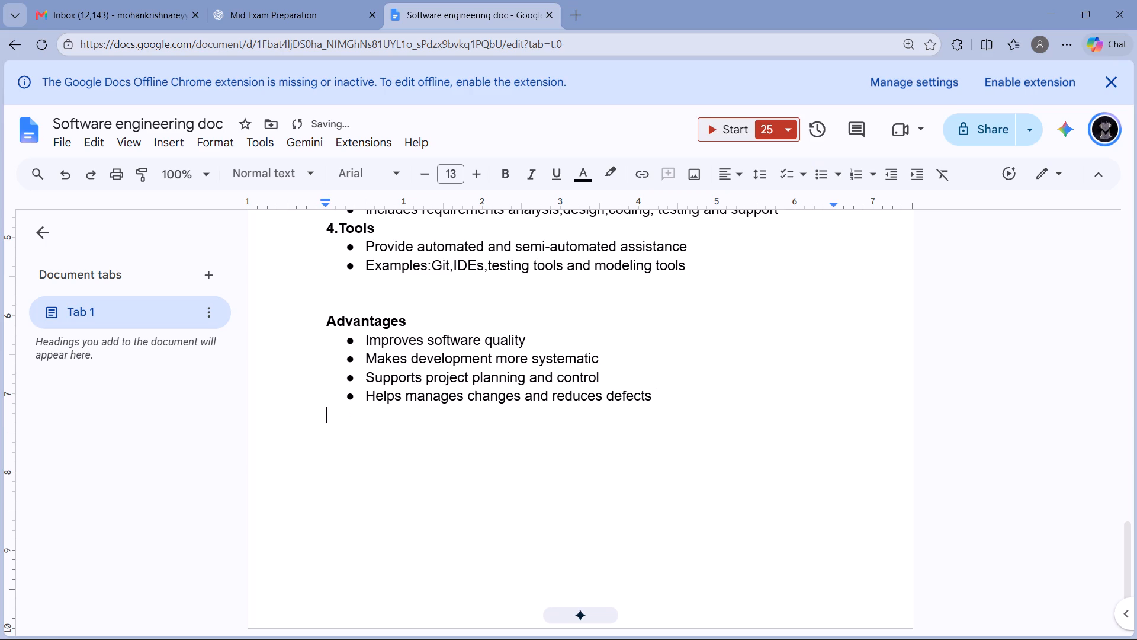
key("Return")
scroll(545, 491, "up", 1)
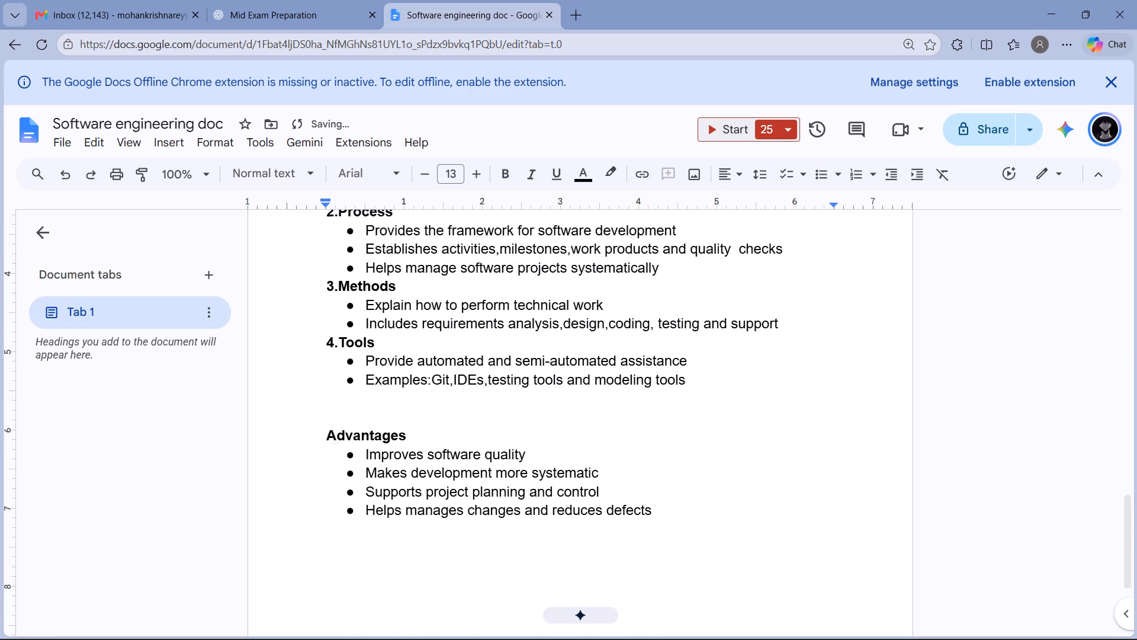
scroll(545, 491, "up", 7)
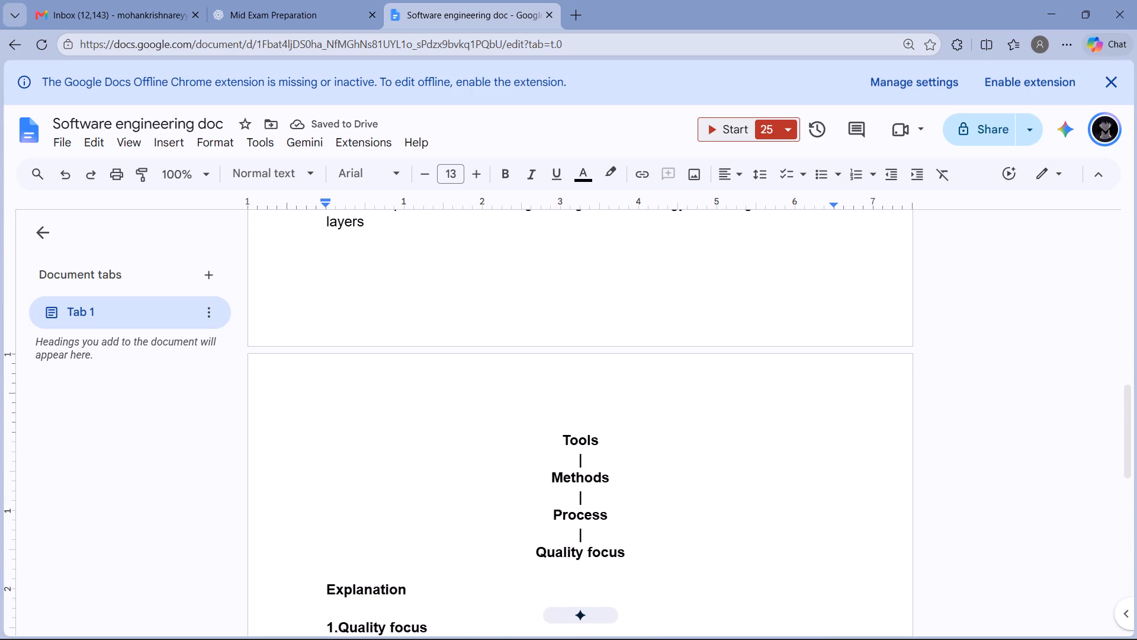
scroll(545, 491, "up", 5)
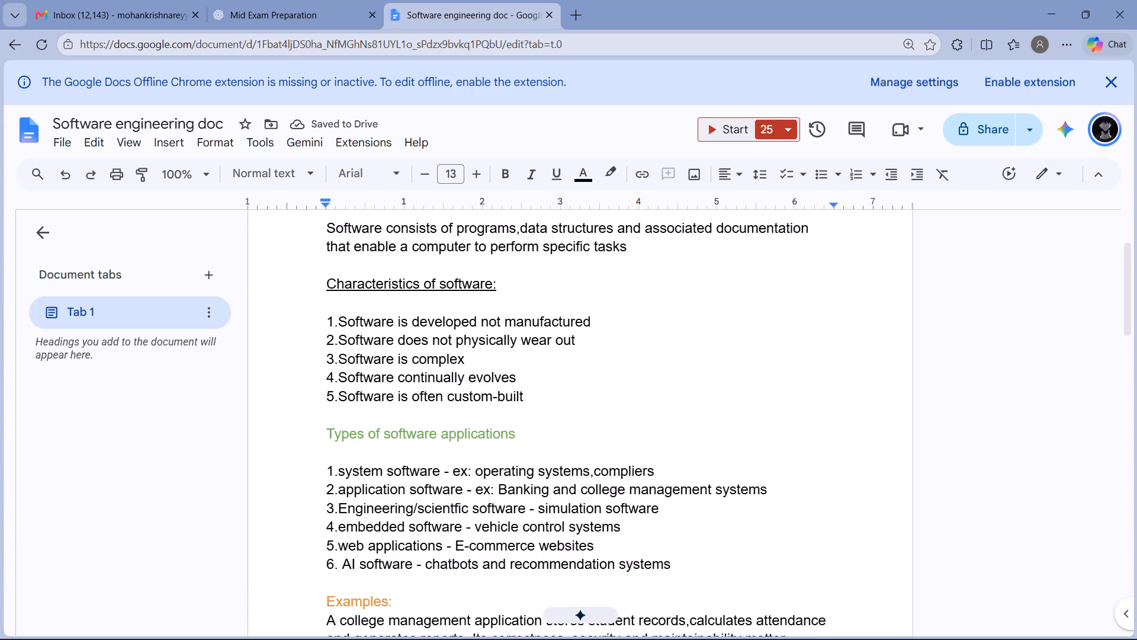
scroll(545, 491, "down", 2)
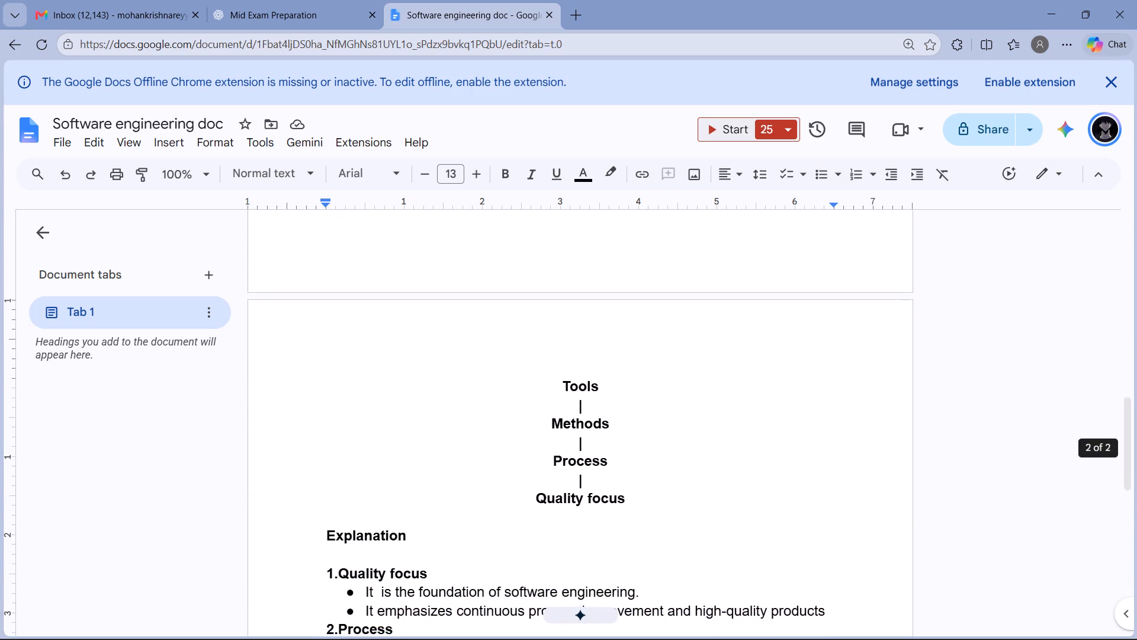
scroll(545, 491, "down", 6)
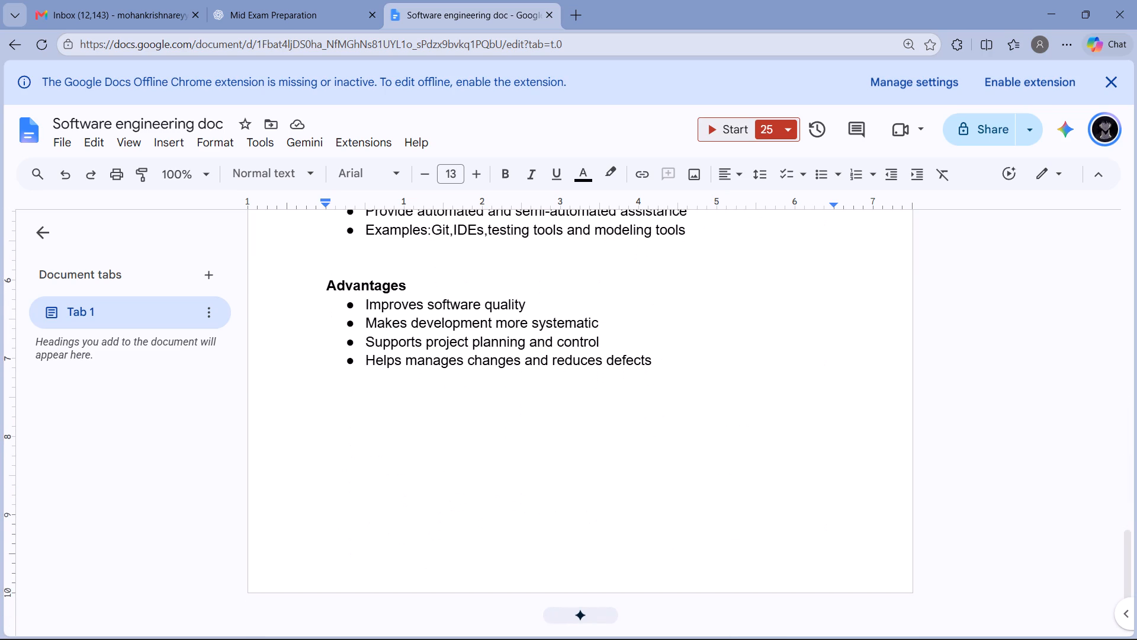
Add a single-line divider of underscores spanning the full text width below the "Advantages" bullets, followed by a blank line.
key("shift+underscore")
key("shift+underscore")
key("shift+underscore")
key("shift+underscore")
key("shift+underscore")
key("shift+underscore")
key("shift+underscore")
key("shift+underscore")
key("shift+underscore")
key("shift+underscore")
key("shift+underscore")
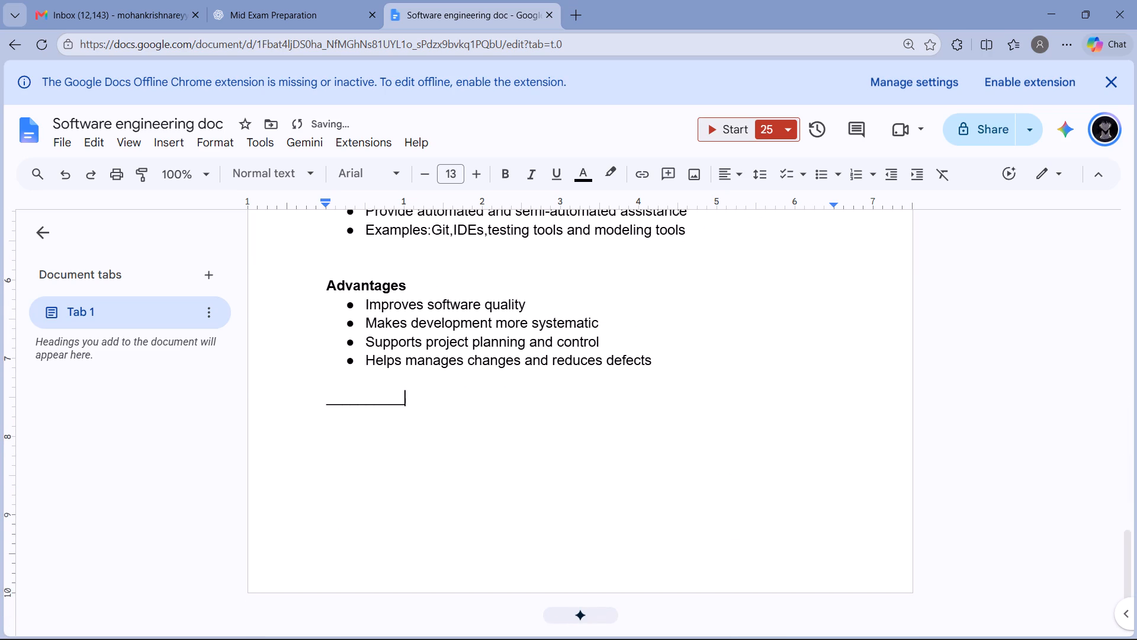
key("shift+underscore")
key("shift+underscore")
key("shift+underscore")
key("shift+underscore")
key("shift+underscore")
key("shift+underscore")
key("shift+underscore")
key("shift+underscore")
key("shift+underscore")
key("shift+underscore")
key("shift+underscore")
key("shift+underscore")
key("shift+underscore")
key("shift+underscore")
key("shift+underscore")
key("shift+underscore")
key("shift+underscore")
key("shift+underscore")
key("shift+underscore")
key("shift+underscore")
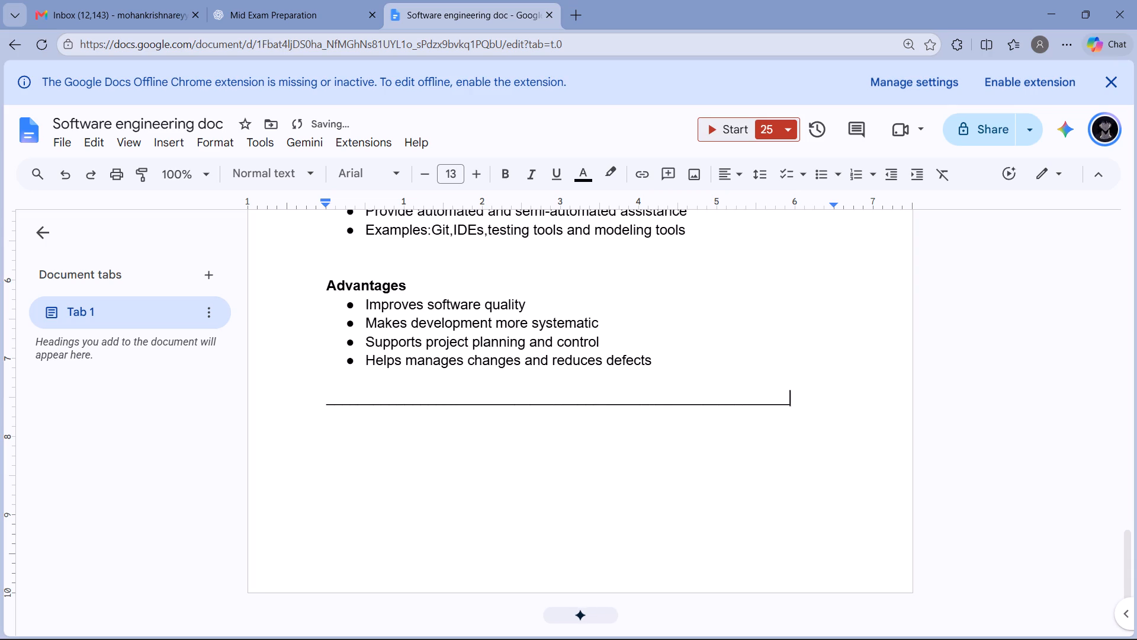
type("__")
key("BackSpace")
key("BackSpace")
key("BackSpace")
key("BackSpace")
key("BackSpace")
key("BackSpace")
key("BackSpace")
key("shift+underscore")
key("Return")
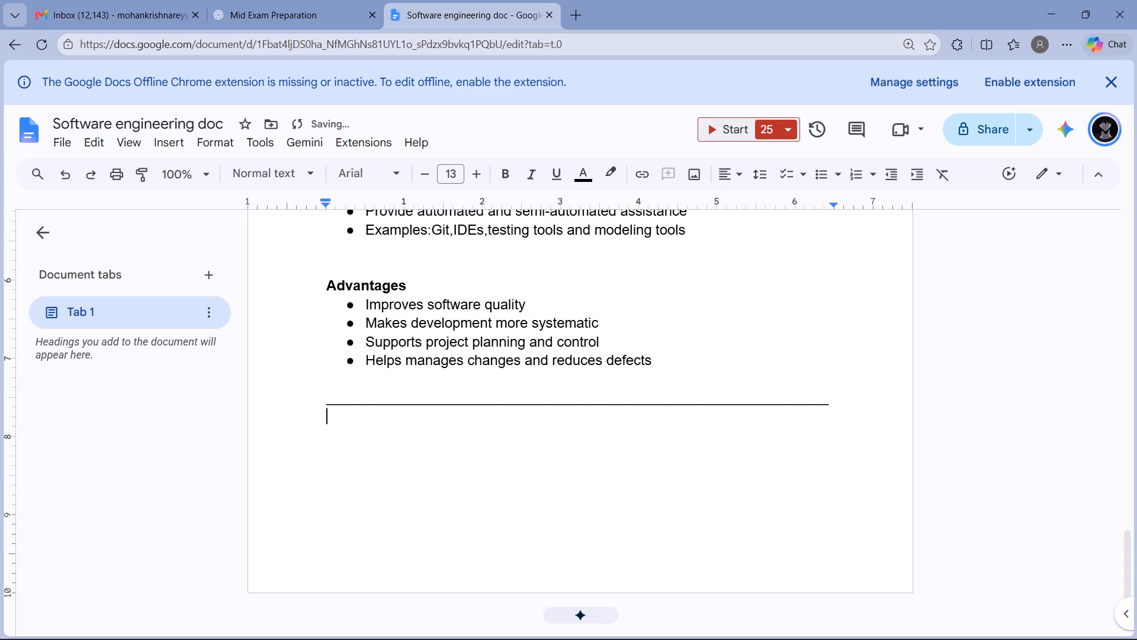
key("Return")
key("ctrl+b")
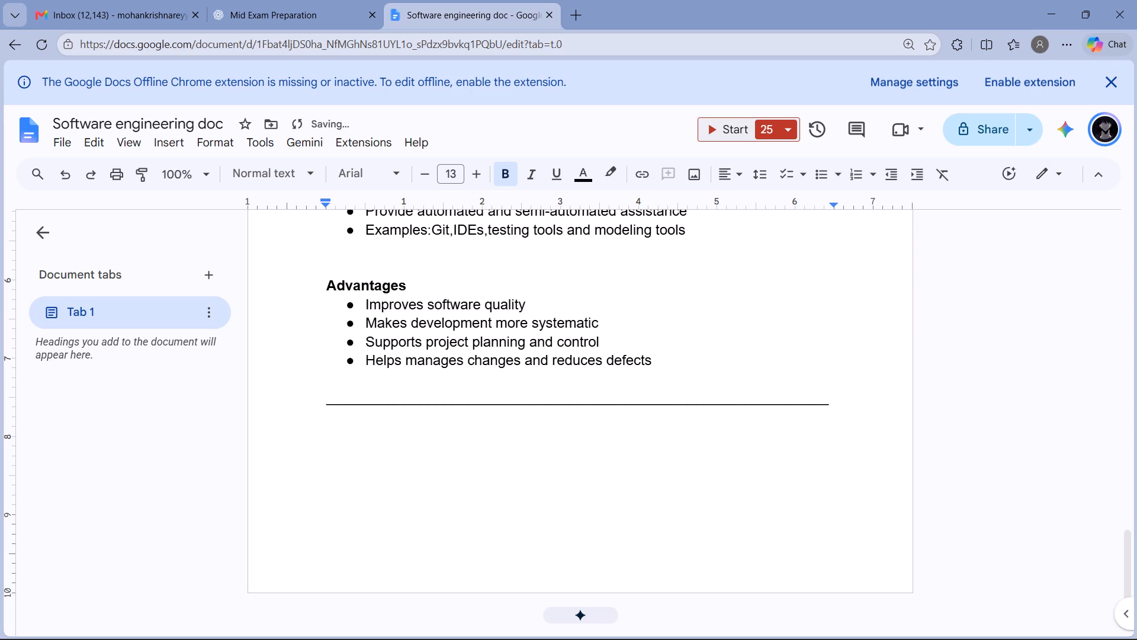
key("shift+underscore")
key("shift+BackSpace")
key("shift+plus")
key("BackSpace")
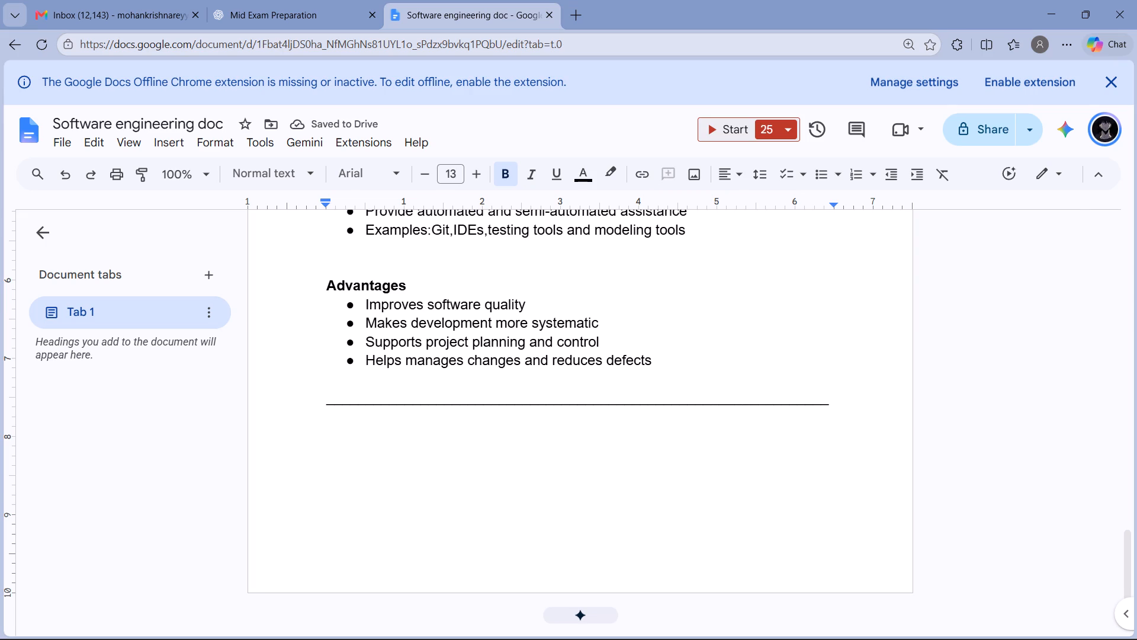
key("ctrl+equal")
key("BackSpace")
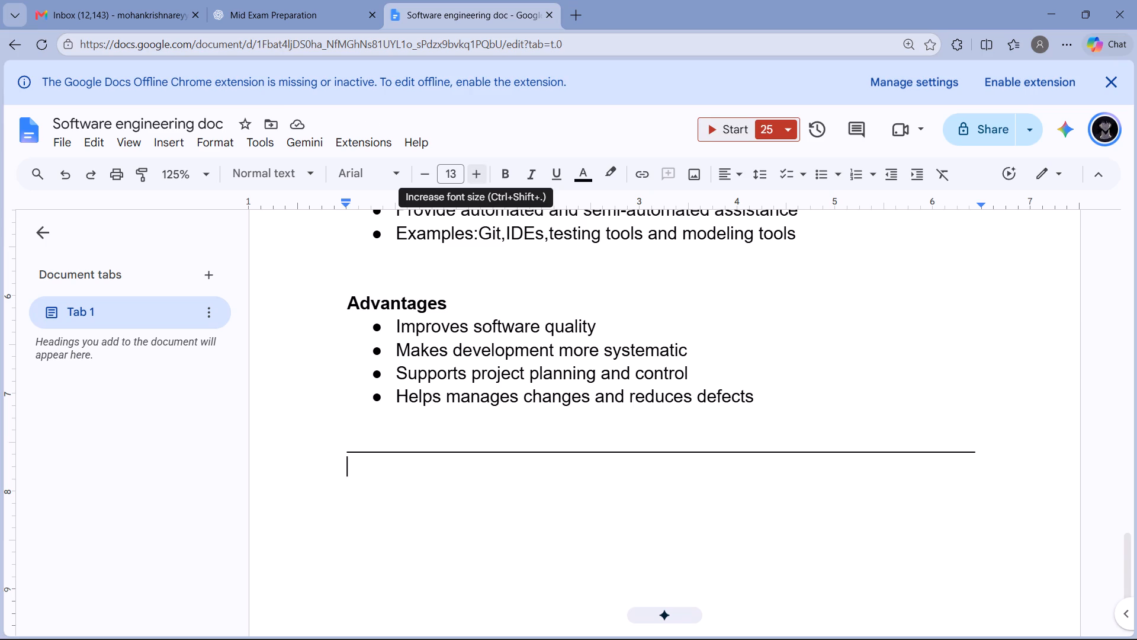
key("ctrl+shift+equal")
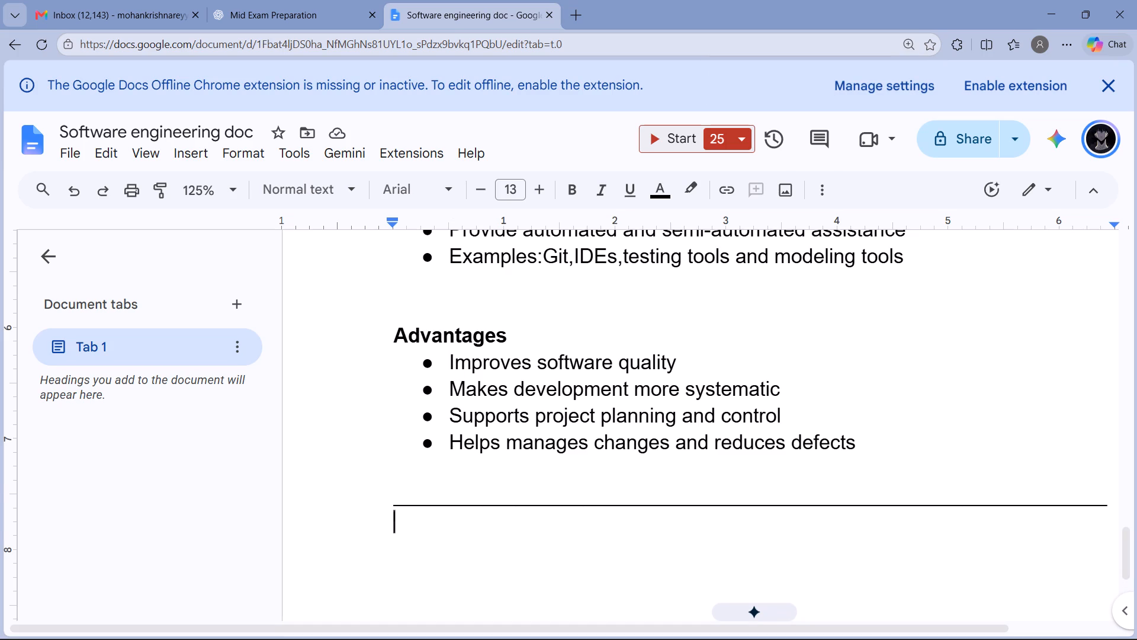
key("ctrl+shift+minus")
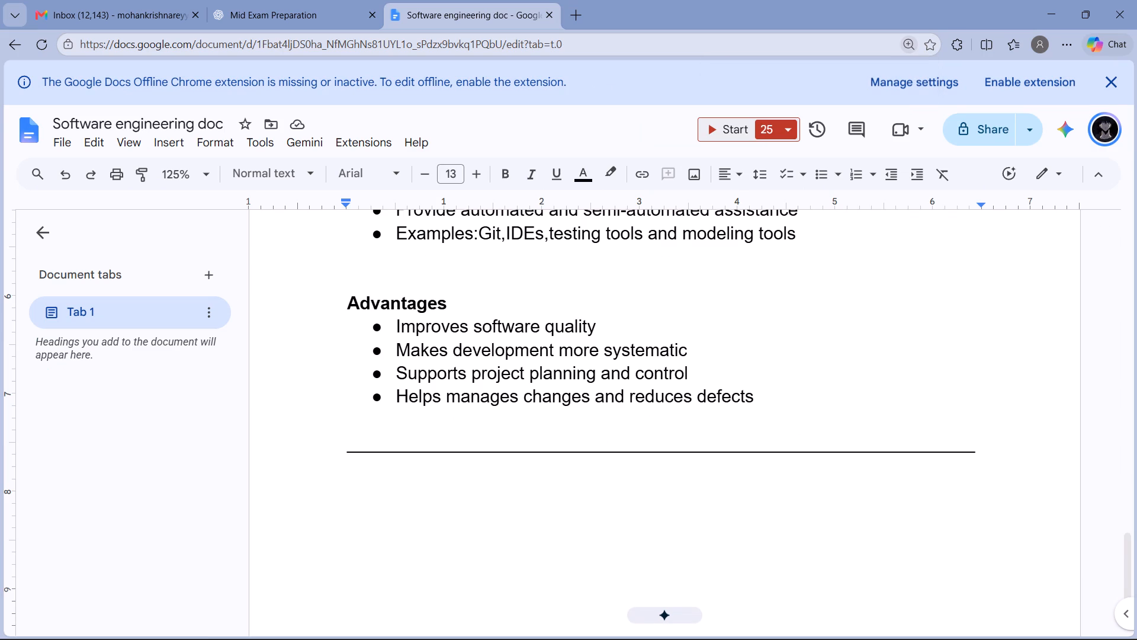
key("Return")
Add a centered, bold, size 16 heading "Software engineering practice" below the divider line.
left_click(735, 178)
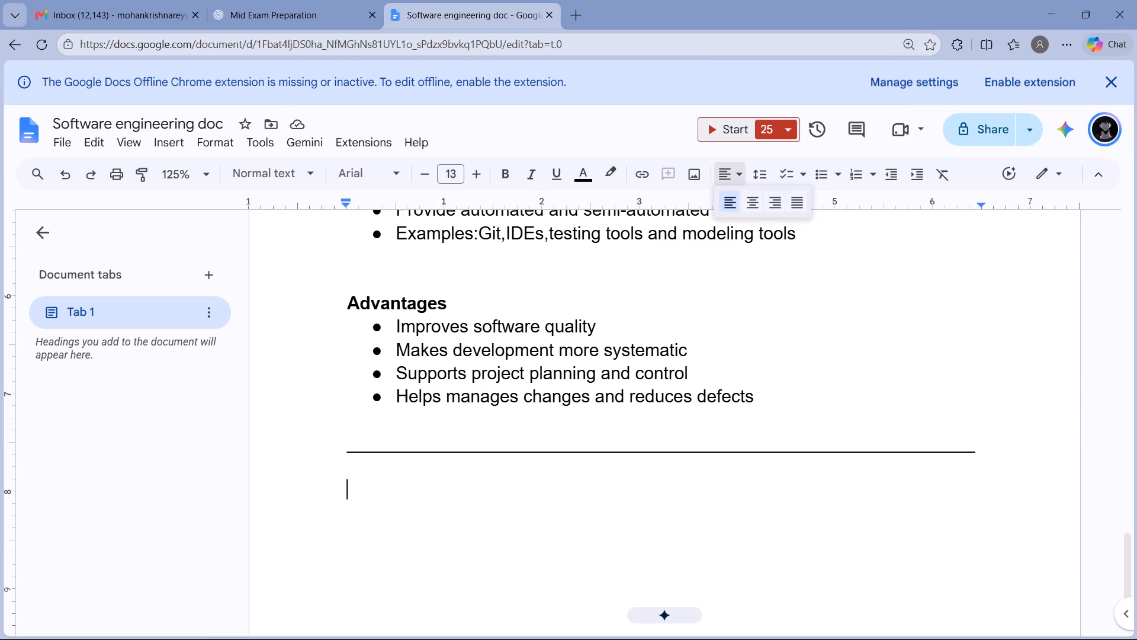
left_click(753, 204)
left_click(504, 174)
double_click(474, 172)
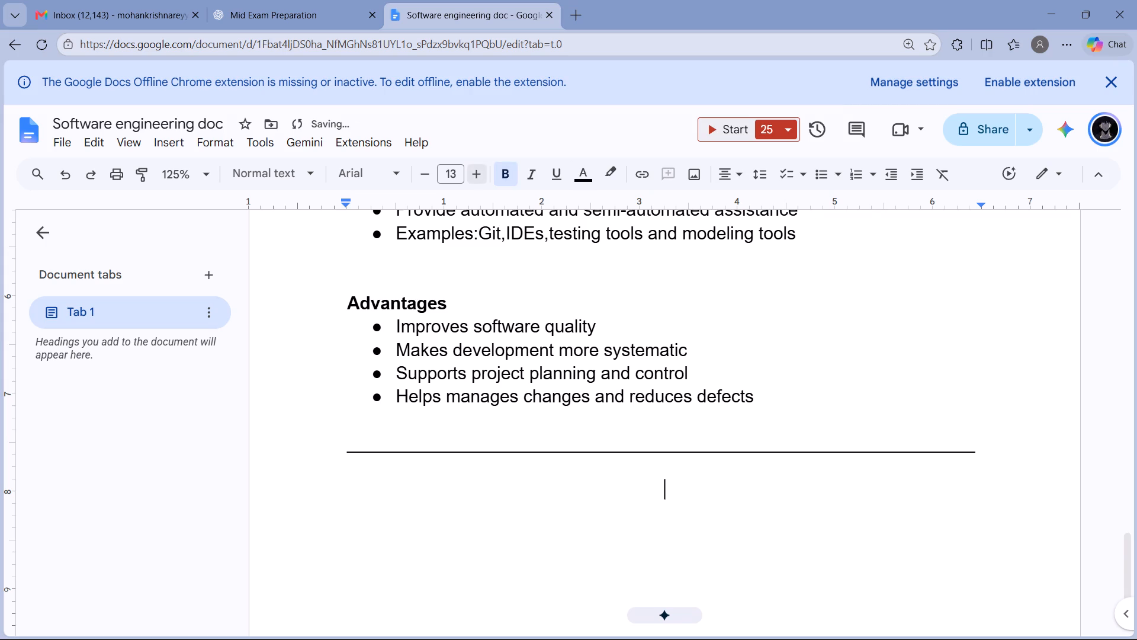
left_click(474, 172)
type("Software")
key("space")
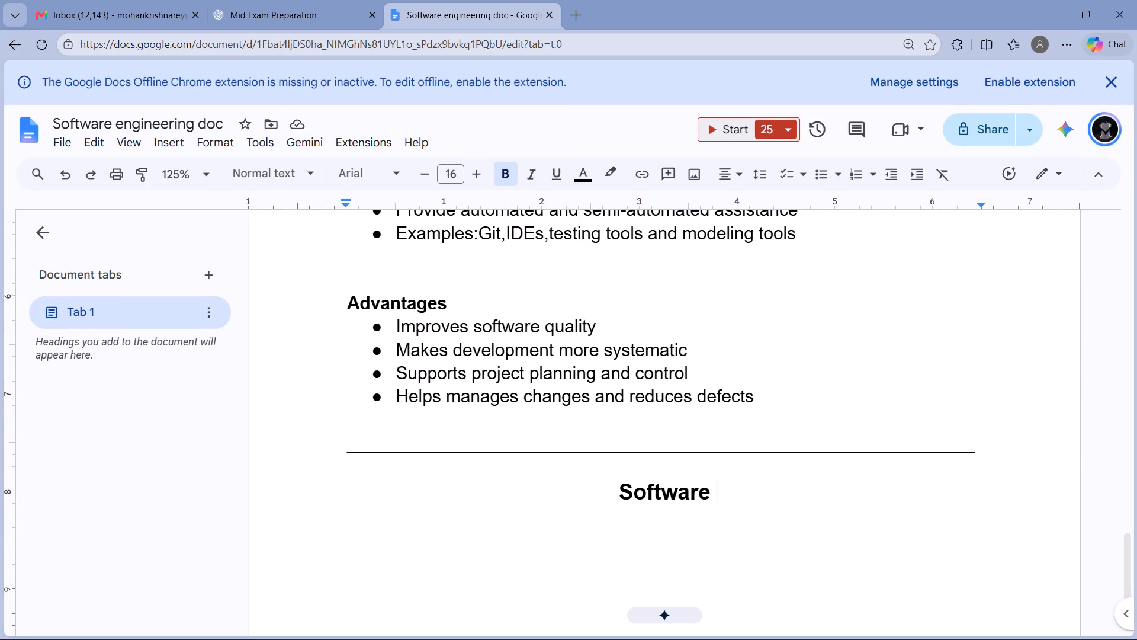
type("engineering")
key("space")
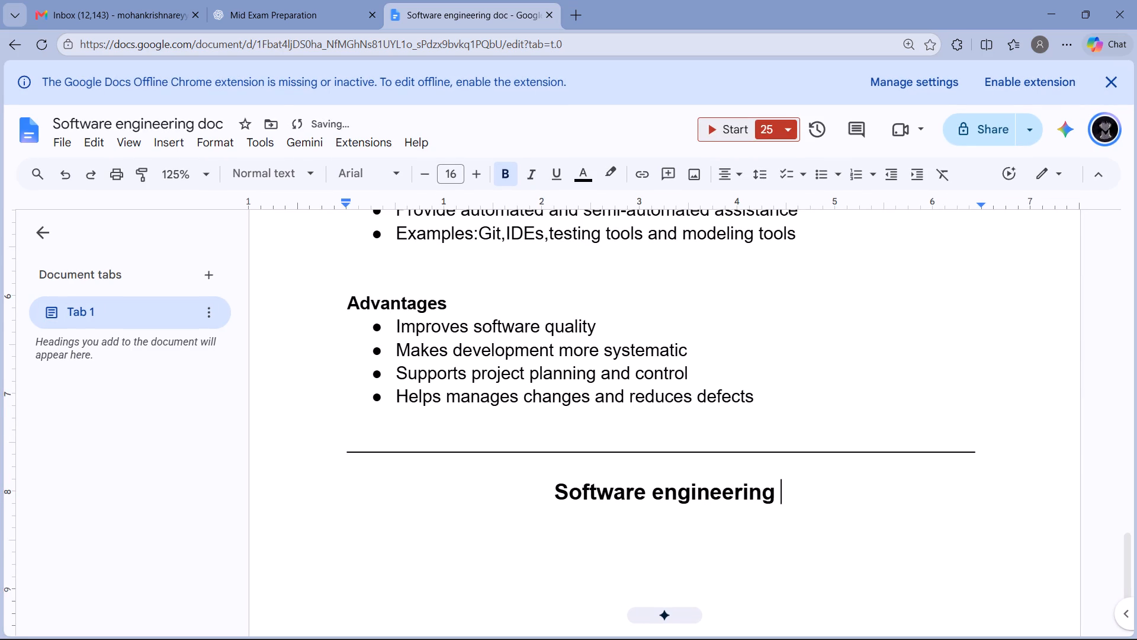
type("prac")
type("tice")
Start a left-aligned, non-bold, size 13 line below the "Software engineering practice" heading, leaving one blank line in between.
key("Return")
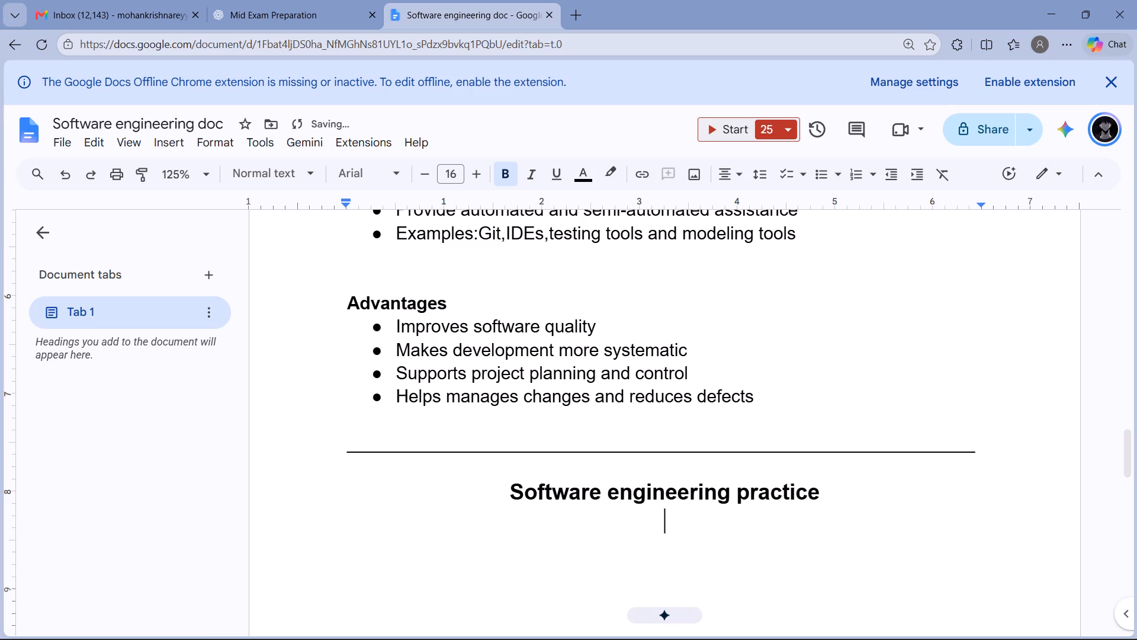
left_click(738, 177)
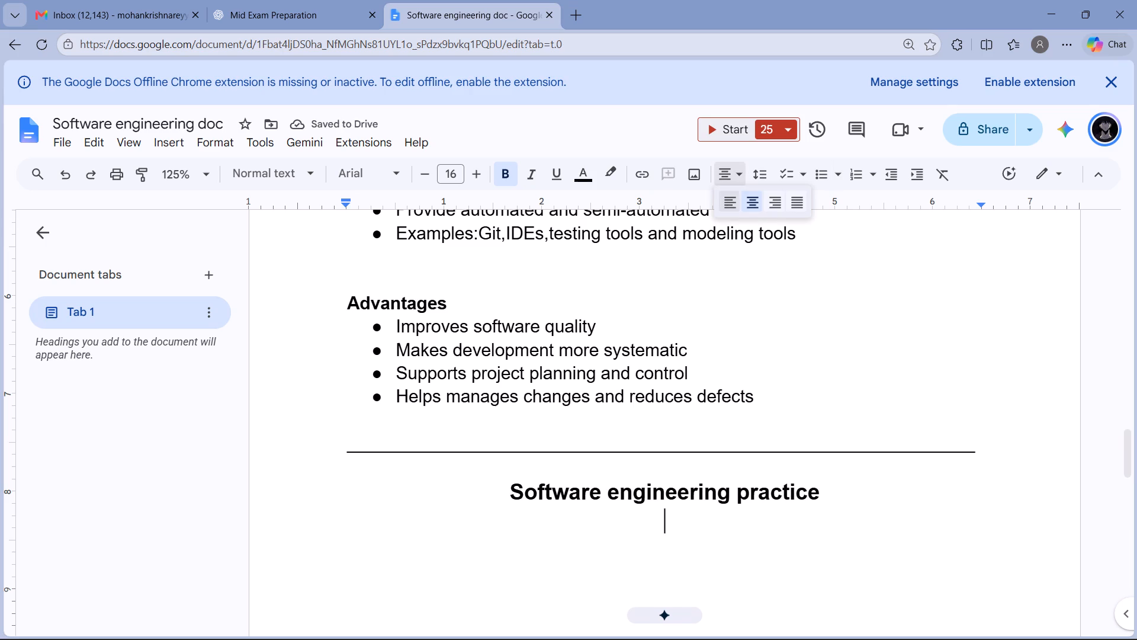
left_click(729, 203)
left_click(512, 169)
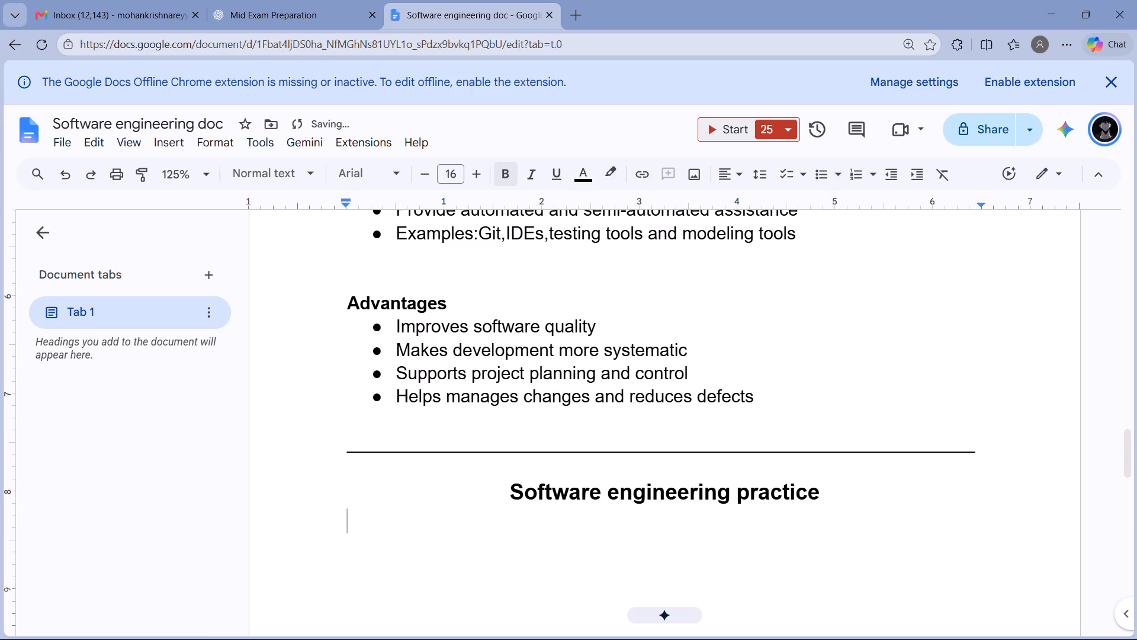
scroll(522, 299, "down", 1)
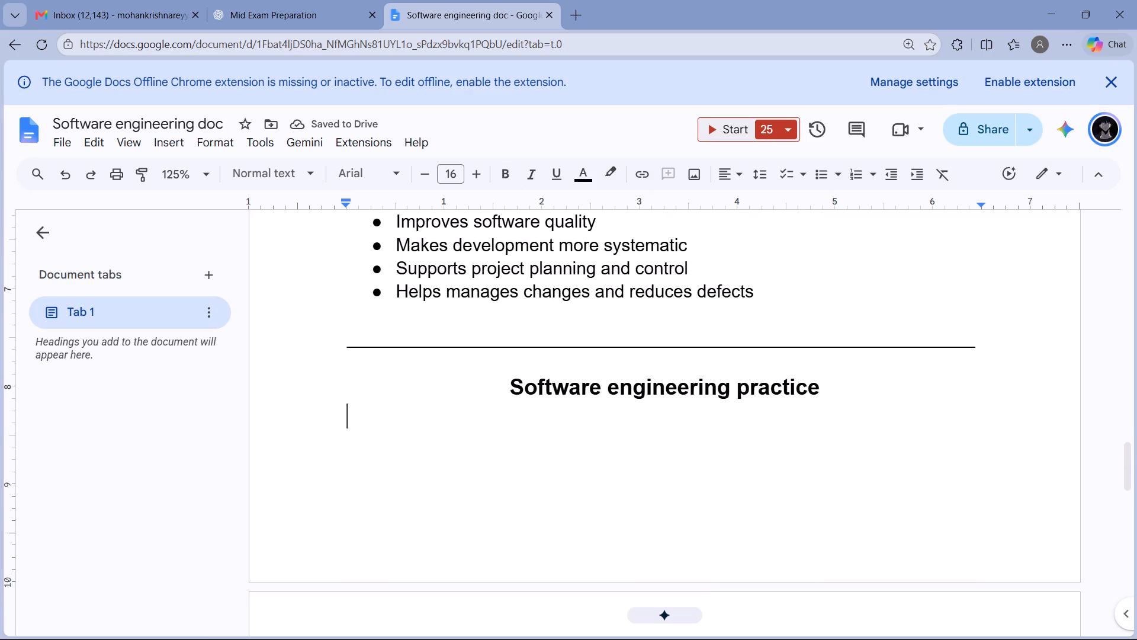
scroll(522, 299, "down", 1)
left_click(426, 177)
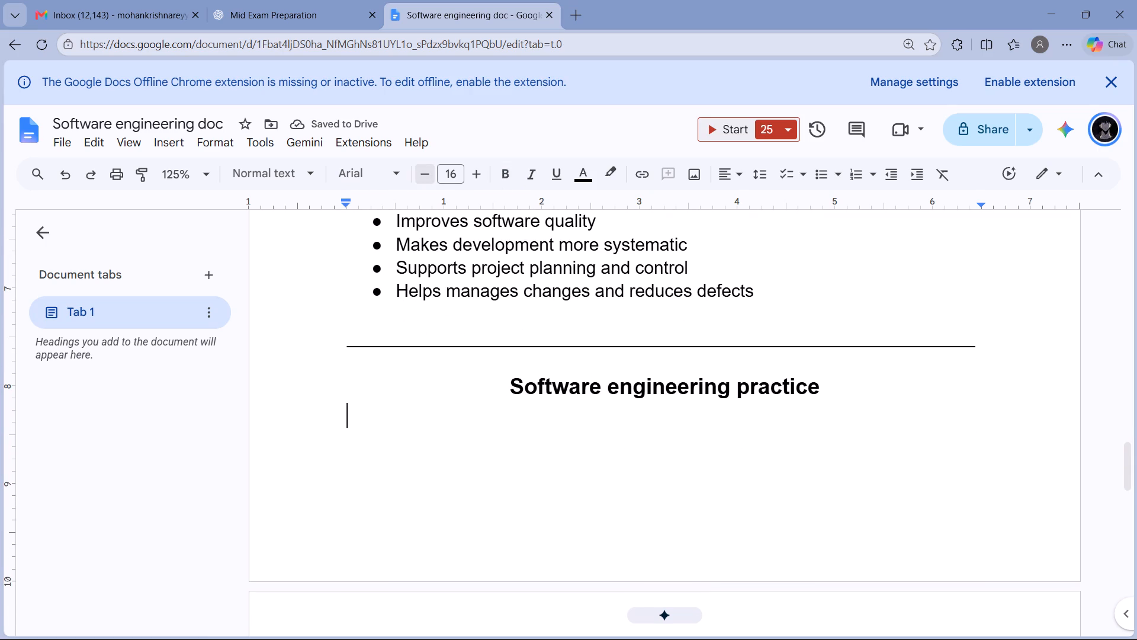
left_click(426, 177)
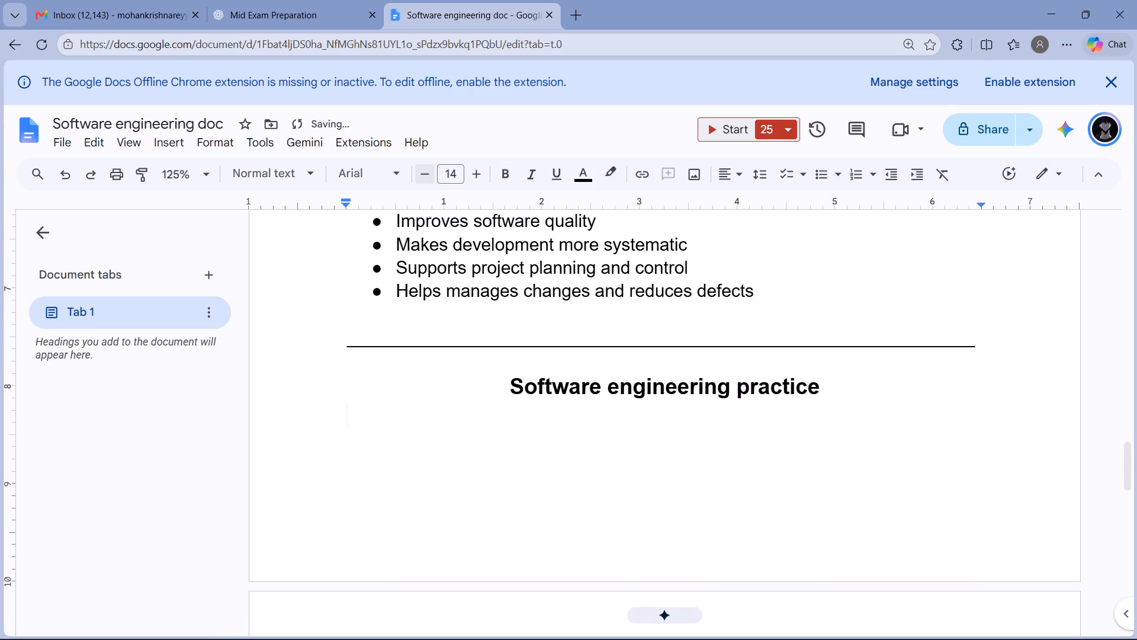
left_click(426, 177)
key("Return")
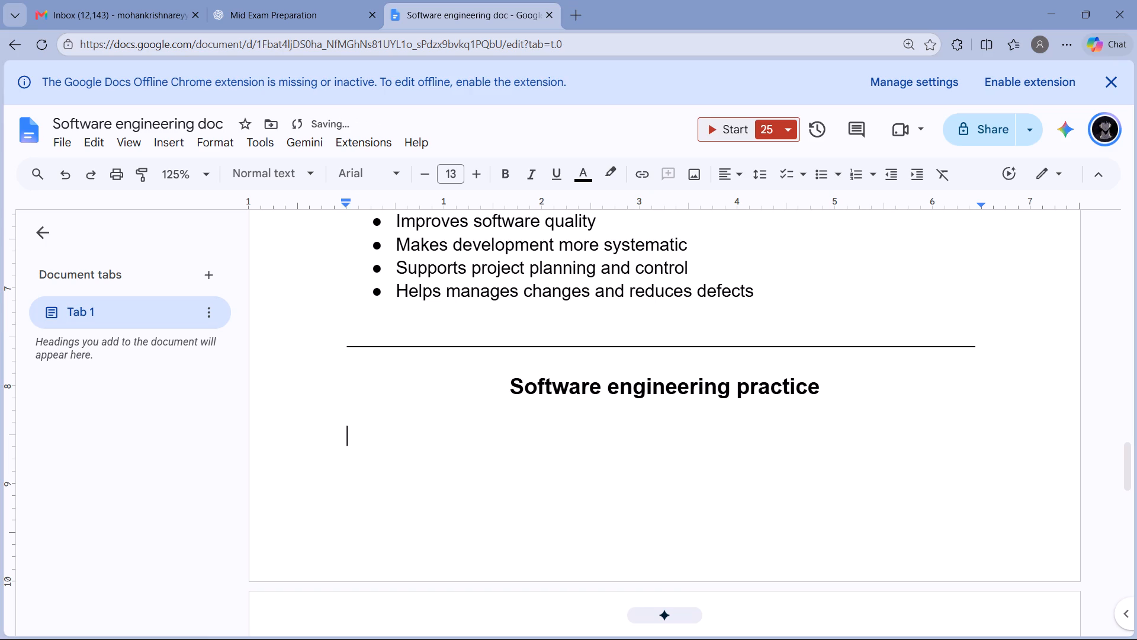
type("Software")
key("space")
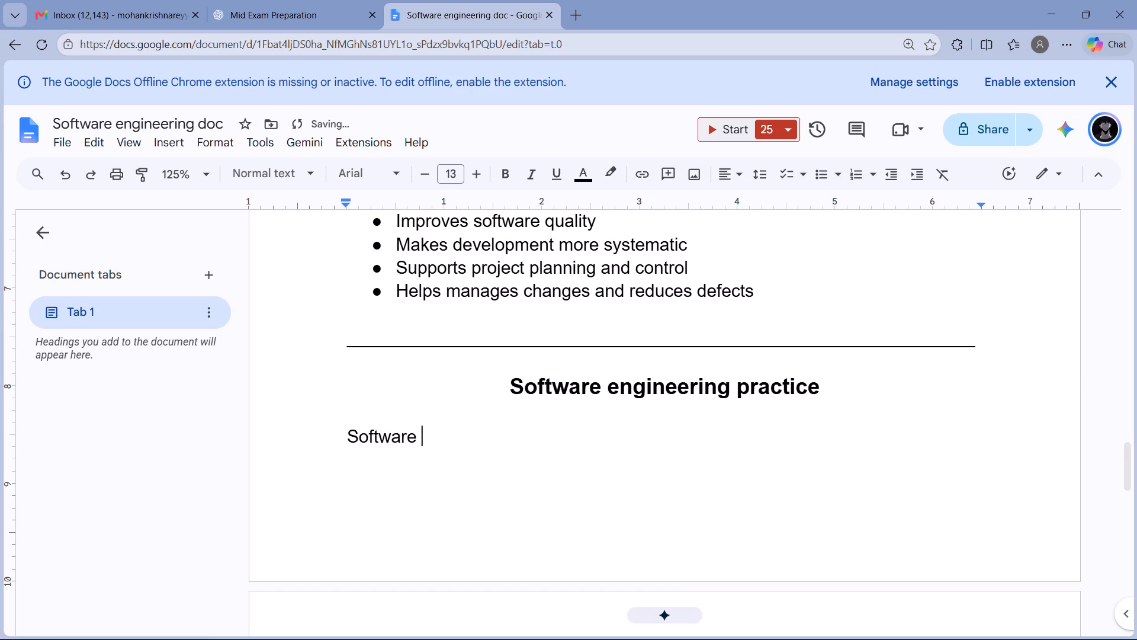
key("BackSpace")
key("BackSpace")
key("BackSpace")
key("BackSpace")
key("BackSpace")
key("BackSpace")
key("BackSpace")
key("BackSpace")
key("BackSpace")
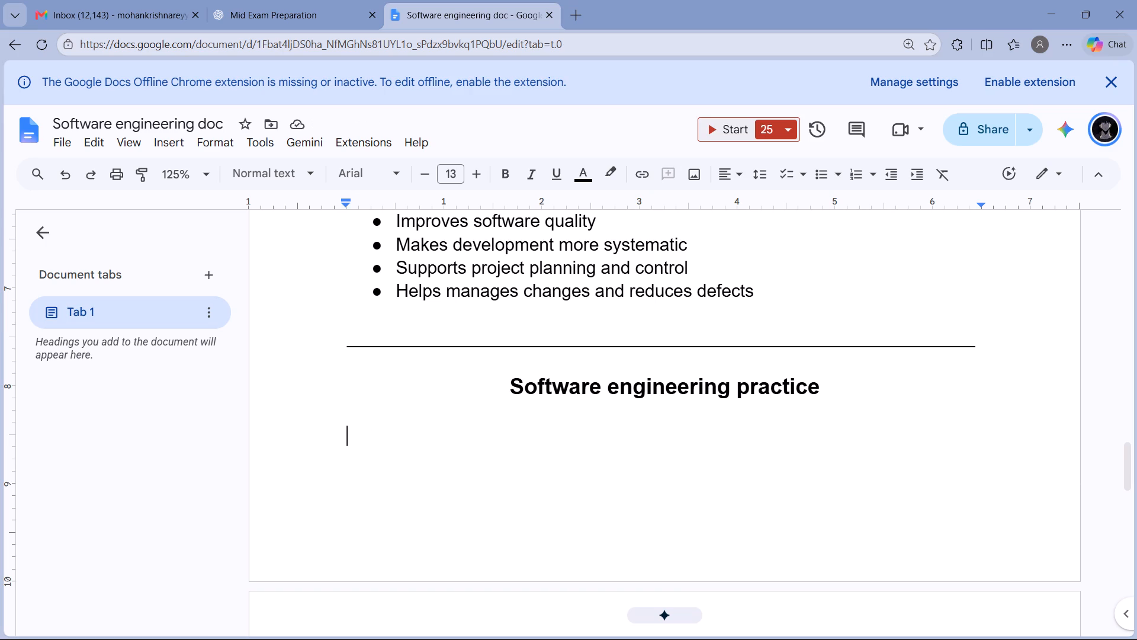
Begin the paragraph under the heading with the text "Software engineering practice is acollection".
type("Sostwar")
key("BackSpace")
key("BackSpace")
key("BackSpace")
key("BackSpace")
key("BackSpace")
type("ftware")
key("space")
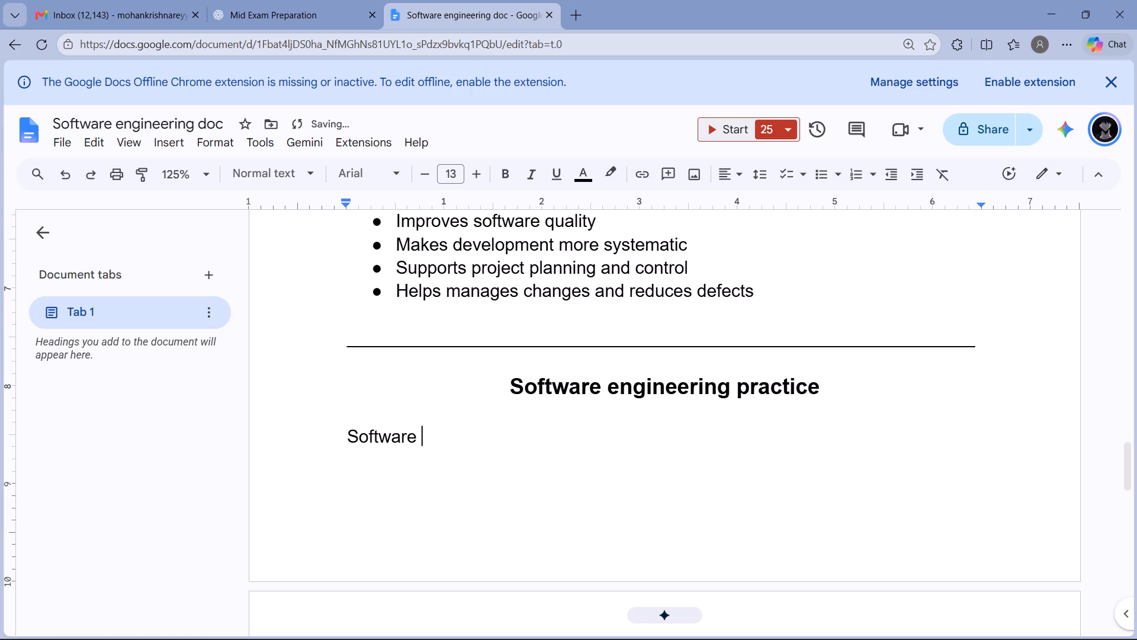
type("engin")
type("eering practice")
key("space")
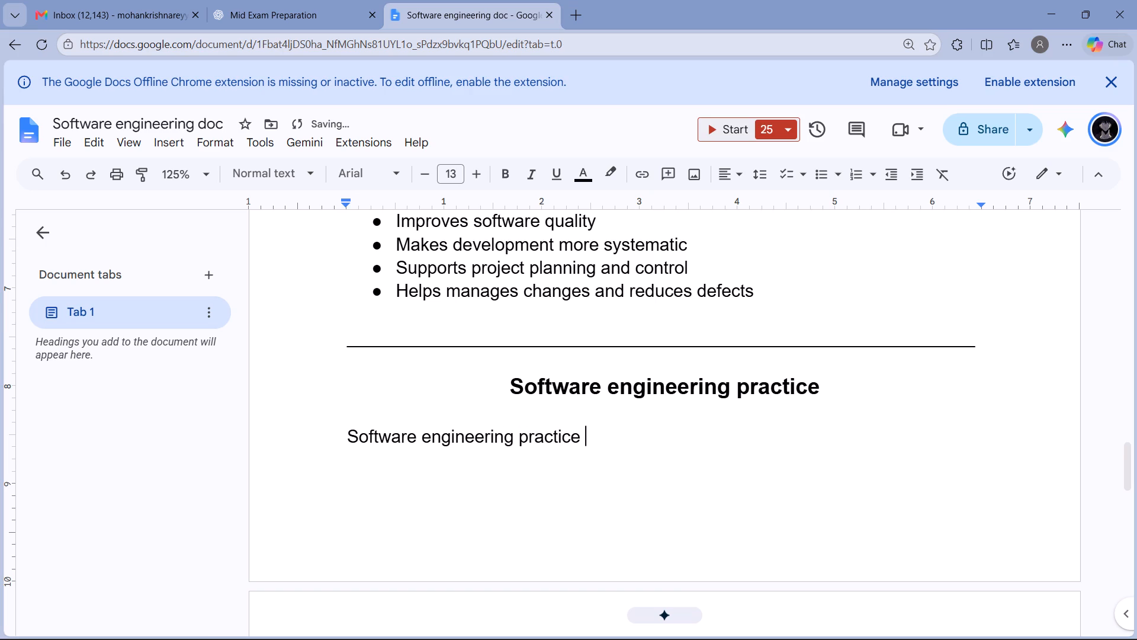
type("is acollection")
key("space")
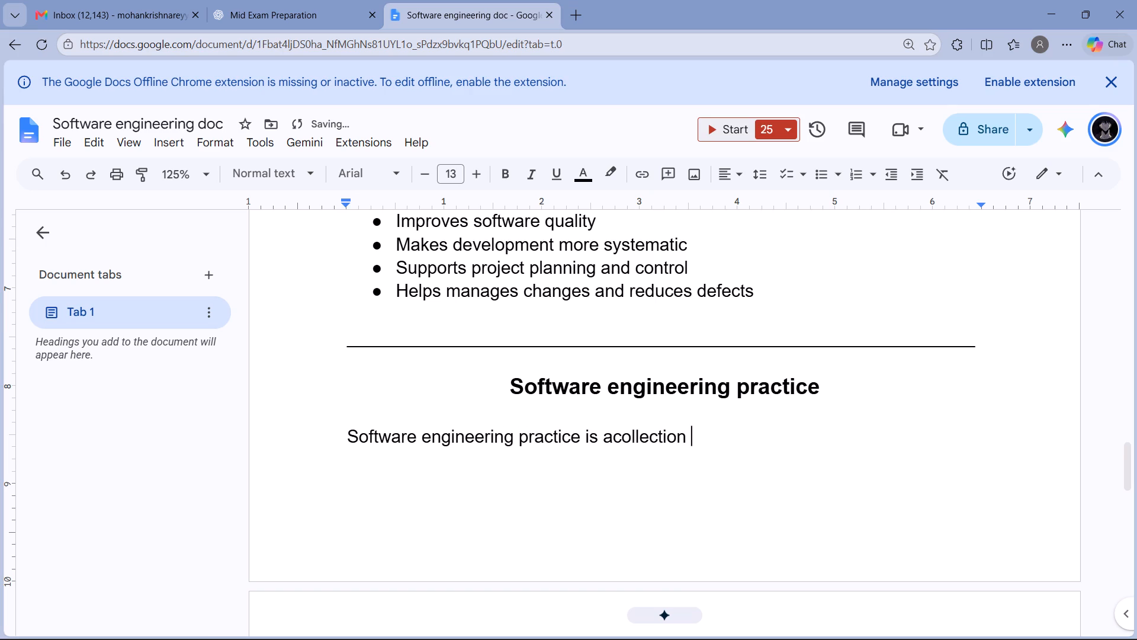
Correct "acollection" to "a collection" using the spelling suggestion.
key("Left")
key("Left")
key("Left")
key("Left")
key("Left")
key("Left")
key("Left")
key("Left")
key("Left")
key("Left")
key("Left")
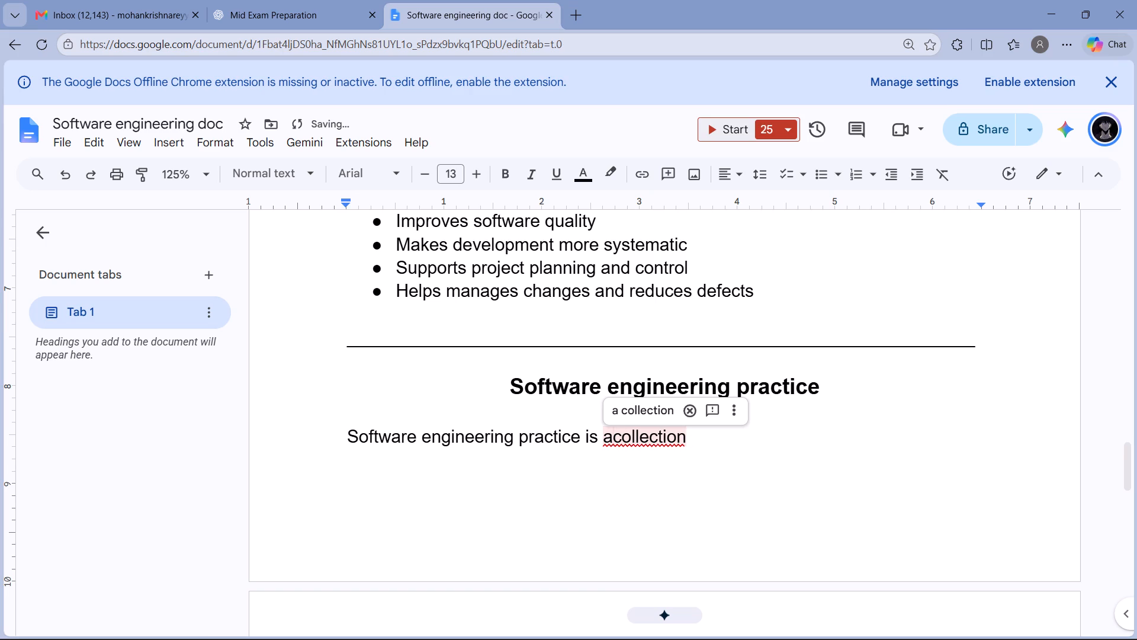
left_click(654, 409)
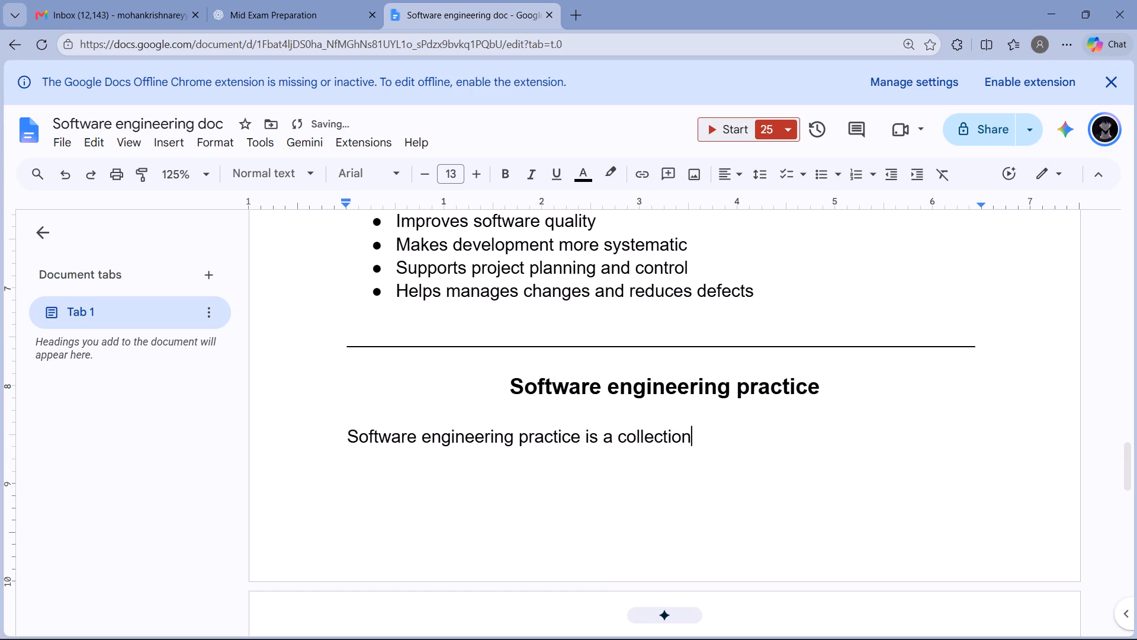
Continue the paragraph after "a collection" with the text "of concepts,principles,methods and tools".
key("space")
type("of")
key("space")
type("concep")
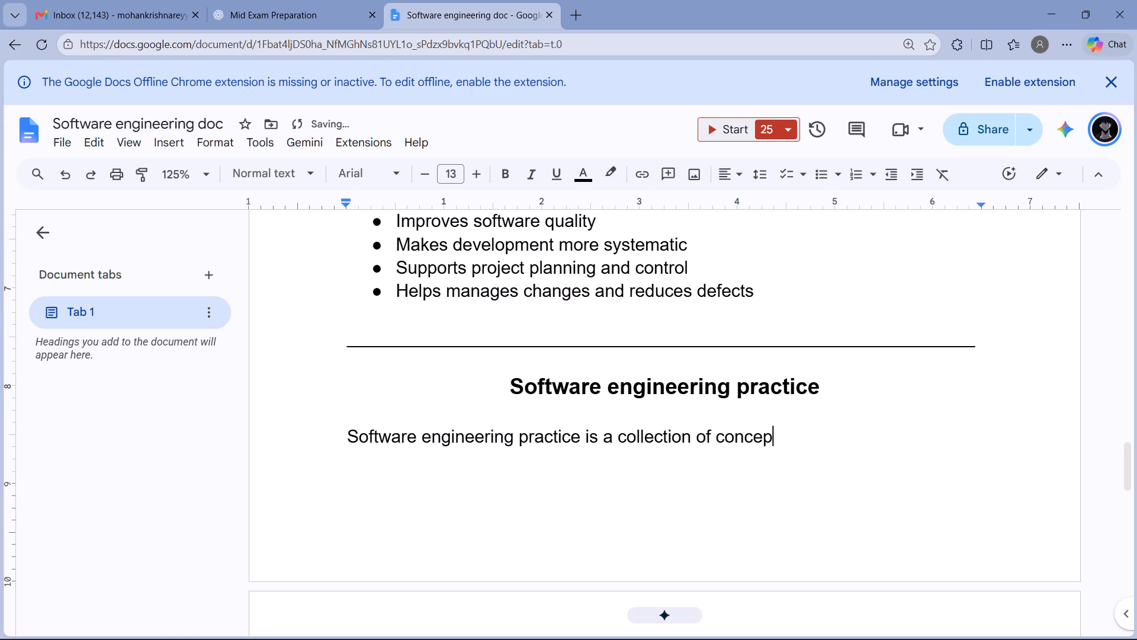
type("ts")
key("space")
key("BackSpace")
type(",prin")
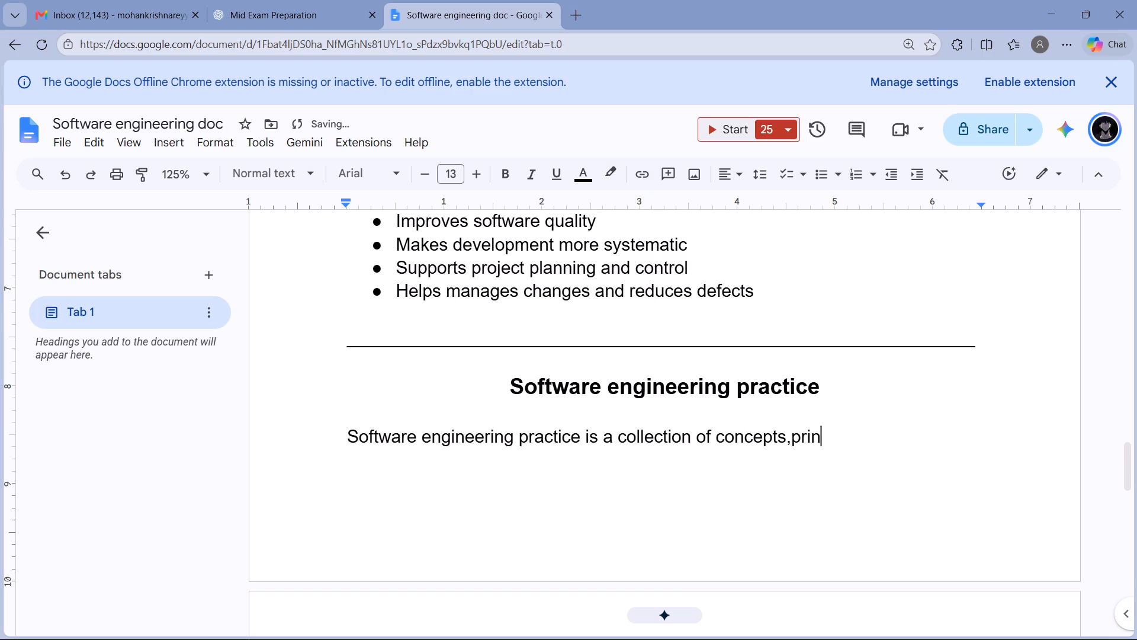
type("ciples")
type(",methods")
key("space")
type("and tools")
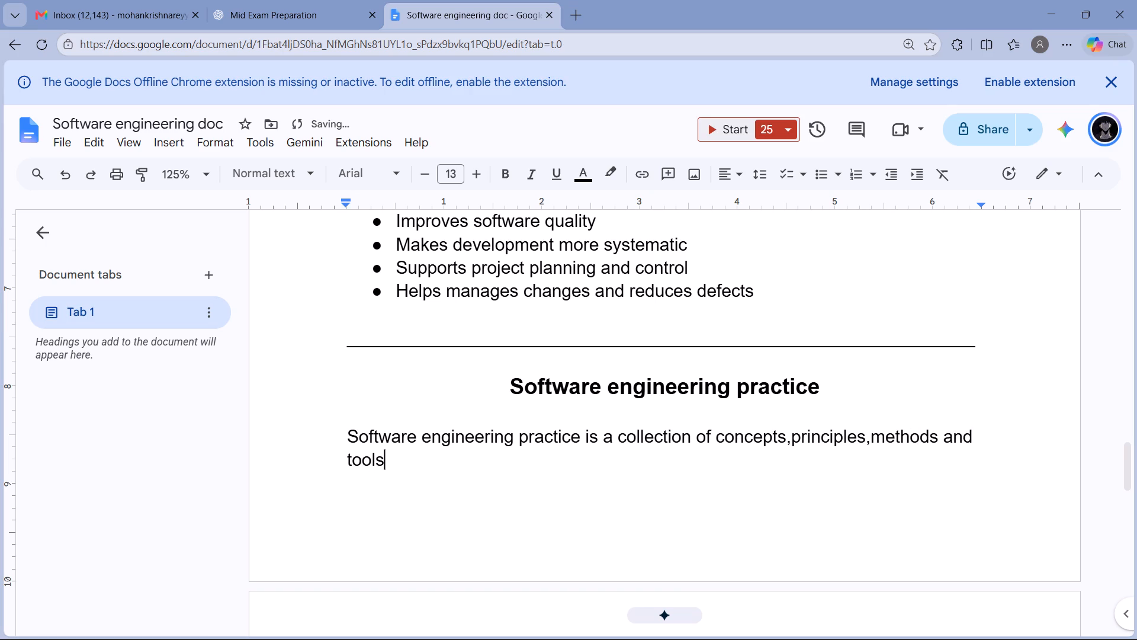
Complete the paragraph with "used to develop software in an organized and effective manner" and start a new line below it.
key("space")
type("used to")
key("space")
type("develop")
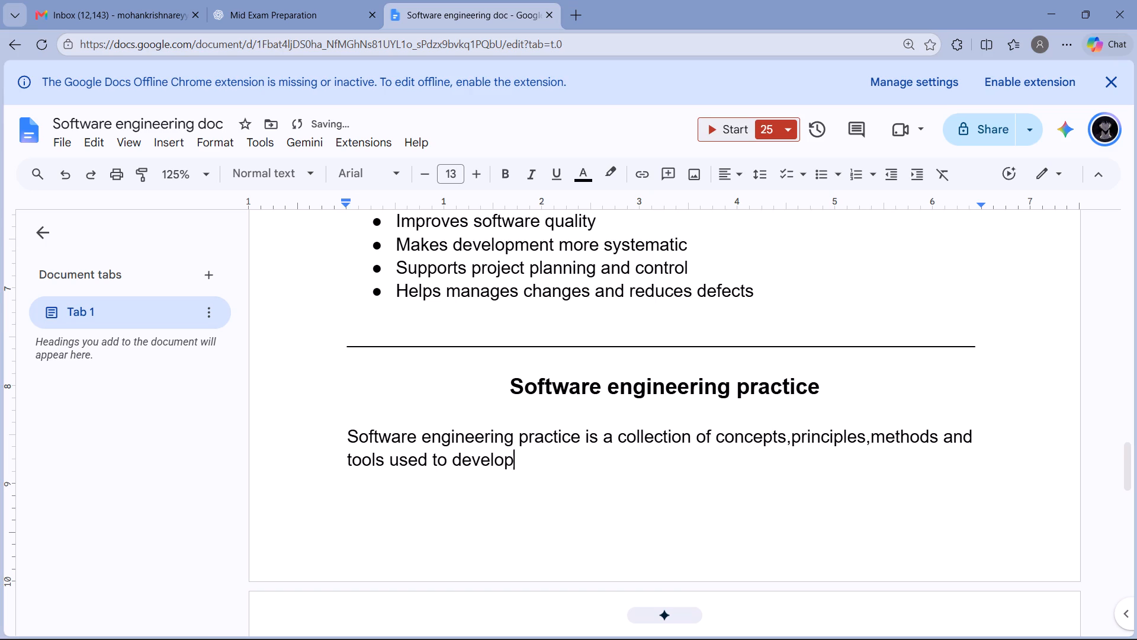
key("space")
type("software")
key("space")
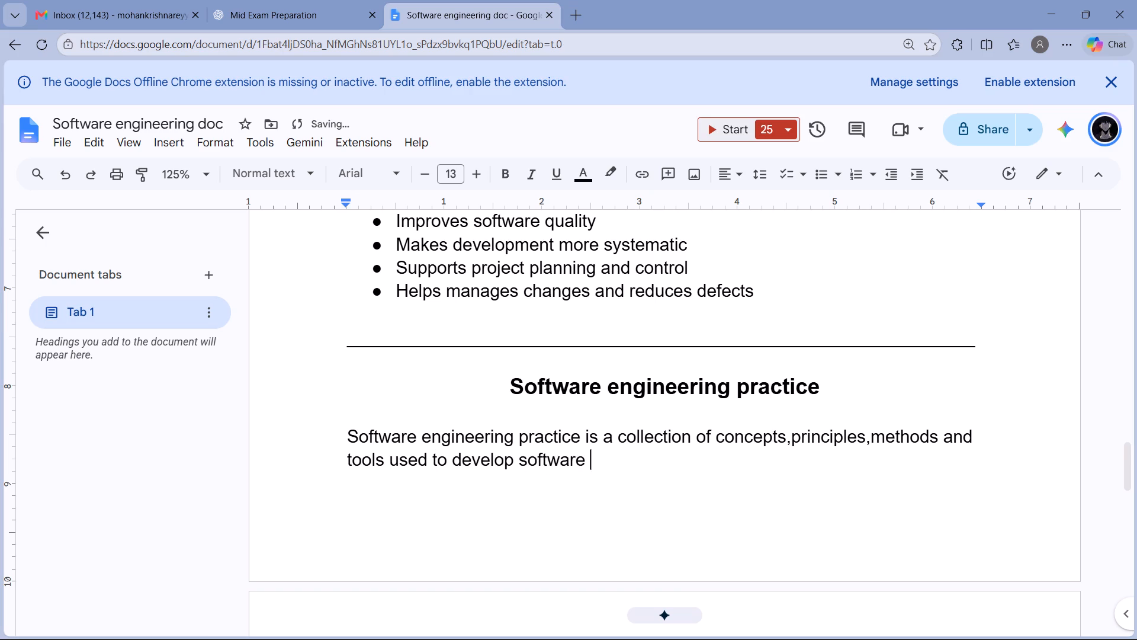
type("in an")
key("space")
type("or")
type("gan")
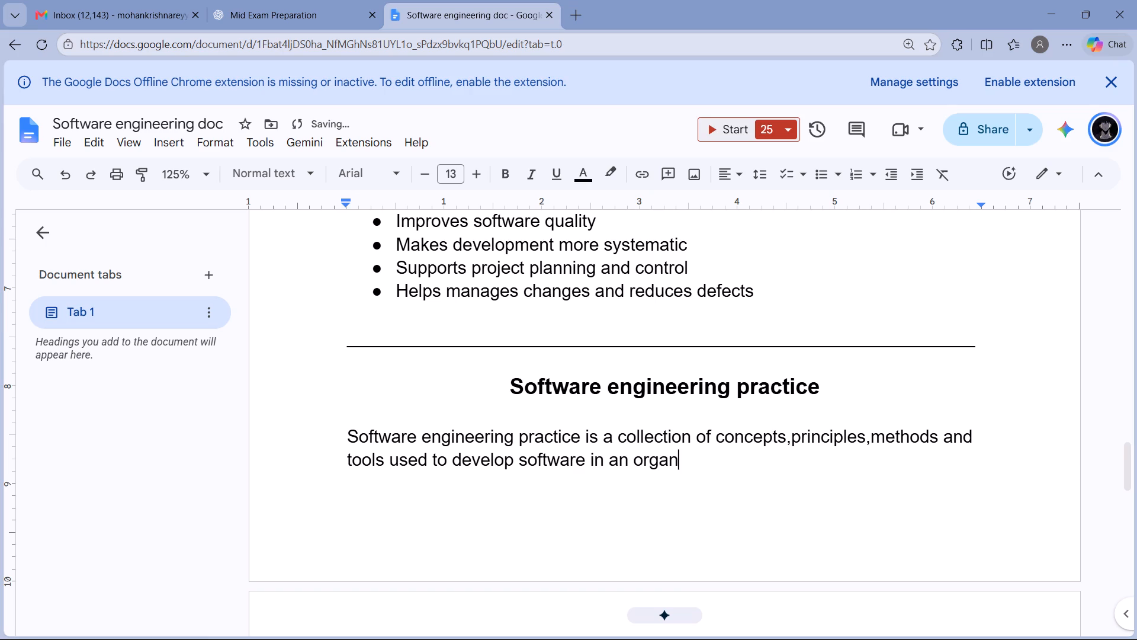
type("ized")
key("space")
type("and")
key("space")
type("effective")
key("space")
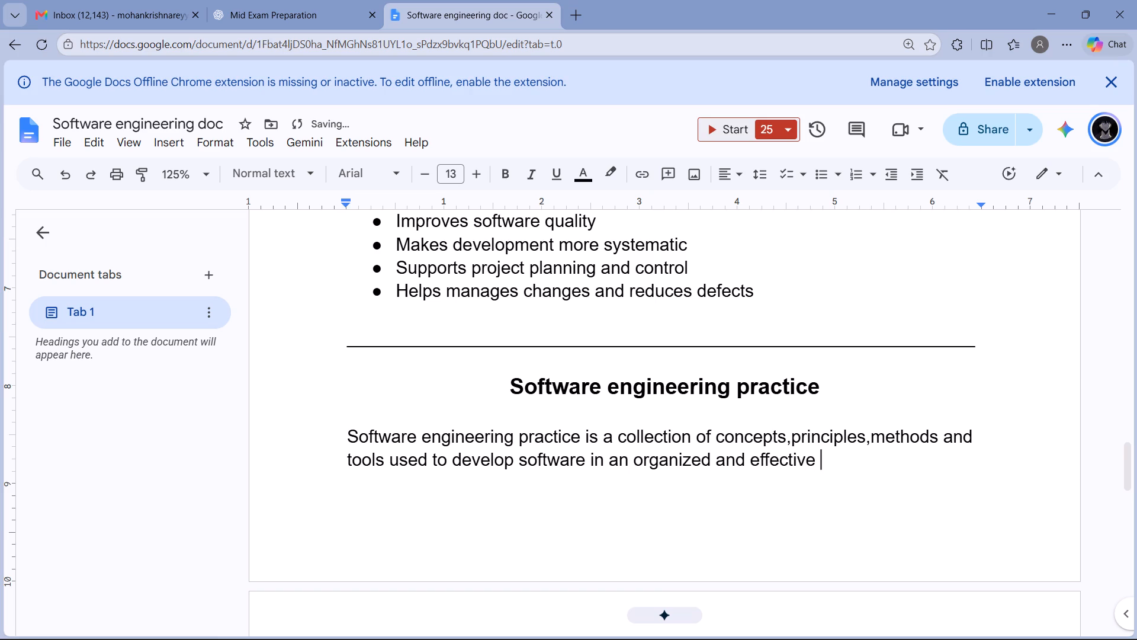
type("manner")
key("Return")
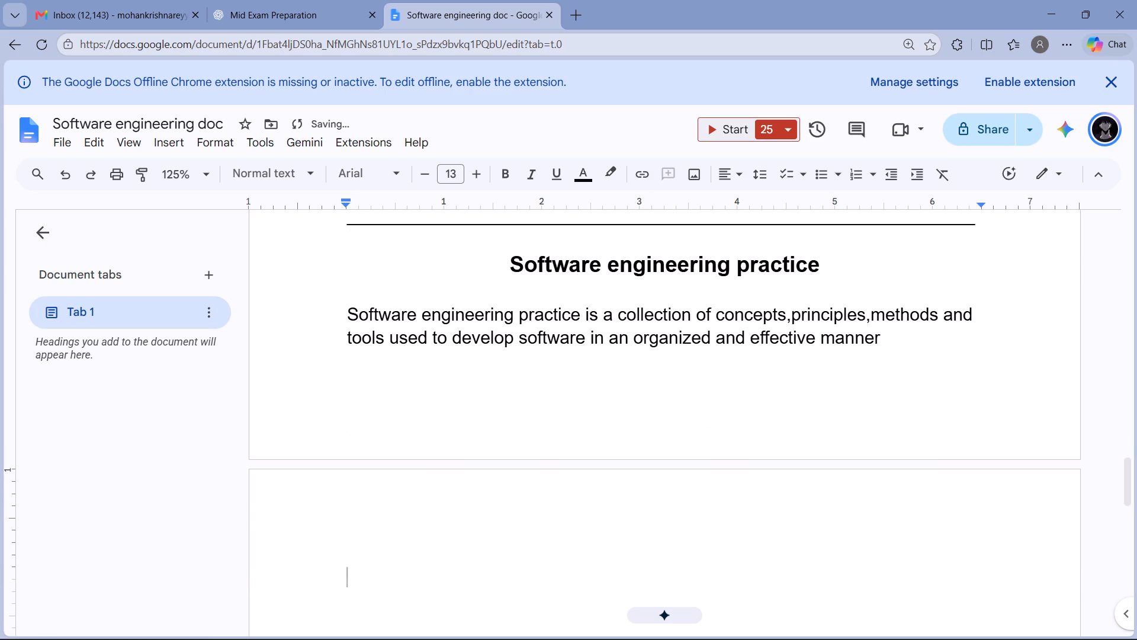
Add the line "Pressman explains the essence of practice through four steps" below the software engineering practice paragraph.
type("press")
type("man explain")
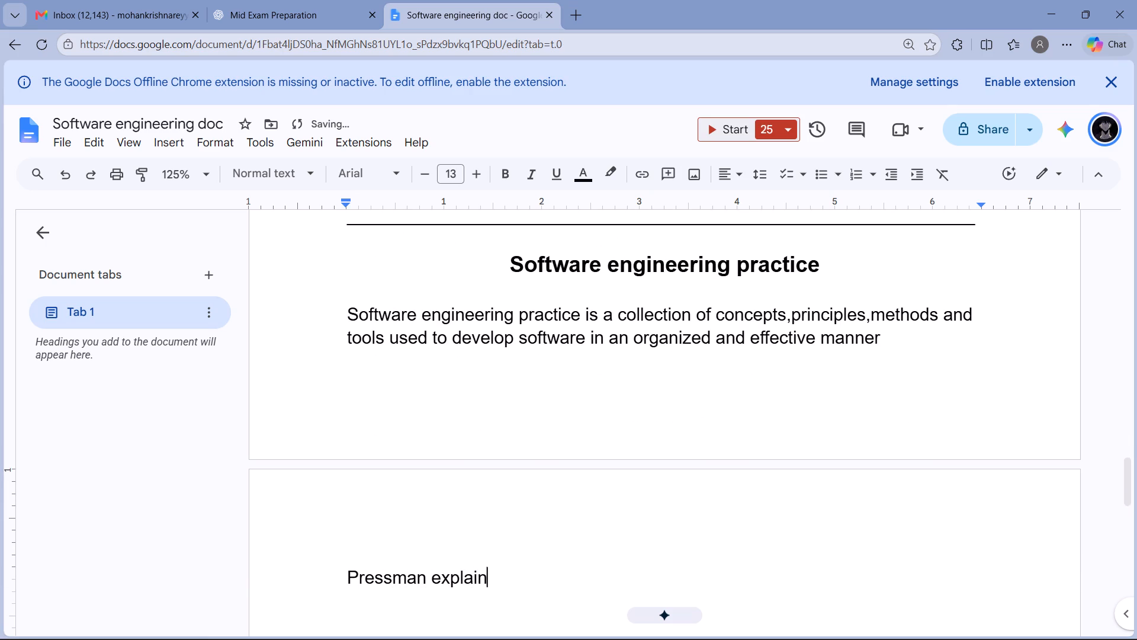
type("s the essenec")
key("BackSpace")
key("BackSpace")
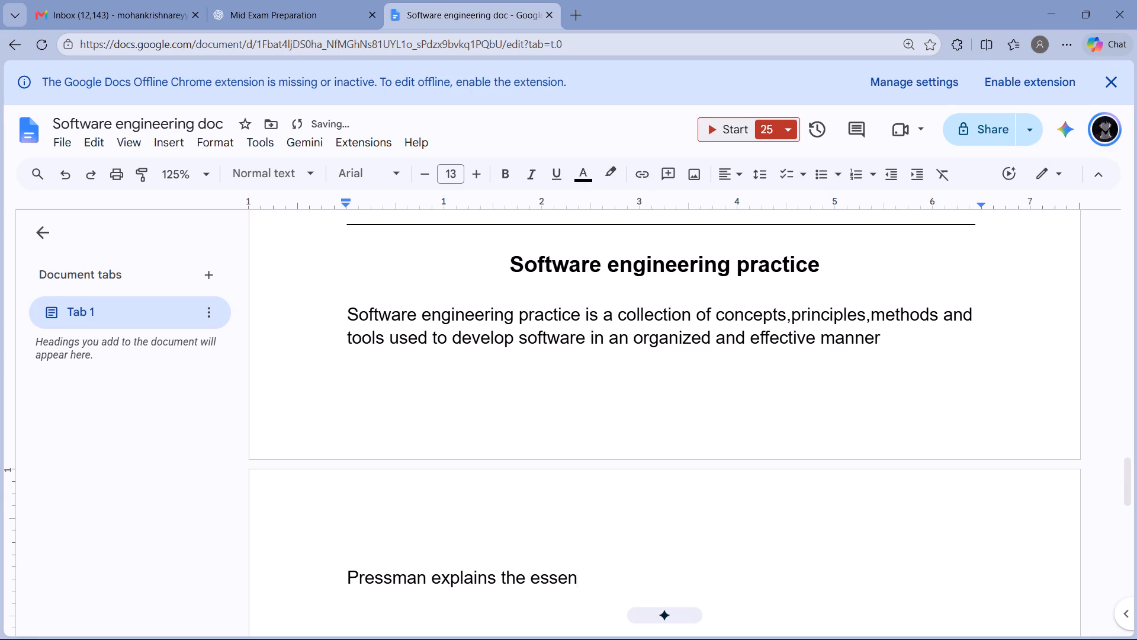
type("ce")
key("space")
type("of pract")
type("ice")
key("space")
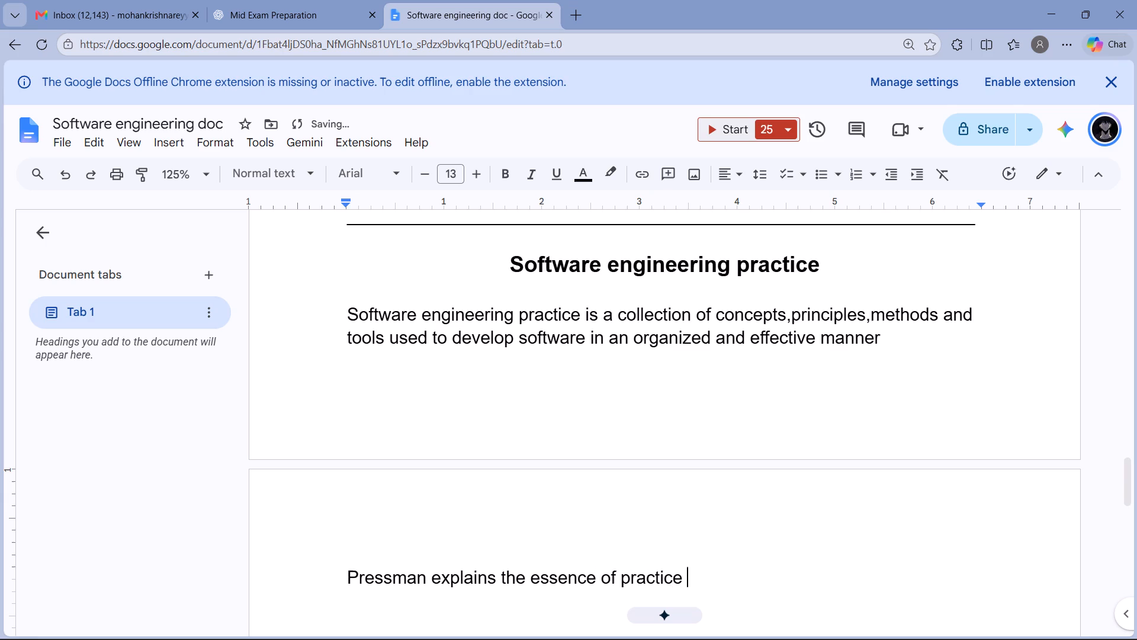
type("throu")
type("gh")
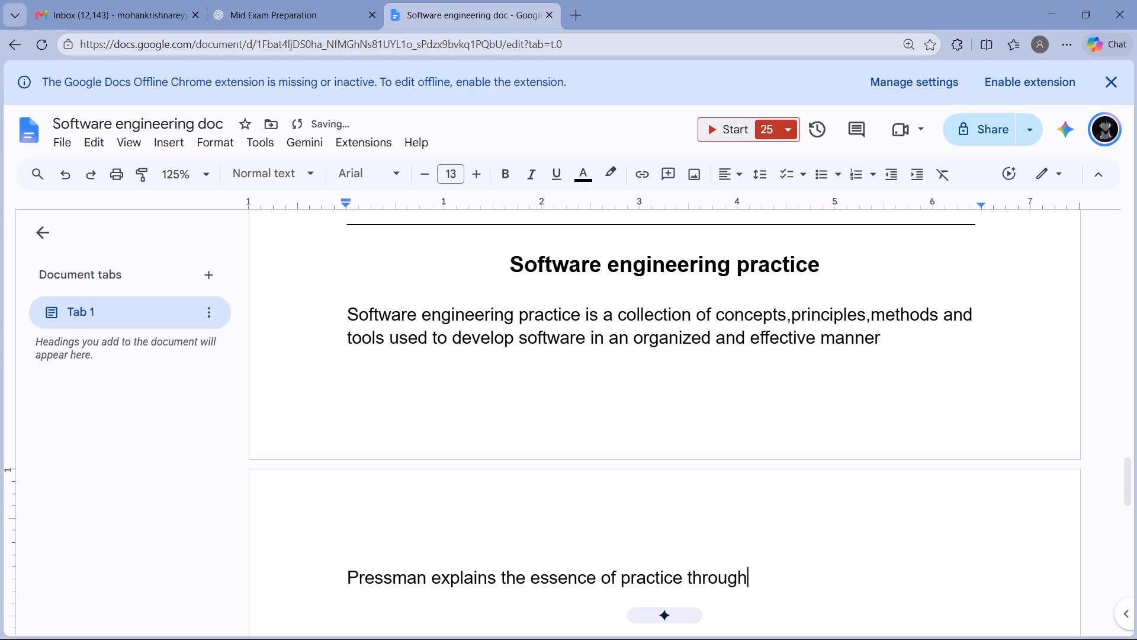
key("space")
type("four")
key("space")
type("steps")
key("Return")
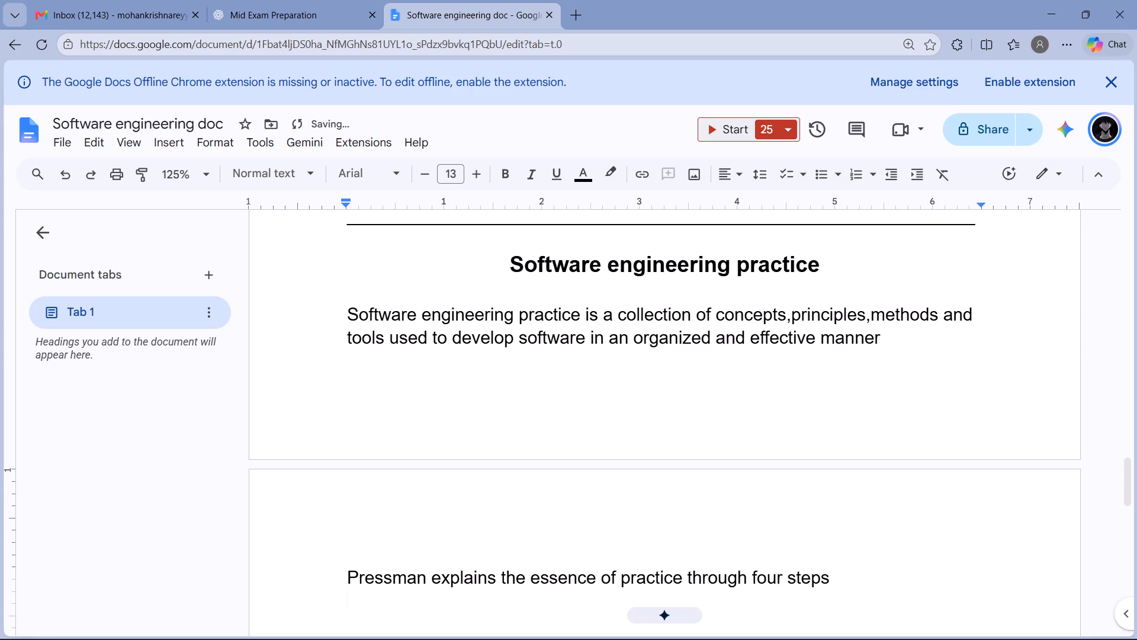
Add the bold item title "1.Understand the problem" below the Pressman line, leaving one blank line in between.
scroll(749, 371, "down", 1)
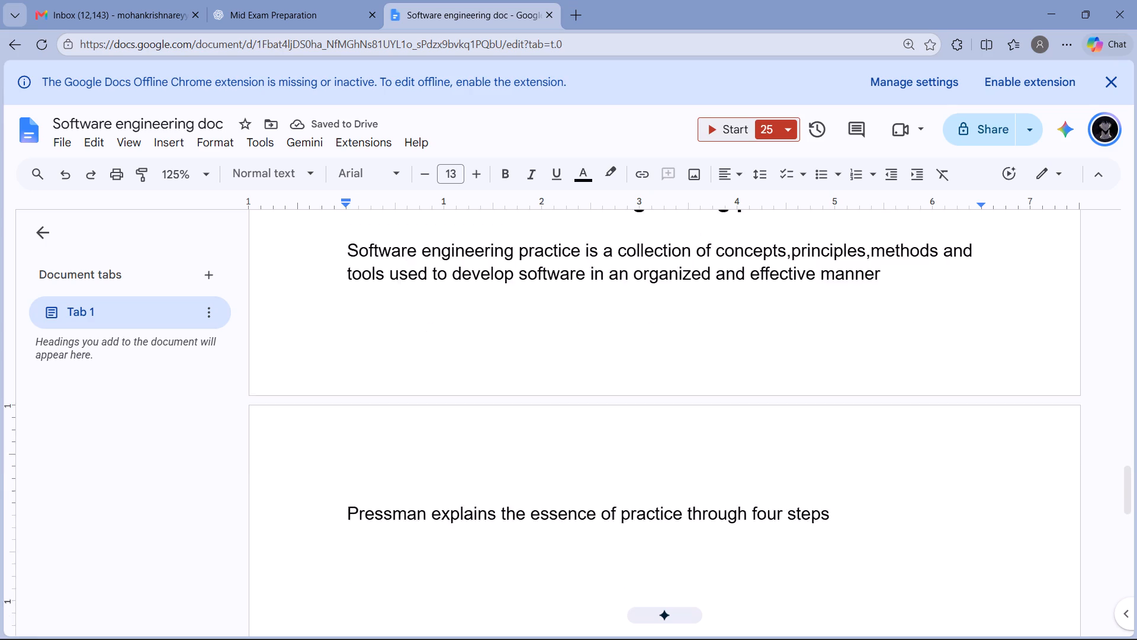
scroll(749, 371, "down", 1)
key("Return")
key("ctrl+b")
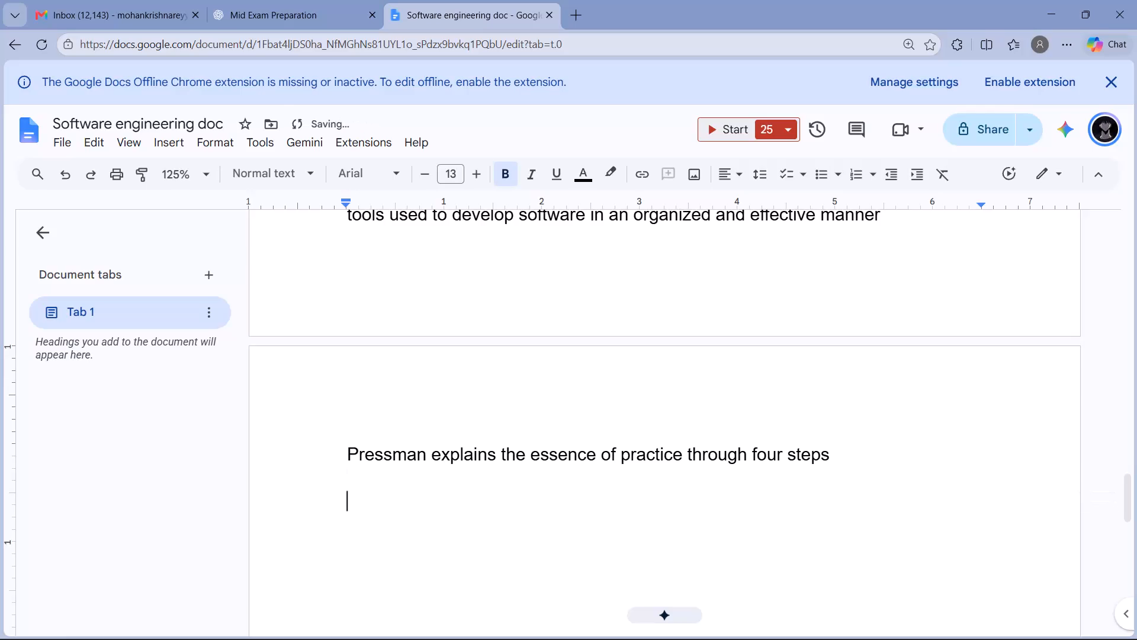
type("1.")
type("Under")
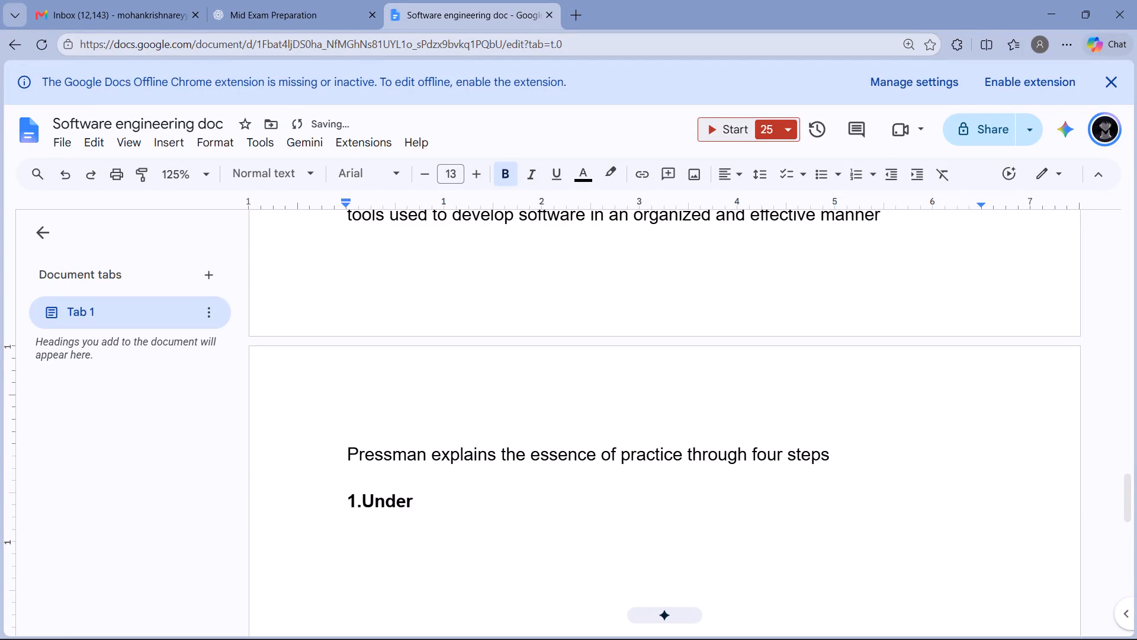
type("satnd")
key("BackSpace")
key("BackSpace")
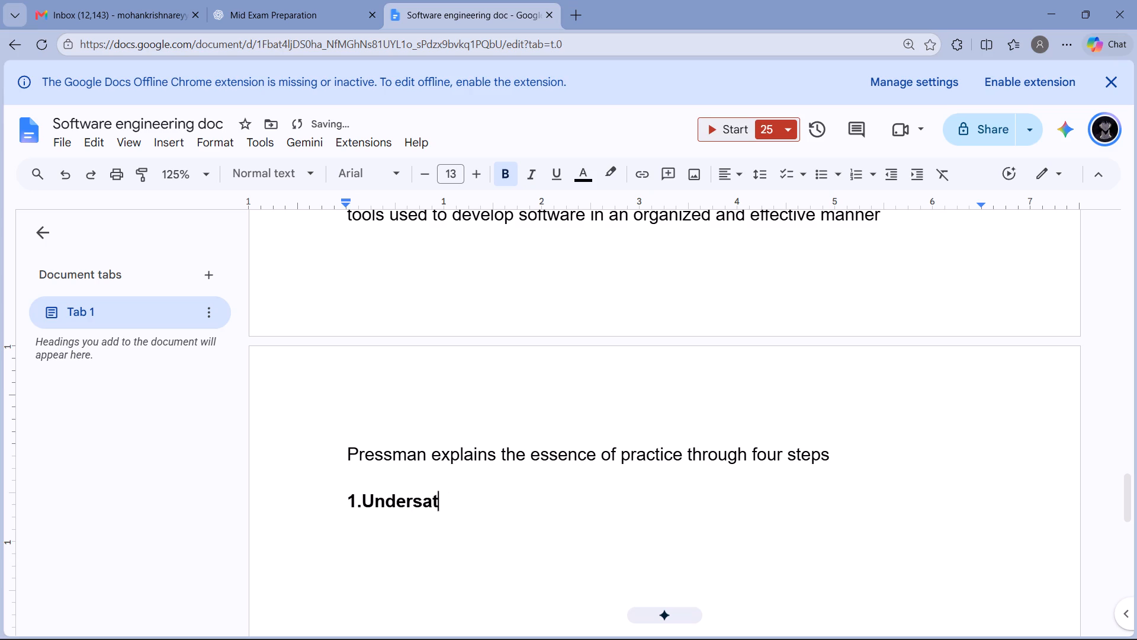
key("BackSpace")
key("BackSpace")
type("tand the")
key("space")
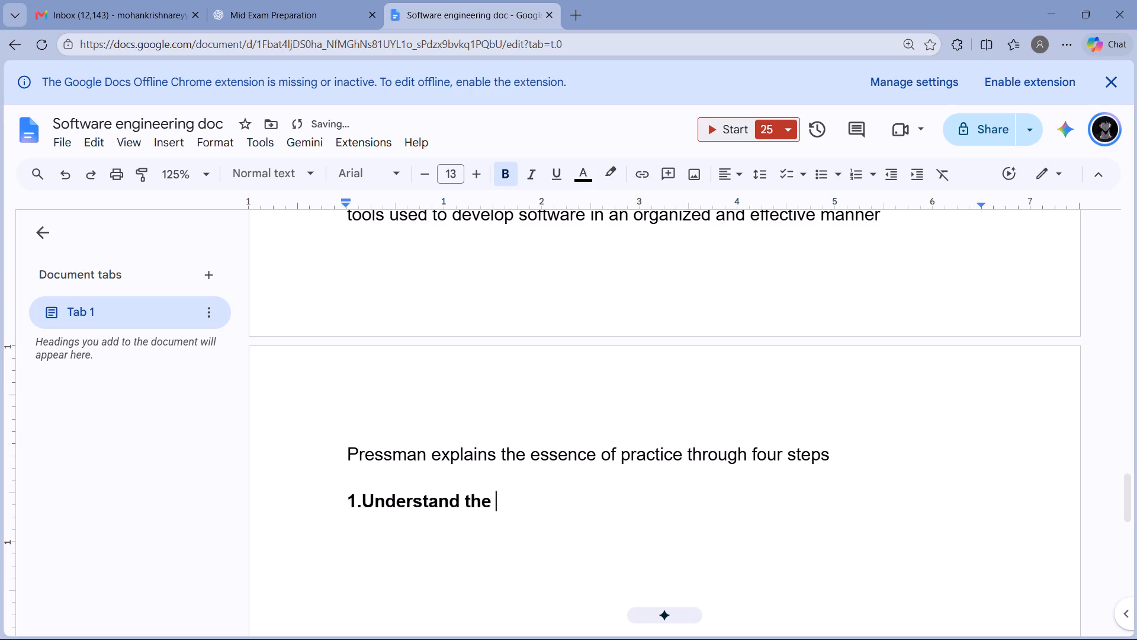
type("problem")
key("Return")
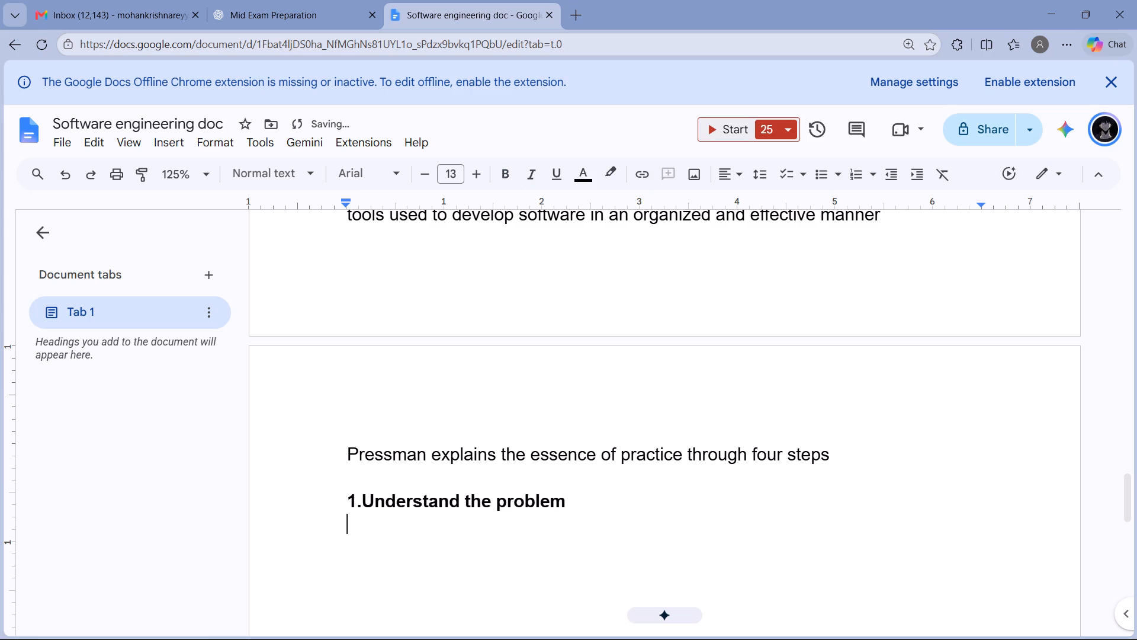
key("BackSpace")
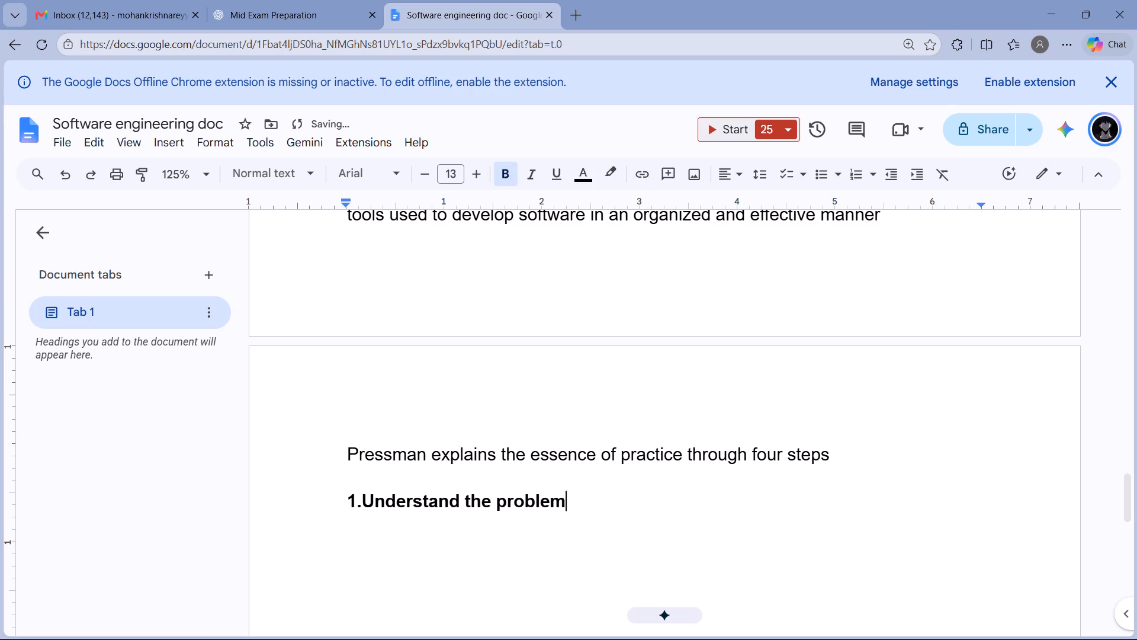
Follow the title "1.Understand the problem" with a dash and the non-bold text "identify stakeholders,requirements,constrants and objectrives".
key("ctrl+b")
type("-")
key("space")
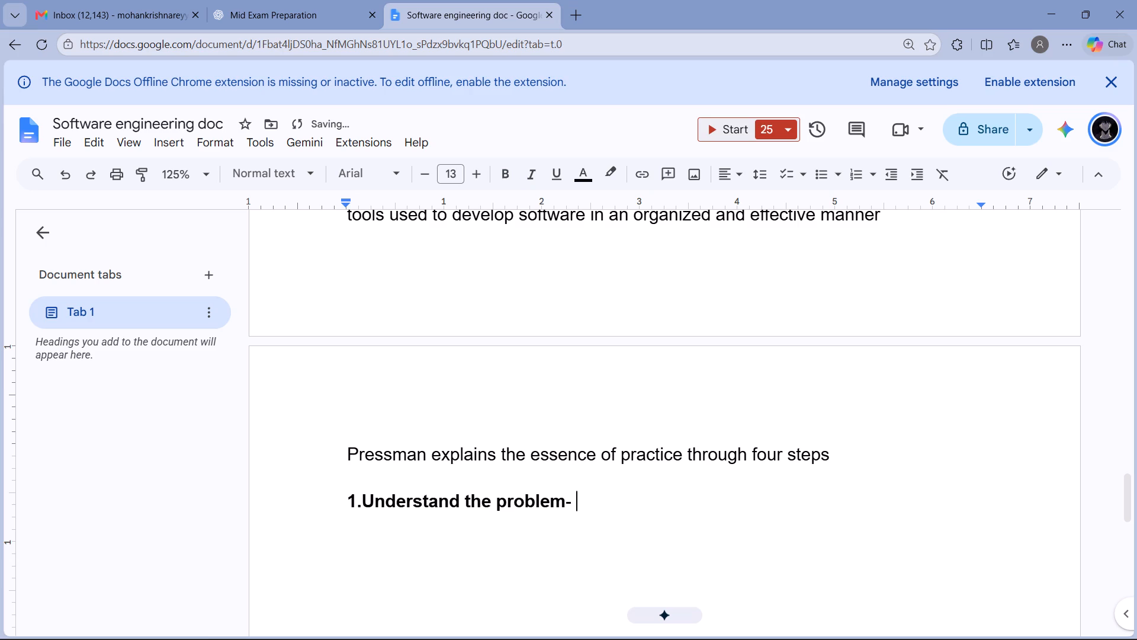
type("identify")
key("space")
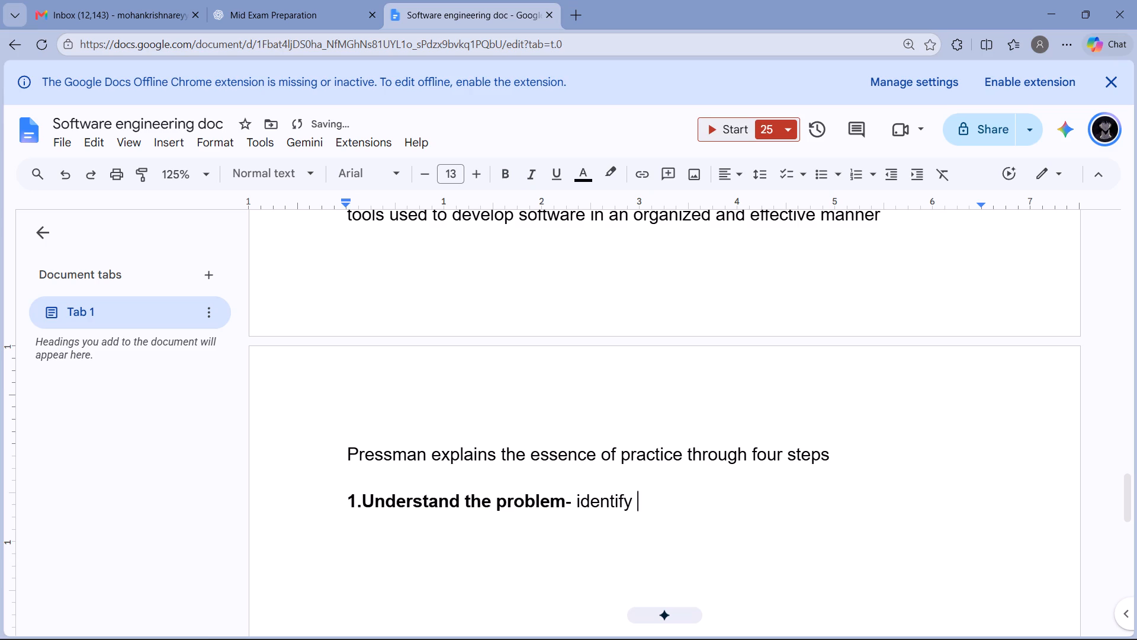
type("stakeholders")
key("space")
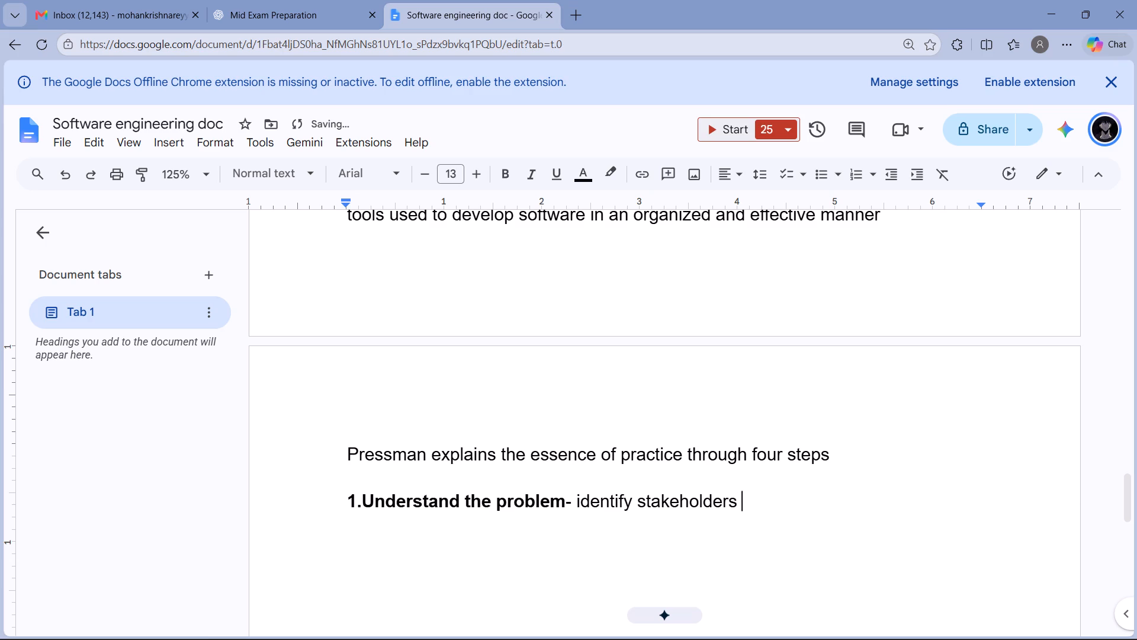
key("BackSpace")
type(",requirements")
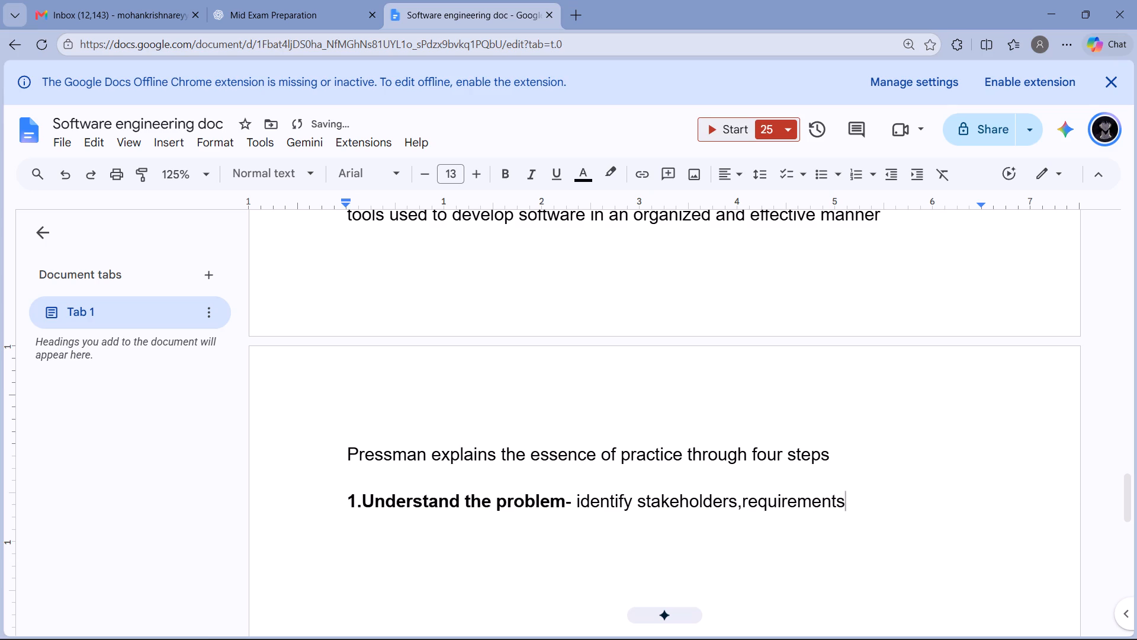
type(",con")
type("stran")
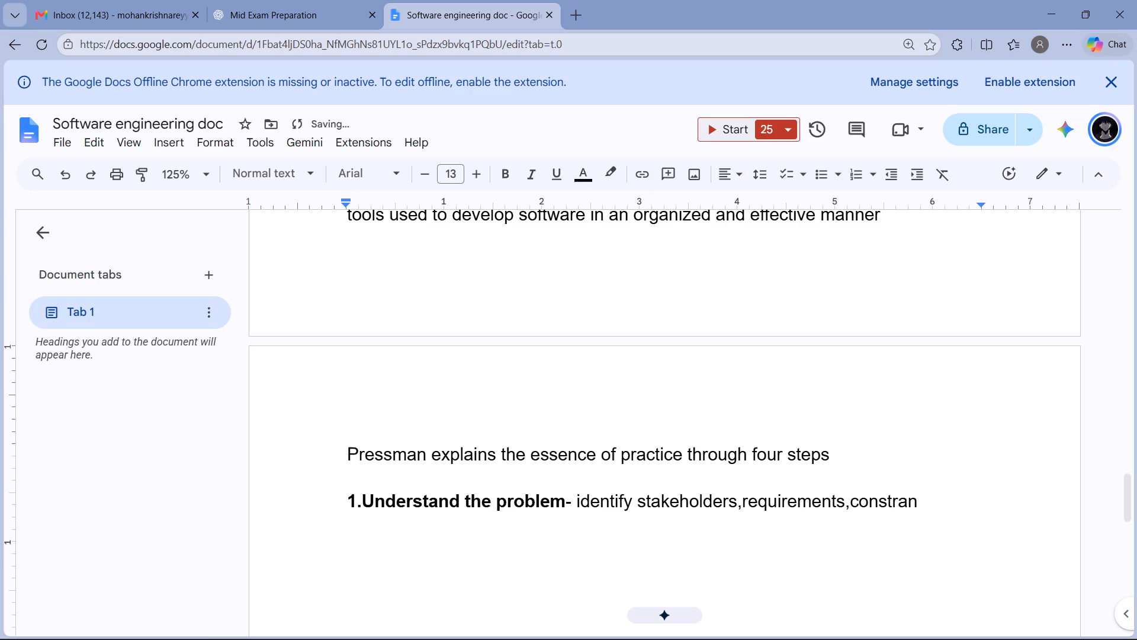
type("ts and")
key("space")
type("obj")
type("ectrives")
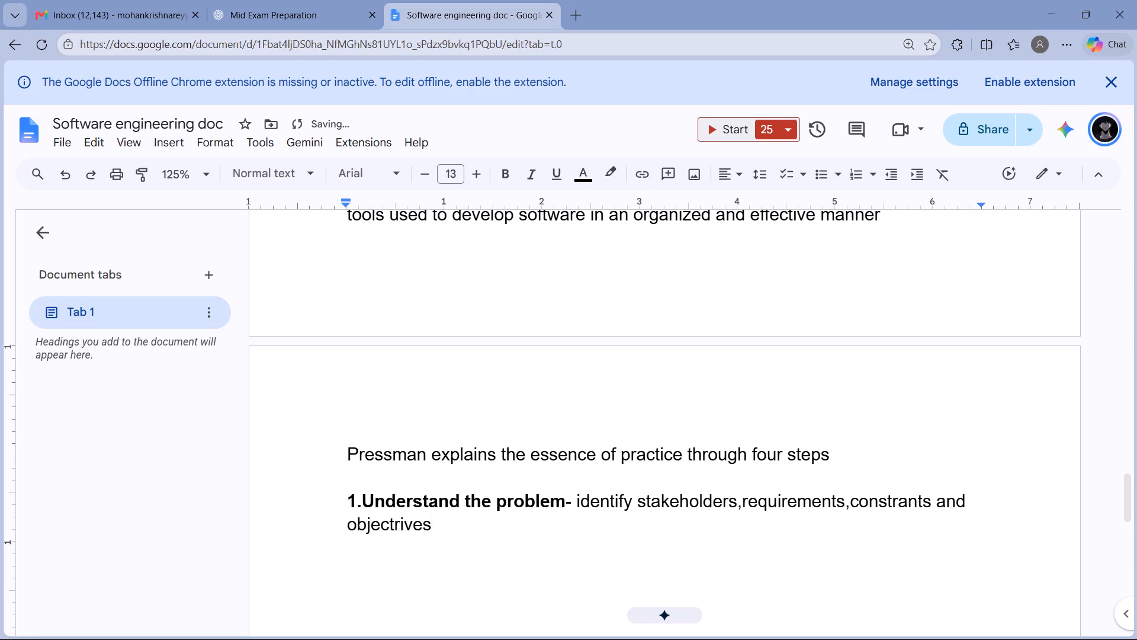
Correct the misspelled last word of item 1 to "objectives" and start a new line below it.
key("Left")
key("Left")
key("Left")
key("Left")
key("BackSpace")
key("Right")
key("Right")
key("Right")
key("Right")
key("Return")
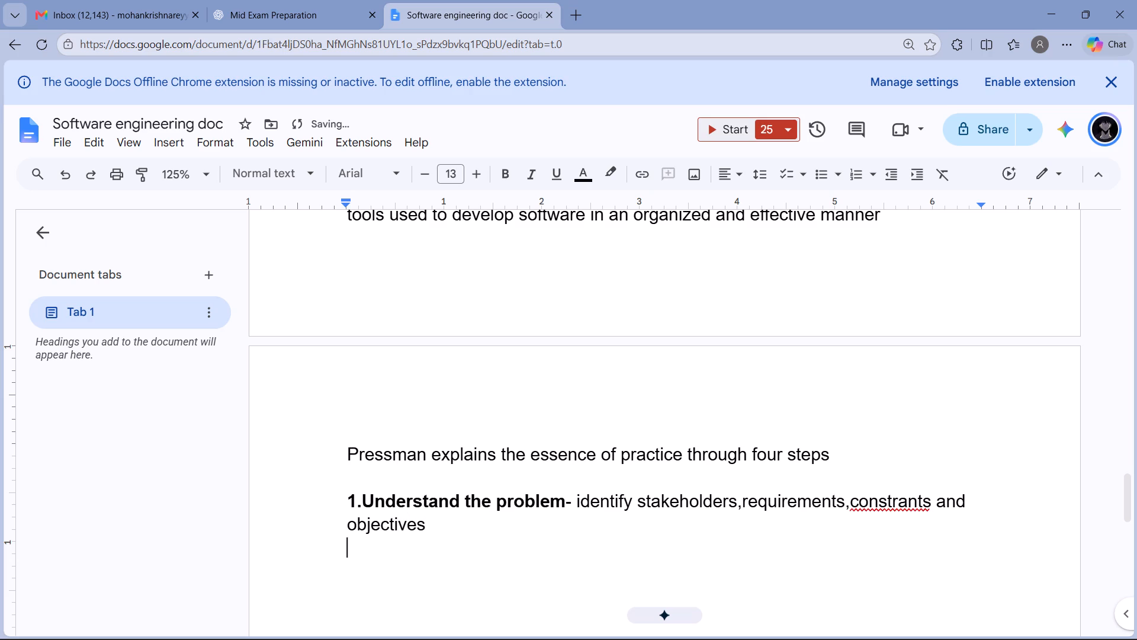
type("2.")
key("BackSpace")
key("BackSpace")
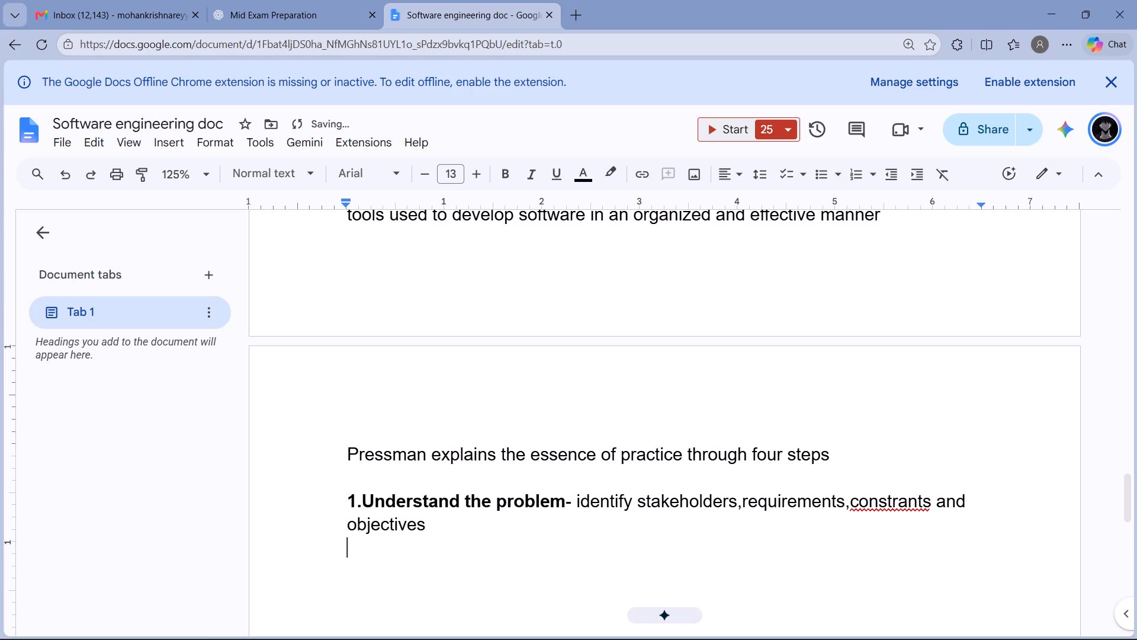
Add the bold item title "2.Plan the soultion-" on the line below item 1.
key("ctrl+b")
type("2.")
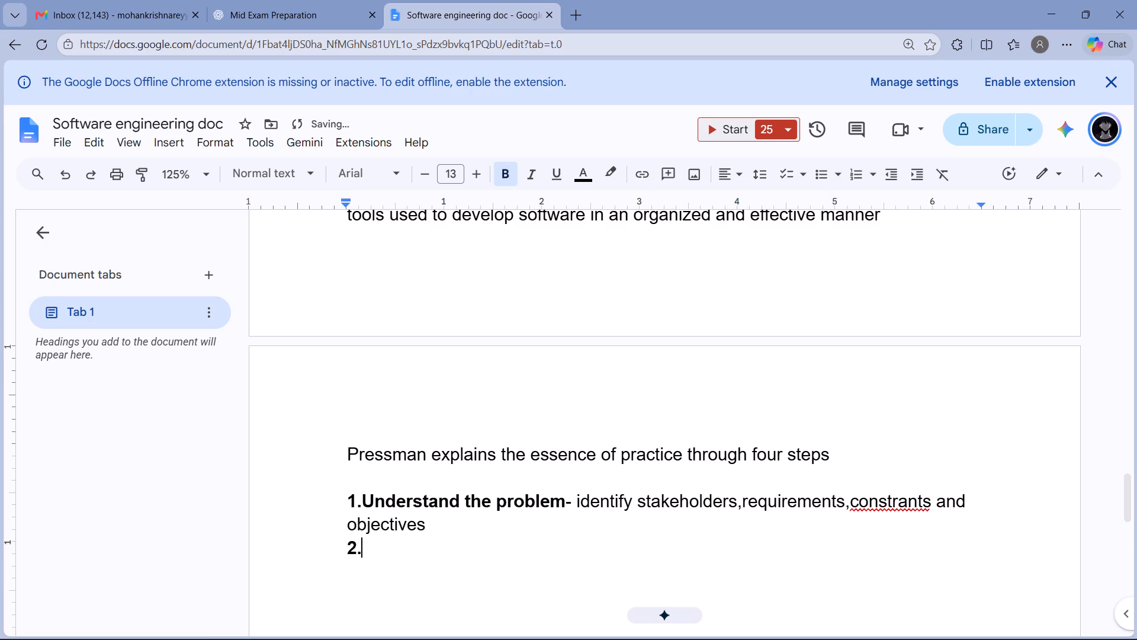
type("Pal")
key("BackSpace")
key("BackSpace")
type("lan the soultion")
key("shift+colon")
key("Return")
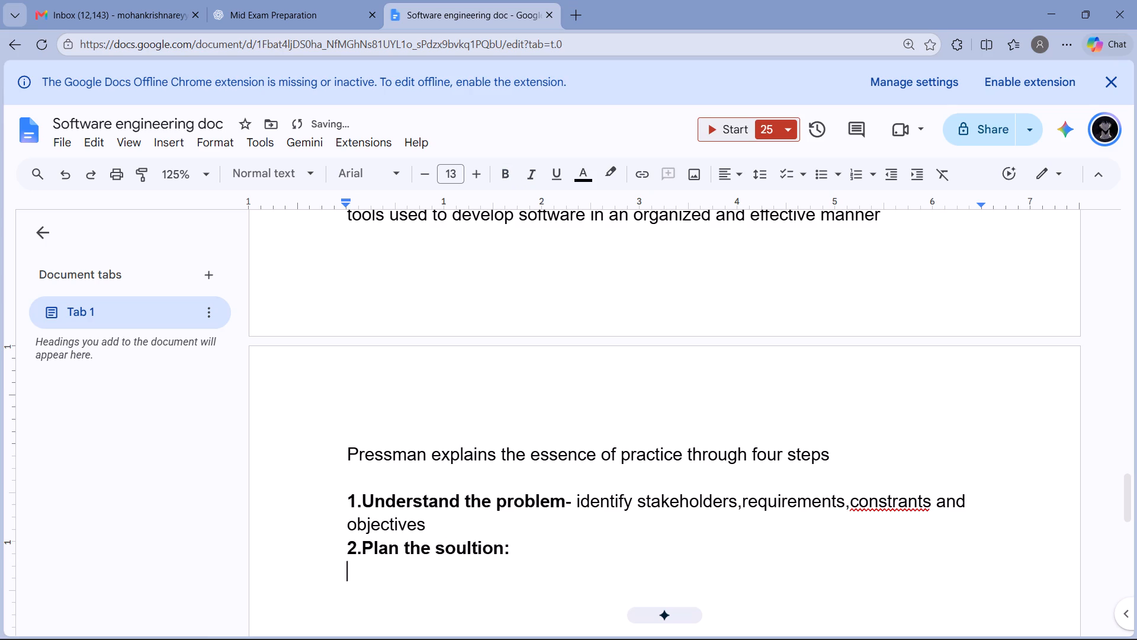
key("BackSpace")
key("BackSpace")
type("-")
key("space")
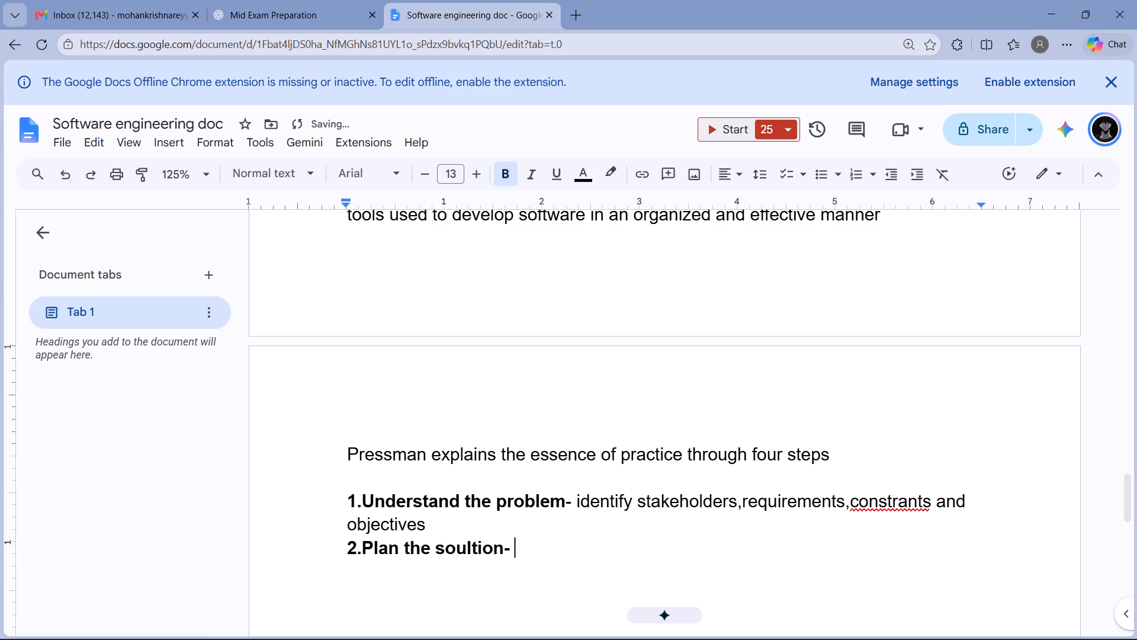
Follow the item 2 title with the non-bold text "decide how to solve the problem".
key("ctrl+b")
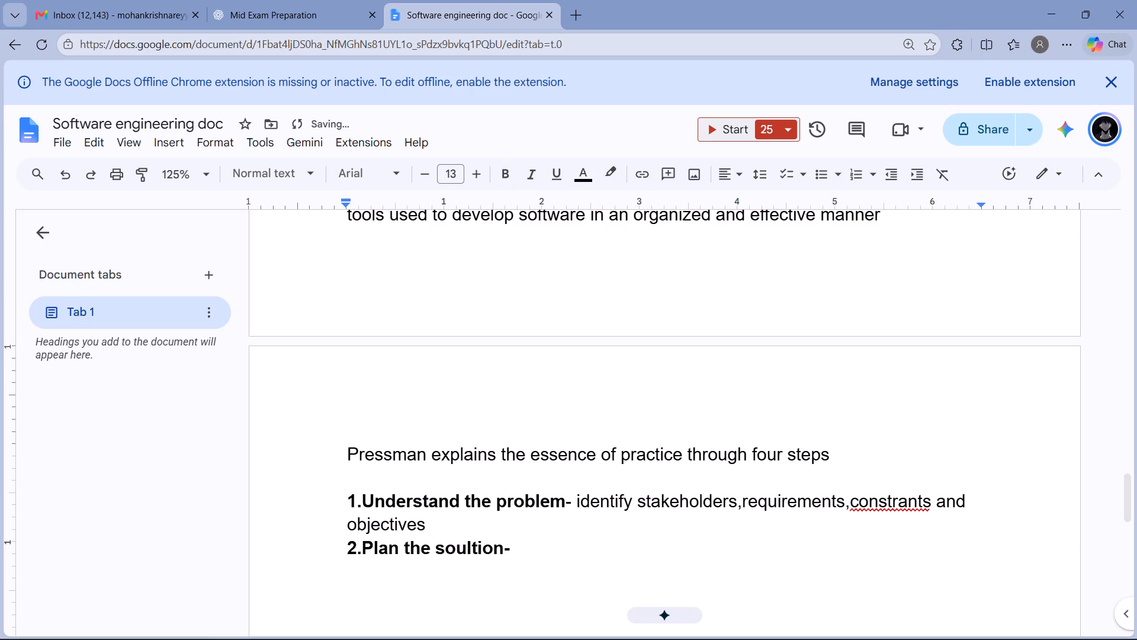
type("decide")
key("space")
type("ho")
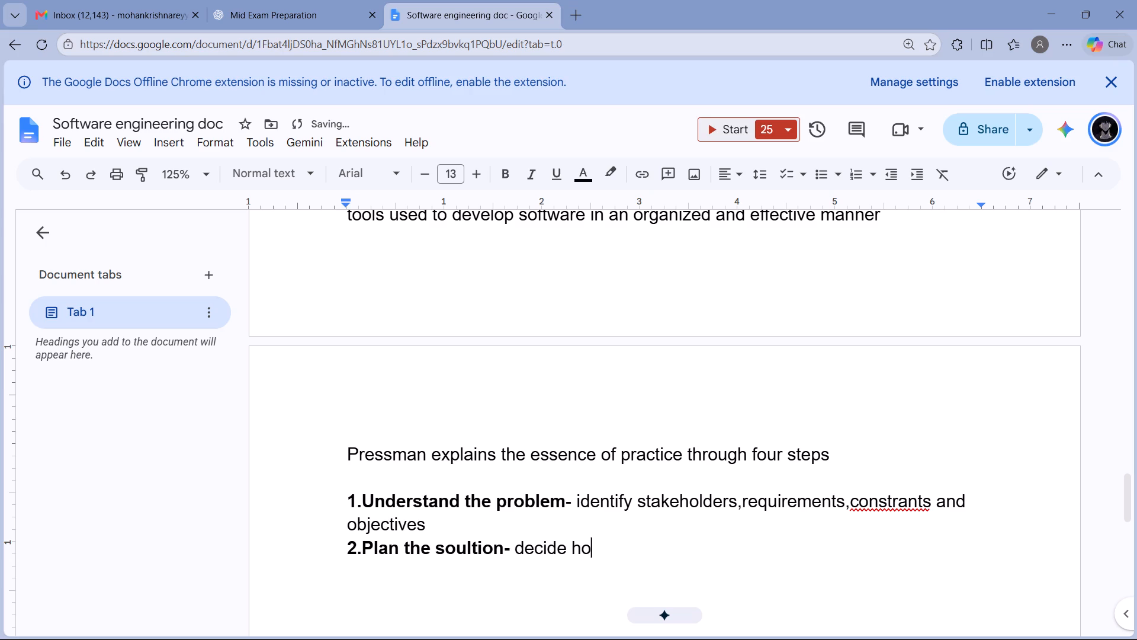
type("w")
key("space")
type("tow")
key("space")
key("BackSpace")
key("BackSpace")
key("BackSpace")
key("space")
key("BackSpace")
type("o")
key("space")
type("solve the")
key("space")
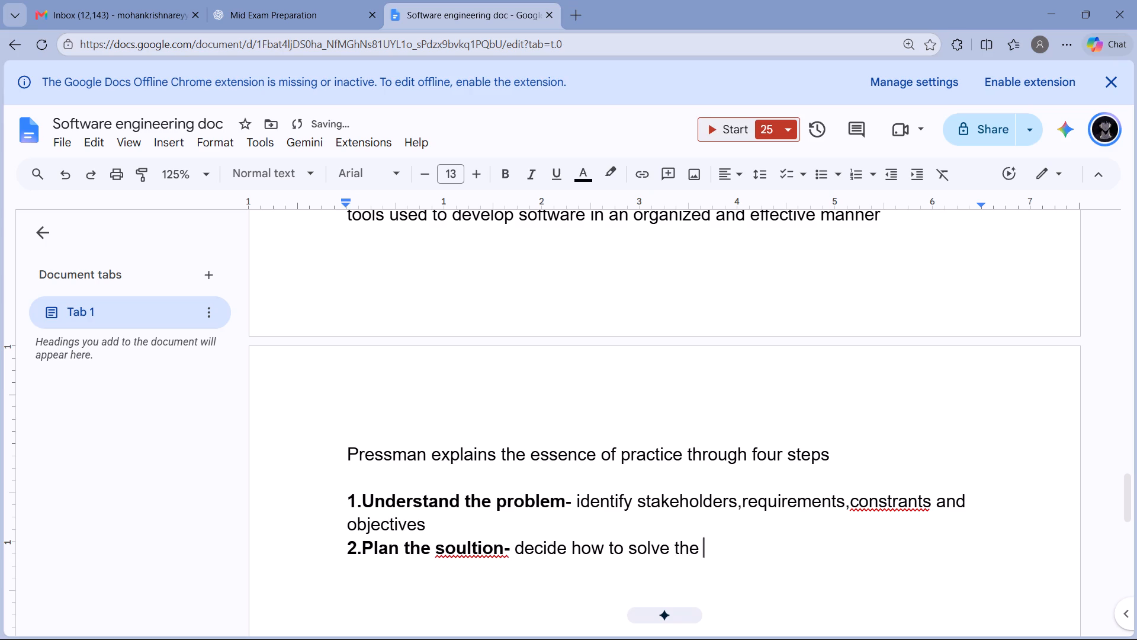
type("probl")
type("em")
key("space")
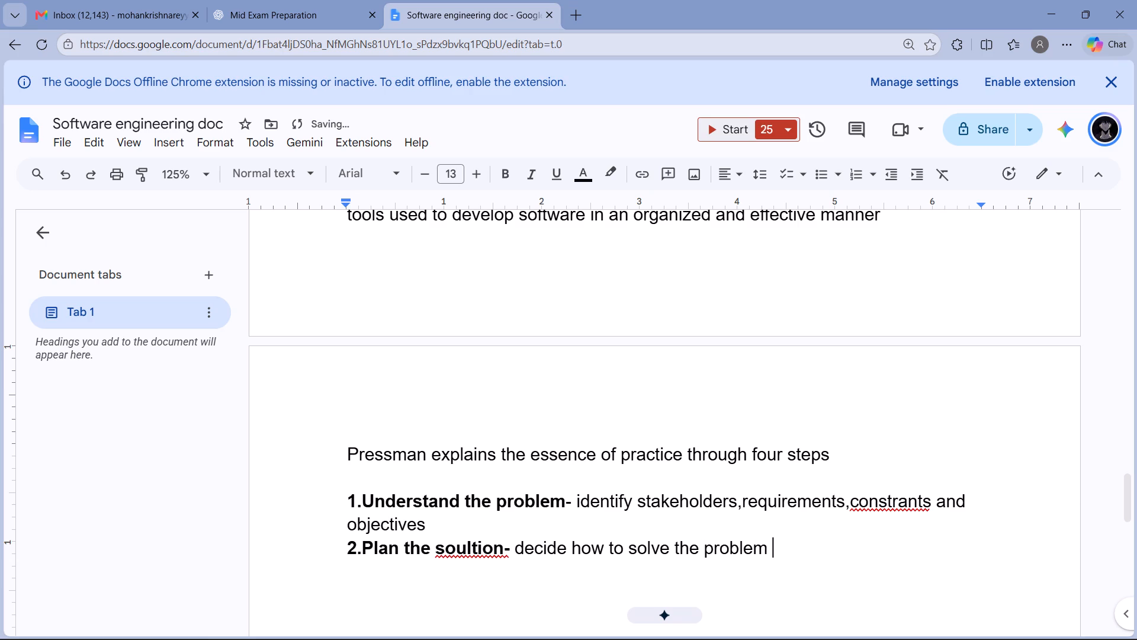
Complete item 2 with "and organize the work" and start a new line below it.
type("and")
key("space")
type("orga")
type("nize")
key("space")
type("the q")
key("BackSpace")
type("work")
key("Return")
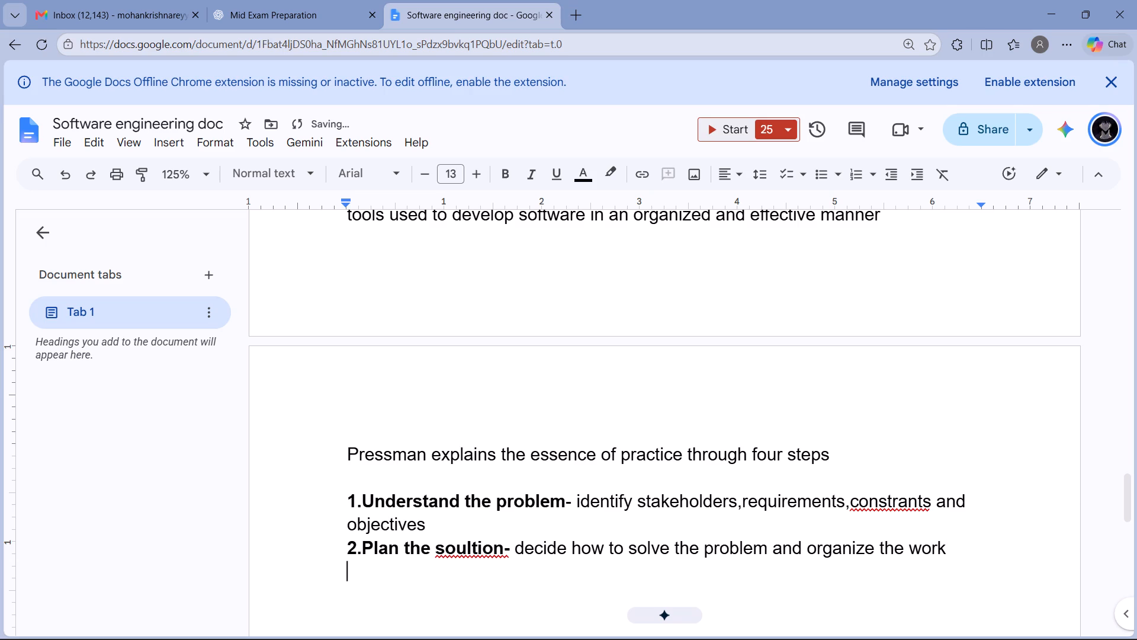
Add the bold item title "3.Carry out the plan" on the line below item 2.
key("ctrl+b")
type("3.")
type("Carry")
key("space")
type("out")
key("space")
key("y")
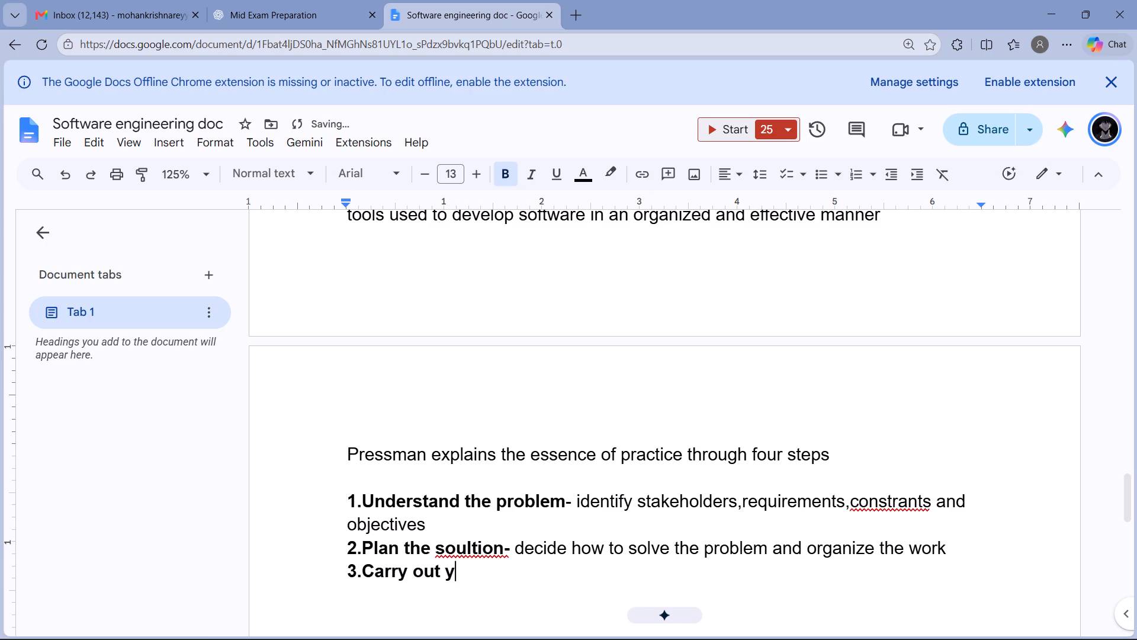
key("BackSpace")
type("the plan")
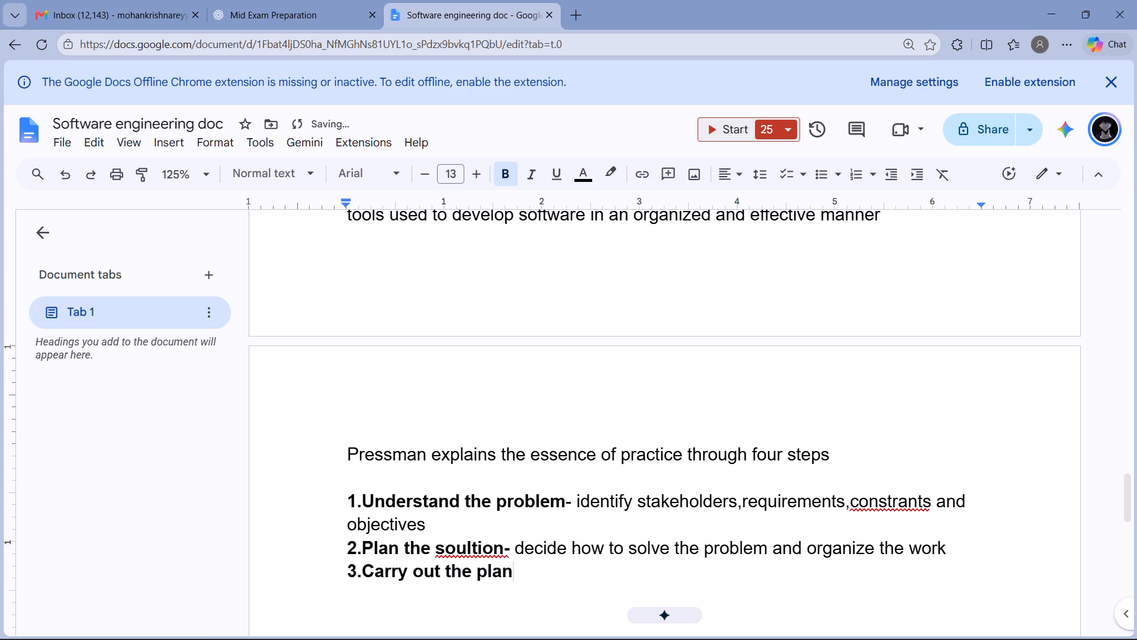
Follow the title "3.Carry out the plan" with a spaced non-bold dash.
type("b -")
key("BackSpace")
key("BackSpace")
key("BackSpace")
key("space")
key("ctrl+b")
key("space")
type("-")
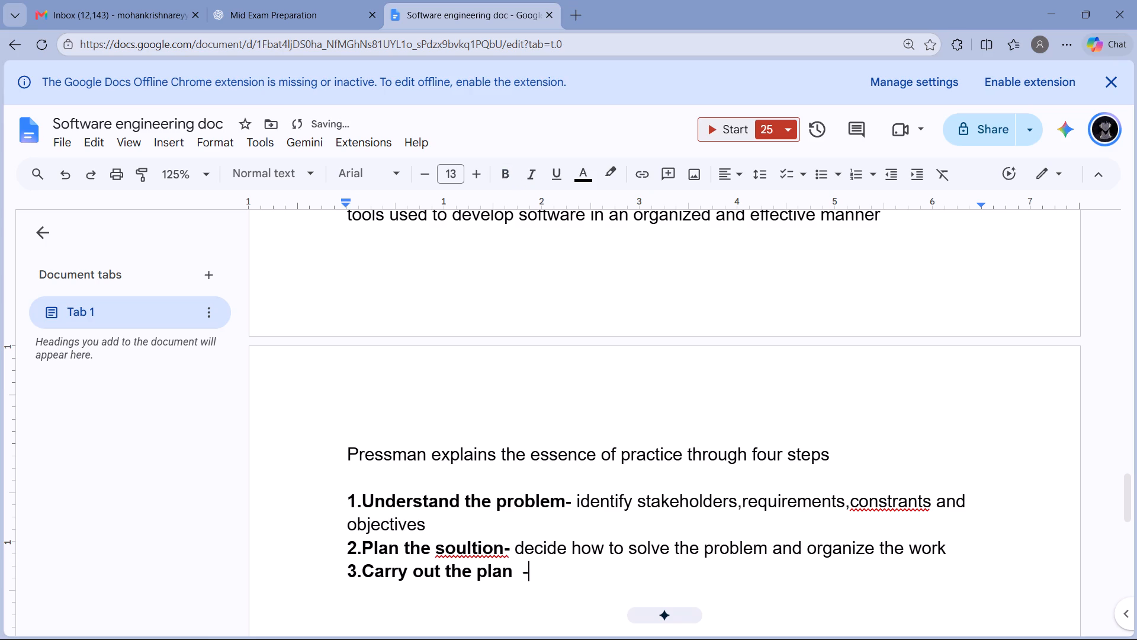
key("space")
Dismiss the banner about the missing offline extension above the document.
scroll(700, 510, "right", 1)
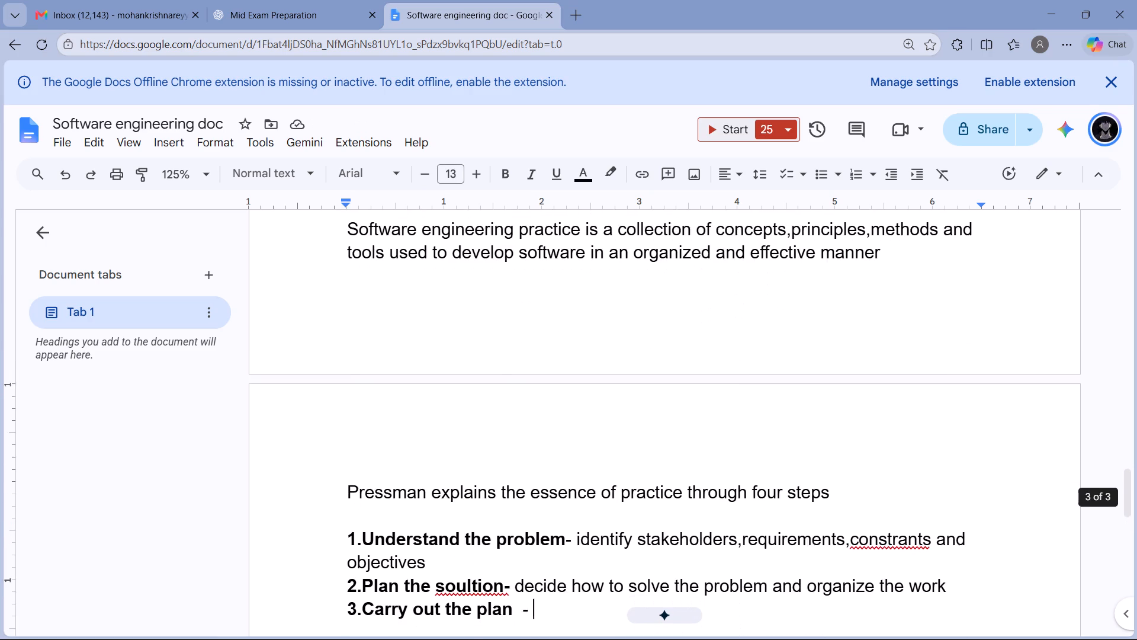
scroll(700, 510, "right", 1)
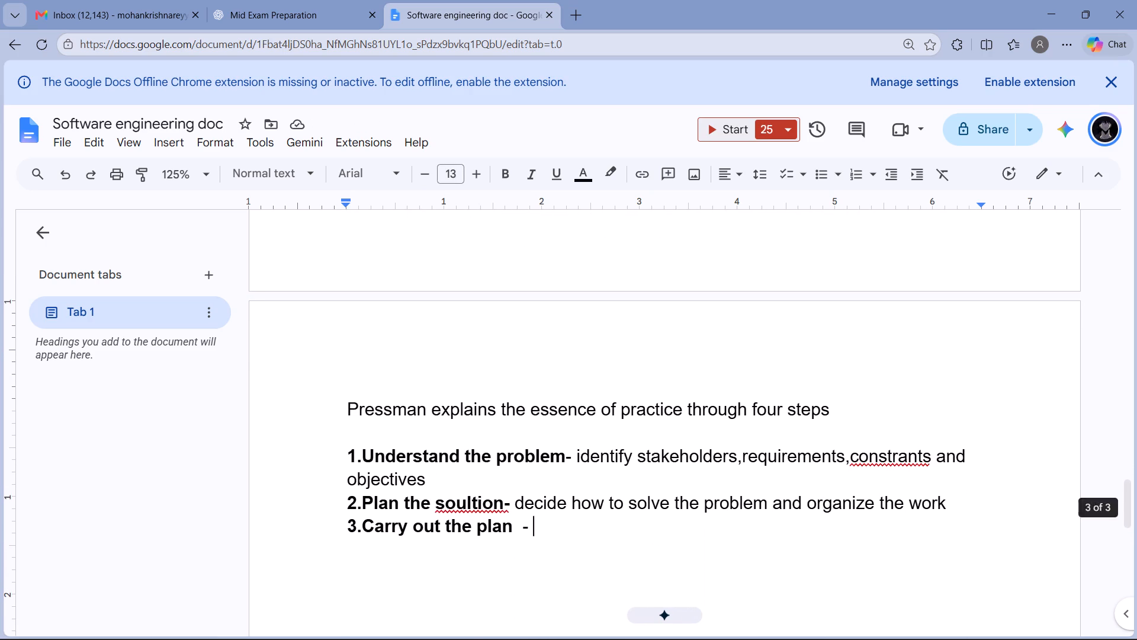
scroll(940, 388, "up", 8)
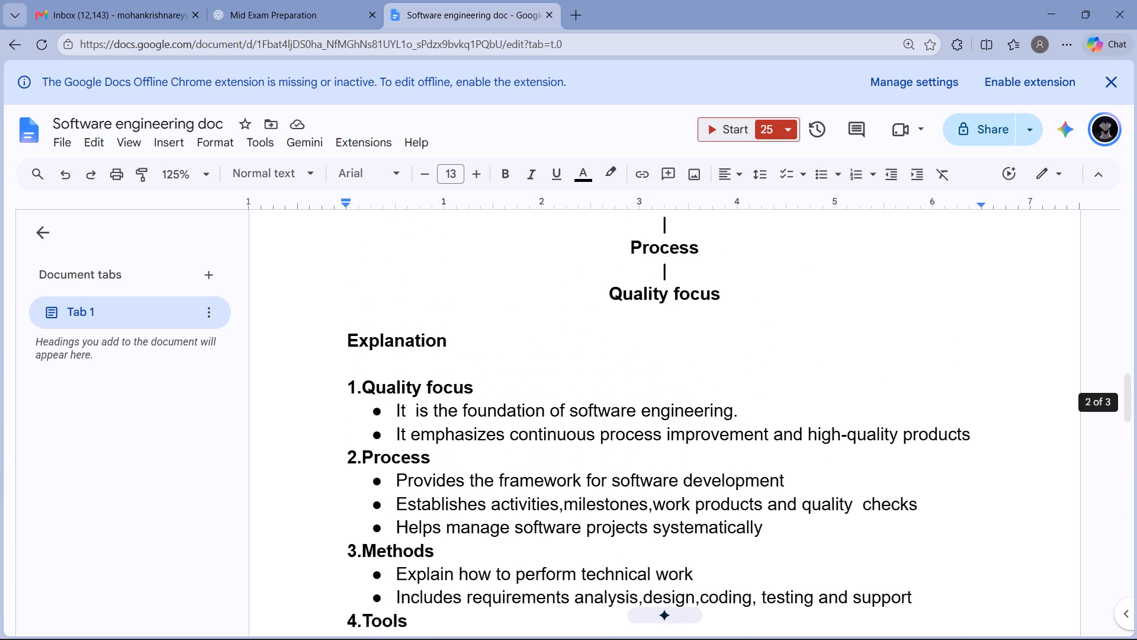
scroll(940, 388, "right", 1)
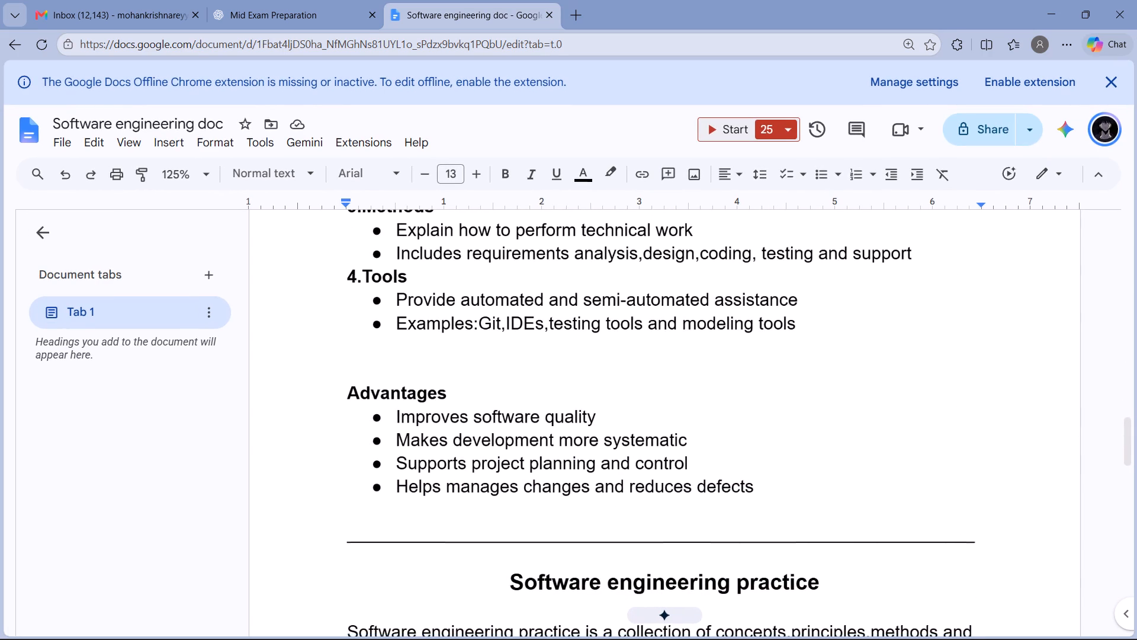
left_click(1112, 75)
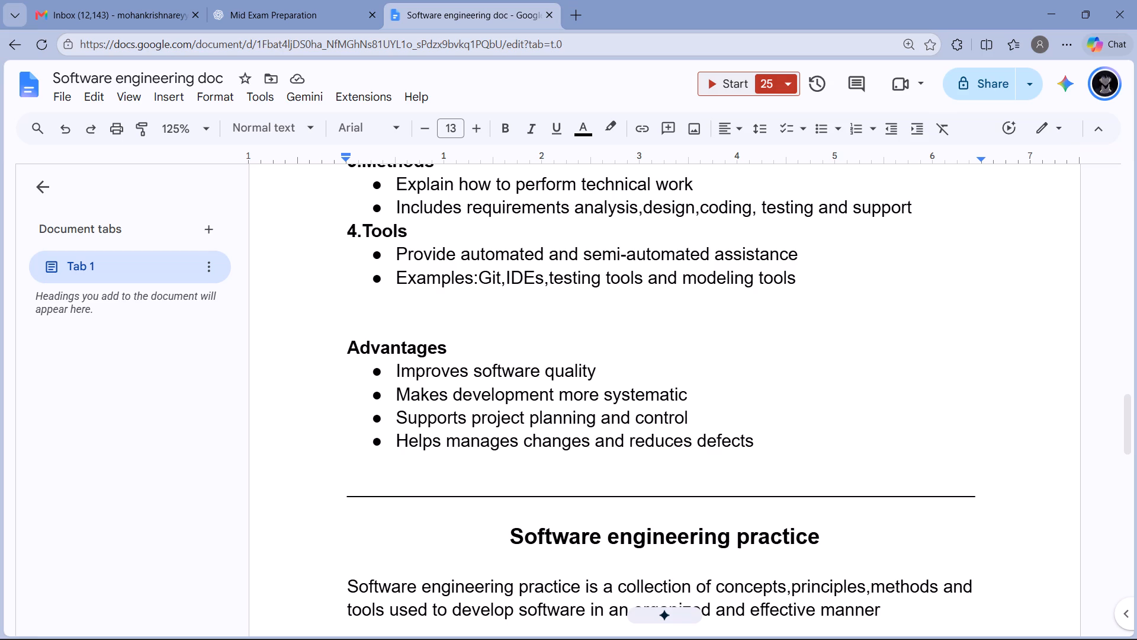
Set the document zoom to 90%.
left_click(208, 121)
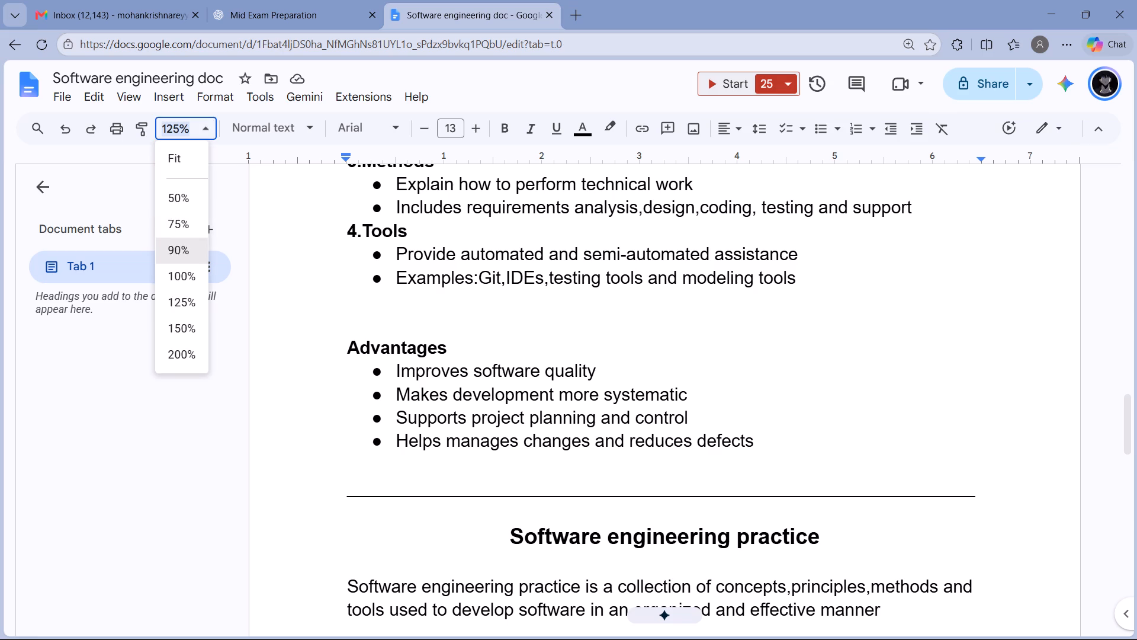
left_click(176, 251)
left_click(195, 124)
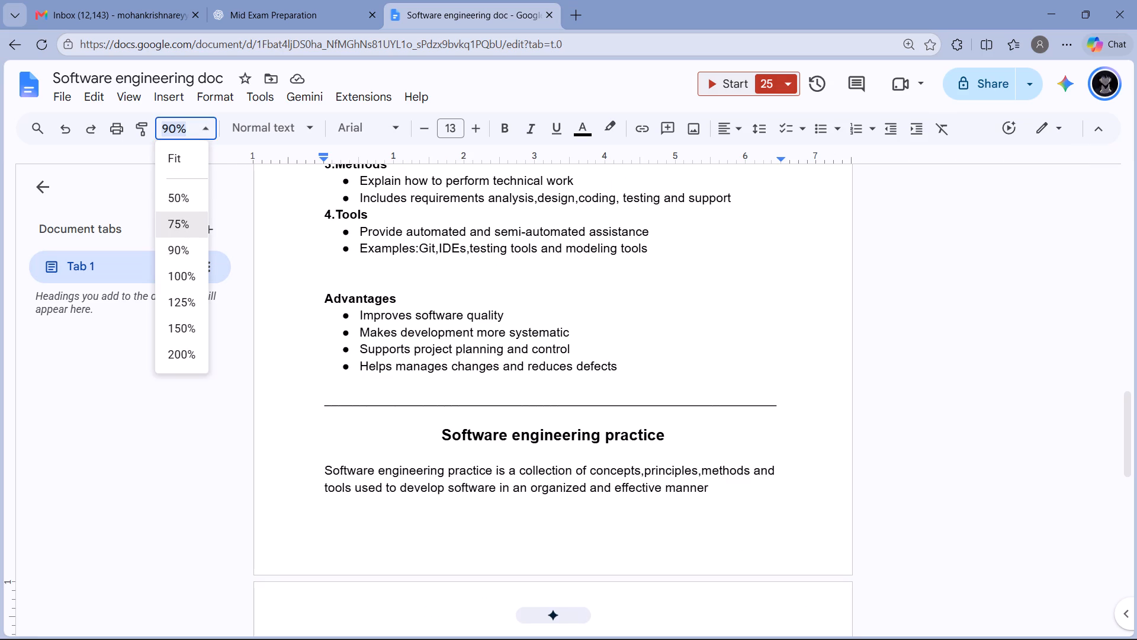
left_click(953, 422)
Complete item 3 with the non-bold description "implement the solution through coding" after its dash.
scroll(953, 422, "down", 2)
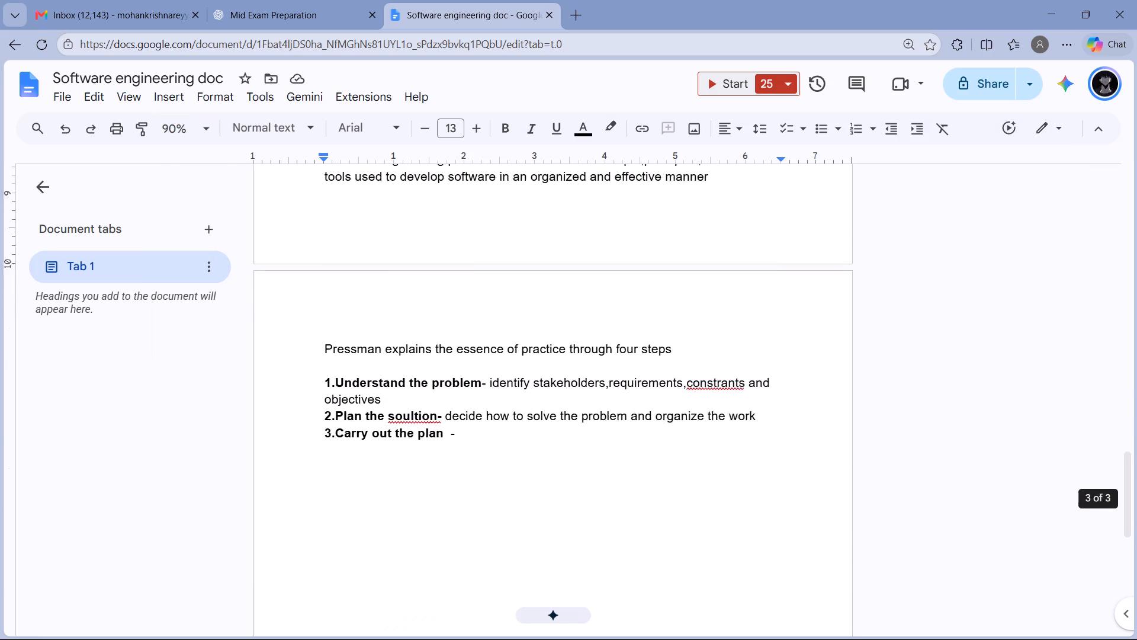
scroll(953, 422, "down", 2)
left_click(513, 406)
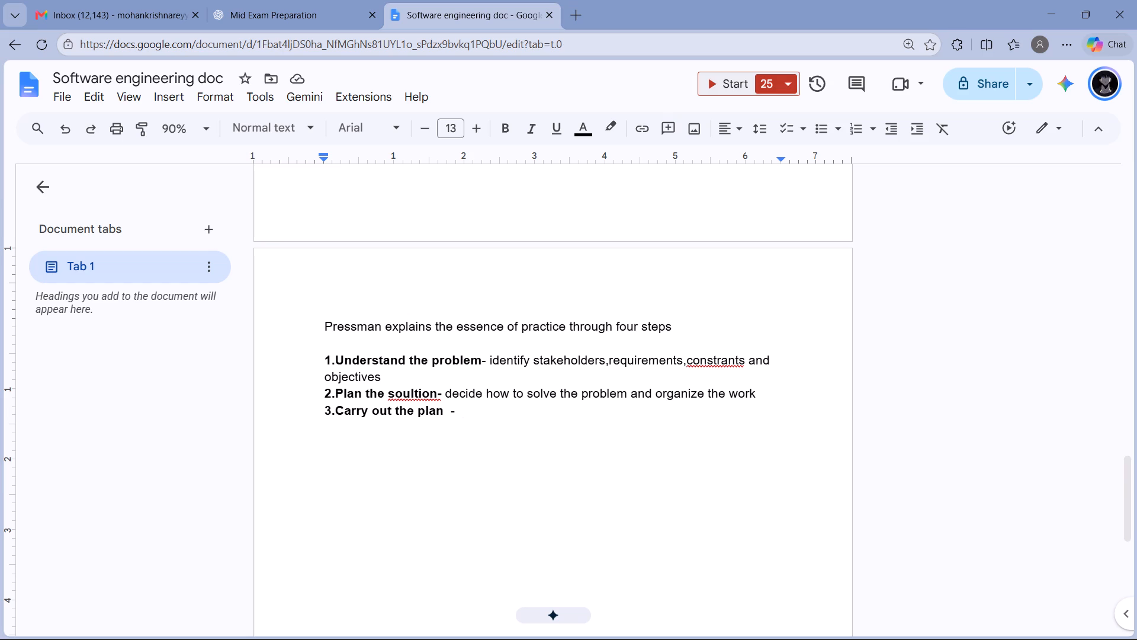
type("im")
type("pl")
type("eme")
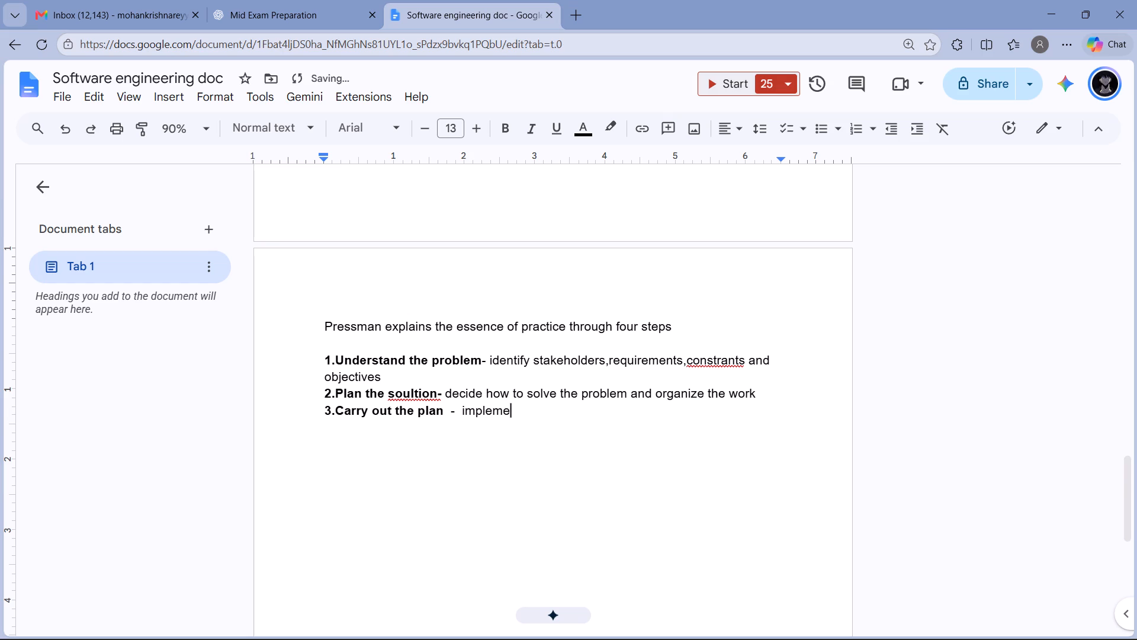
key("BackSpace")
type("en")
key("t")
key("space")
type("the souk")
key("BackSpace")
key("BackSpace")
type("lution")
key("space")
type("through")
key("space")
type("coding")
Add the bold item title "4.Examine the result -" on the line below item 3.
key("Return")
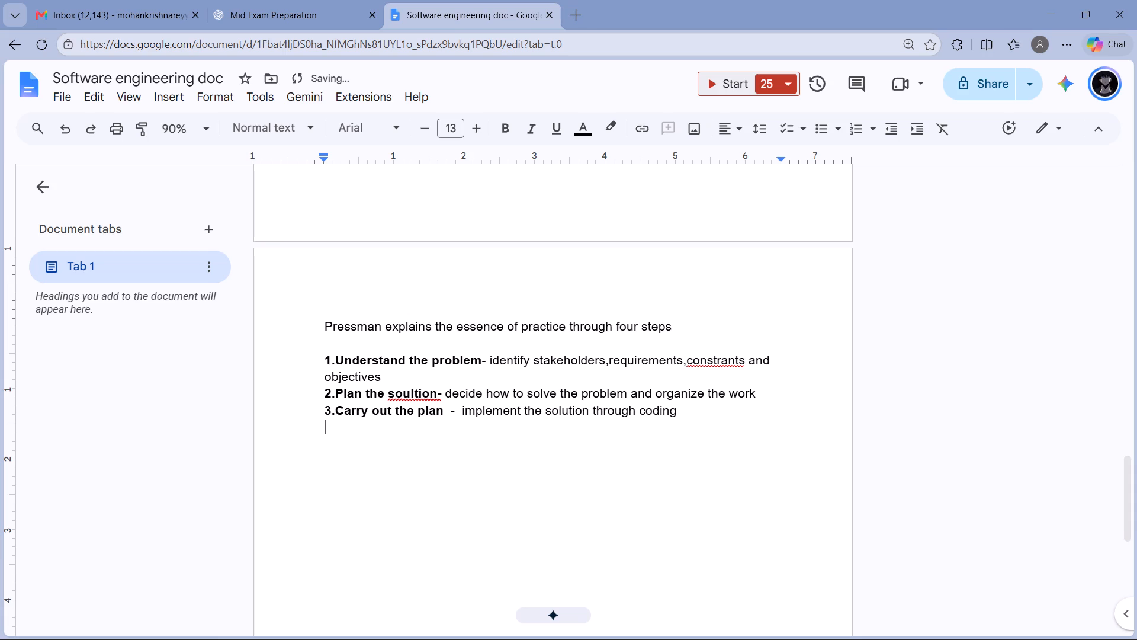
key("ctrl+b")
key("4")
key("period")
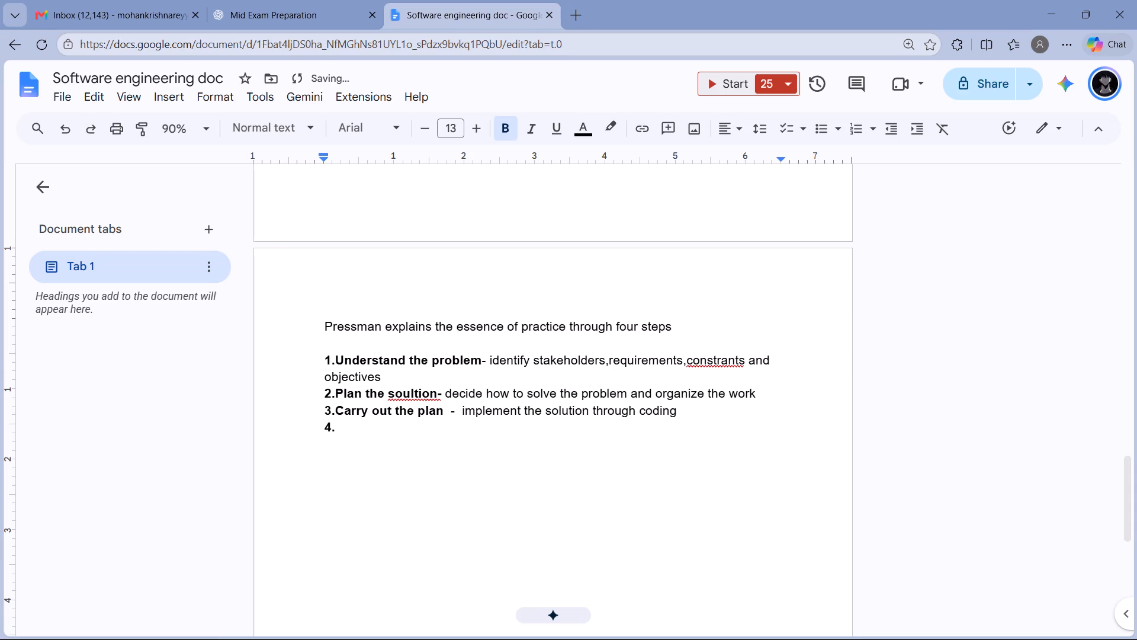
key("e")
key("BackSpace")
type("Ex")
type("amine the rees")
key("BackSpace")
key("BackSpace")
type("sult")
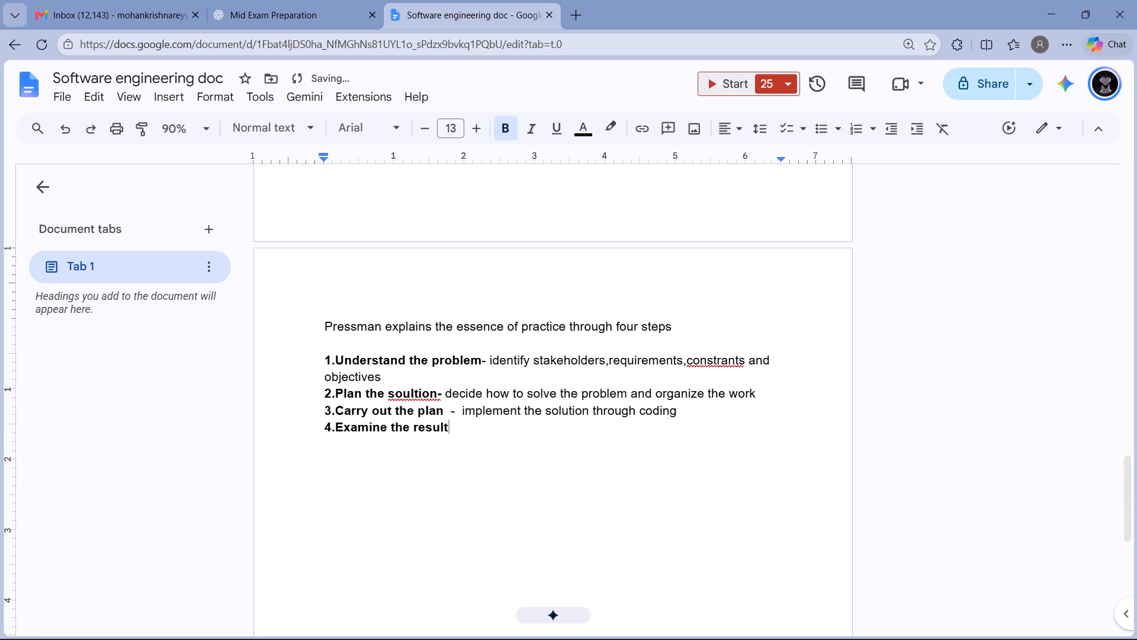
key("space")
type("-")
key("space")
key("ctrl+b")
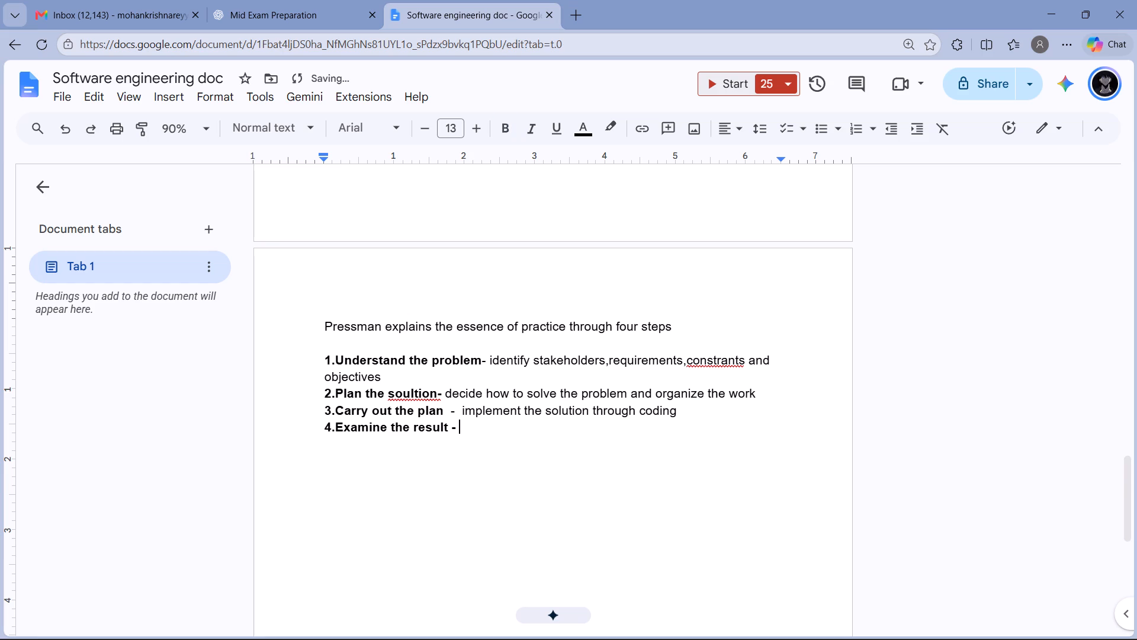
Describe item 4 in non-bold text as "test the software and check its correctness and quality", correcting any misspelling.
type("test")
key("space")
type("the software")
key("space")
type("and")
key("space")
type("check the")
key("space")
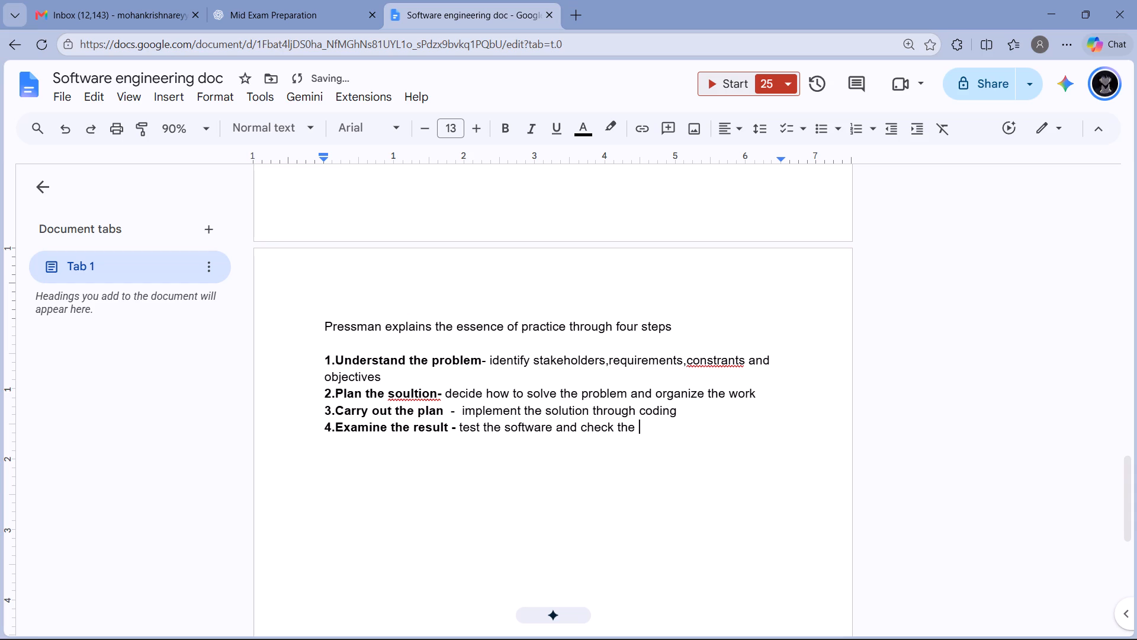
key("BackSpace")
key("BackSpace")
key("BackSpace")
key("BackSpace")
type("its correst")
key("BackSpace")
key("BackSpace")
type("ctne")
type("ss and wuality")
key("Left")
key("Left")
key("Left")
key("Left")
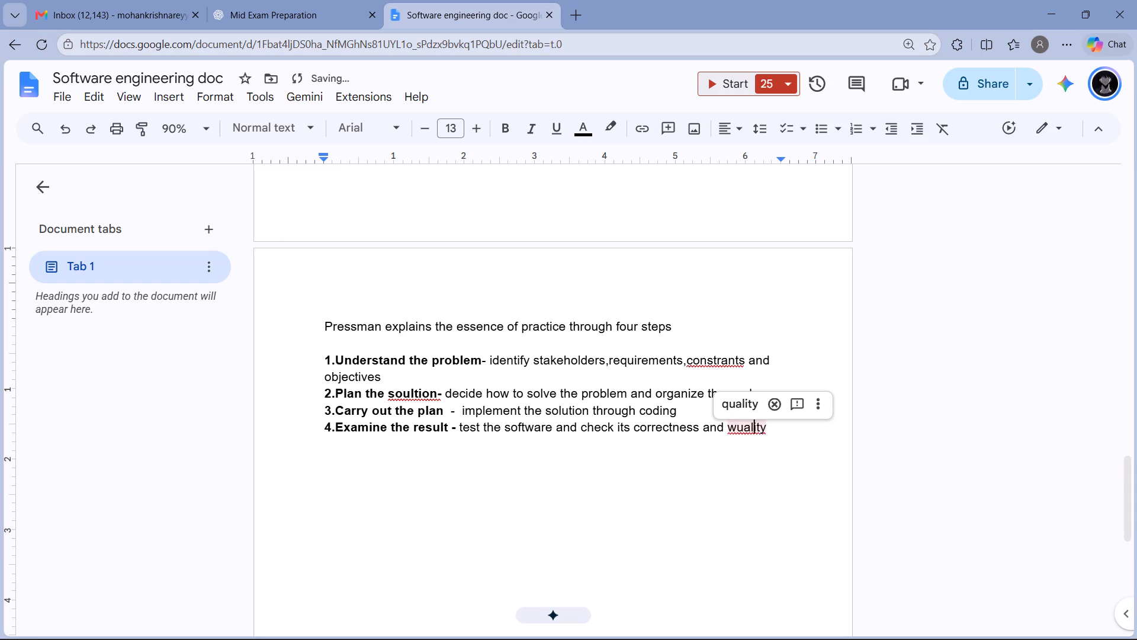
left_click(733, 399)
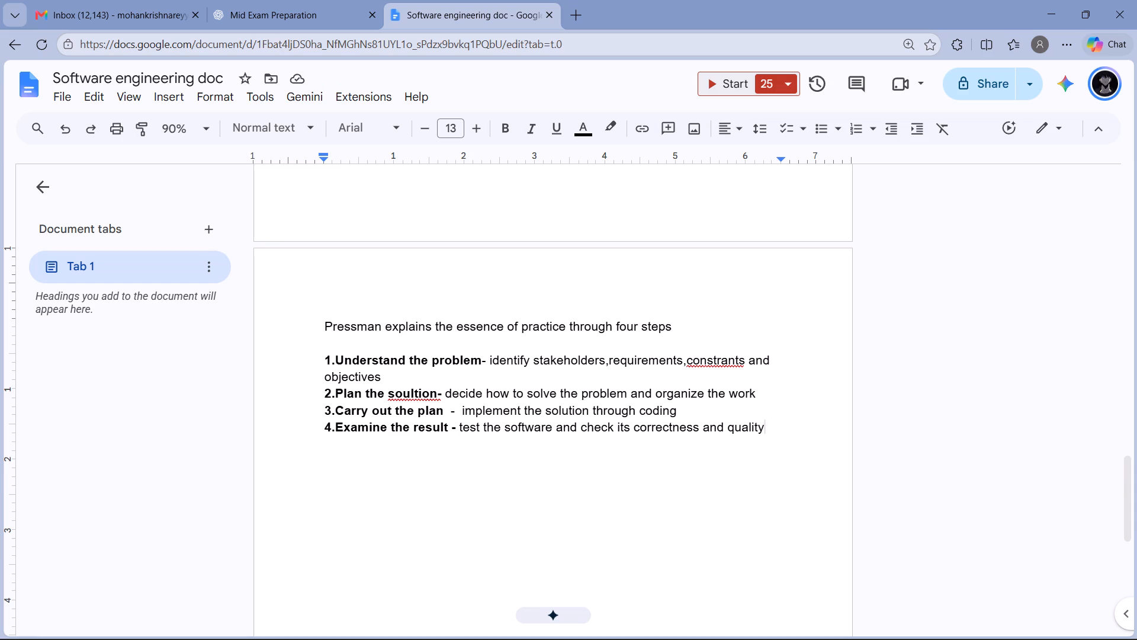
Add the bold heading "General principles of software engineering practice" below item 4, leaving one blank line between them.
key("Return")
key("Return")
key("ctrl+b")
type("General")
key("space")
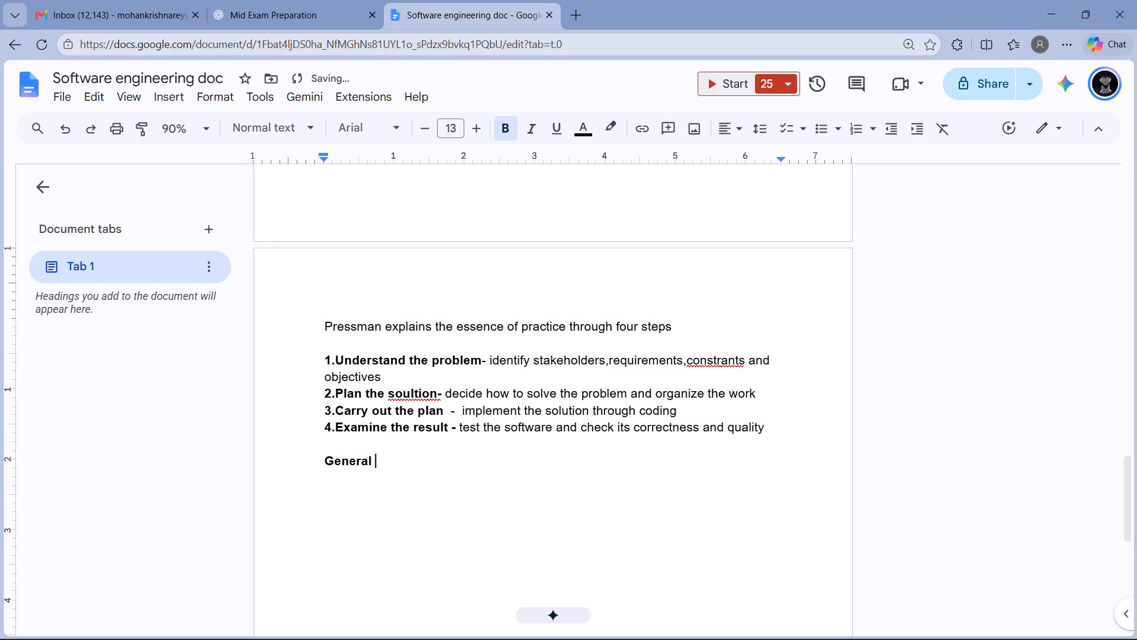
type("principles")
key("space")
type("of soft")
type("ware")
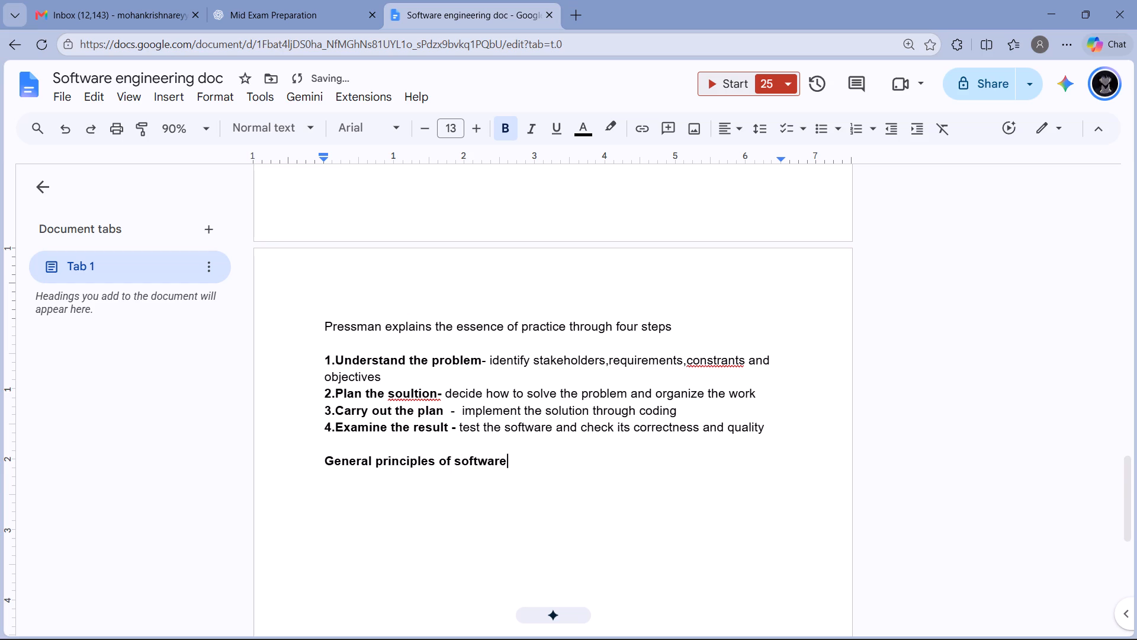
key("space")
type("engineering")
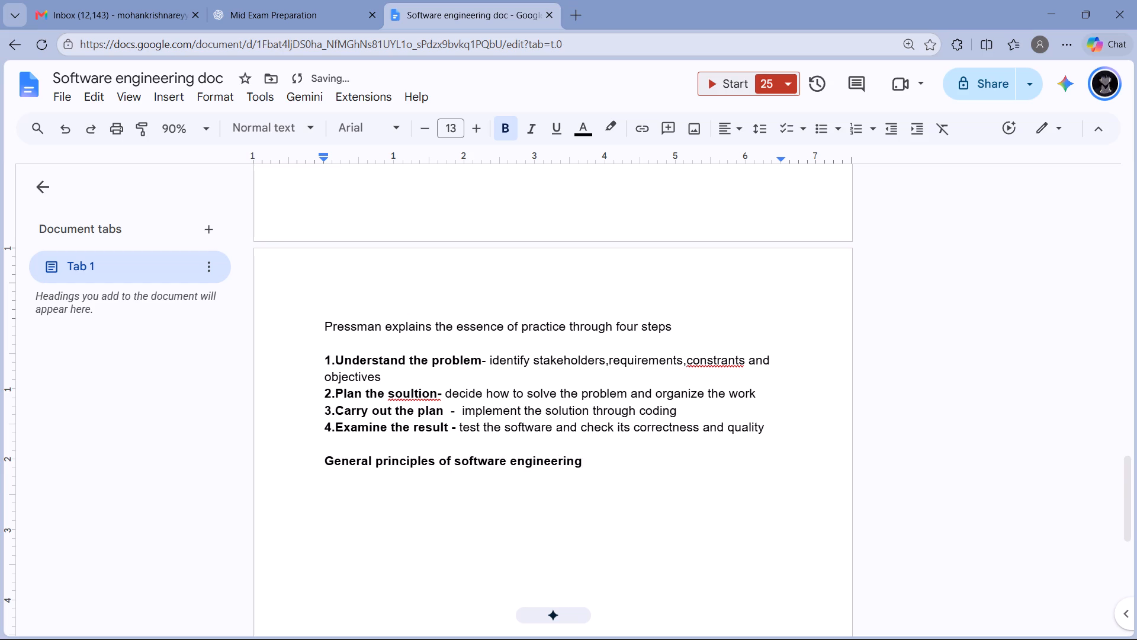
key("space")
type("p")
type("ractice")
Start a bulleted list on the line below the "General principles of software engineering practice" heading.
key("Return")
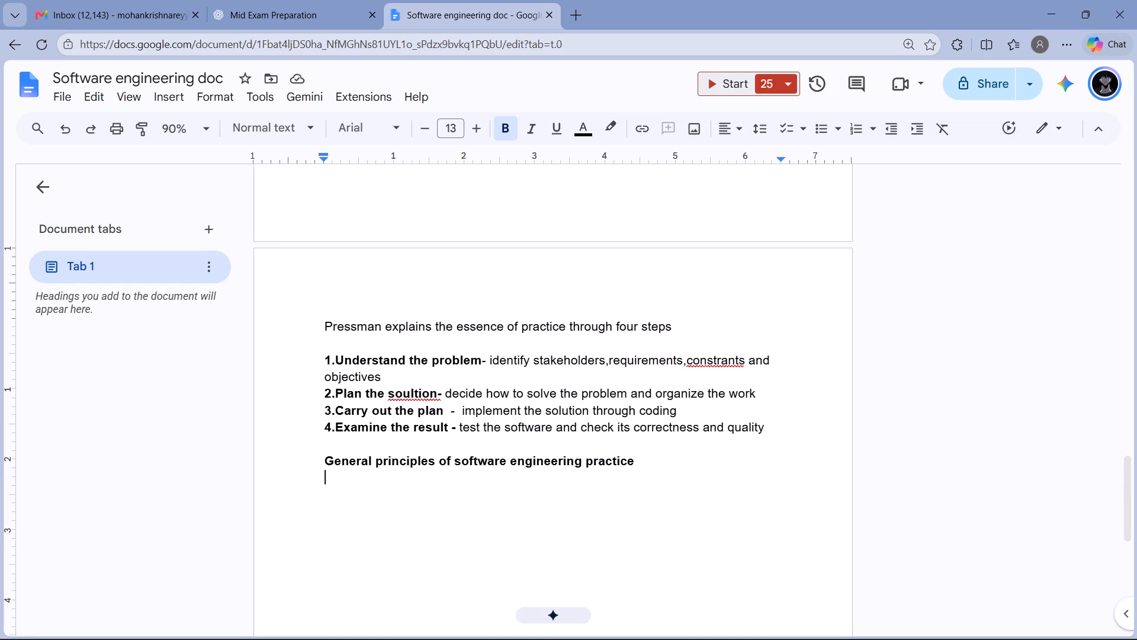
key("ctrl+shift+8")
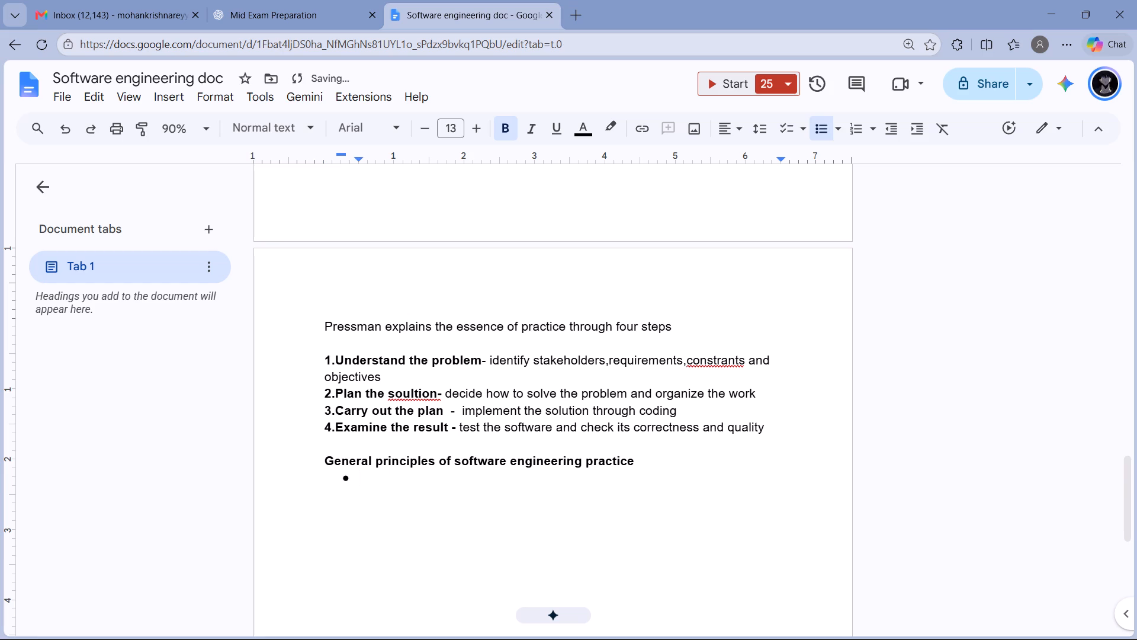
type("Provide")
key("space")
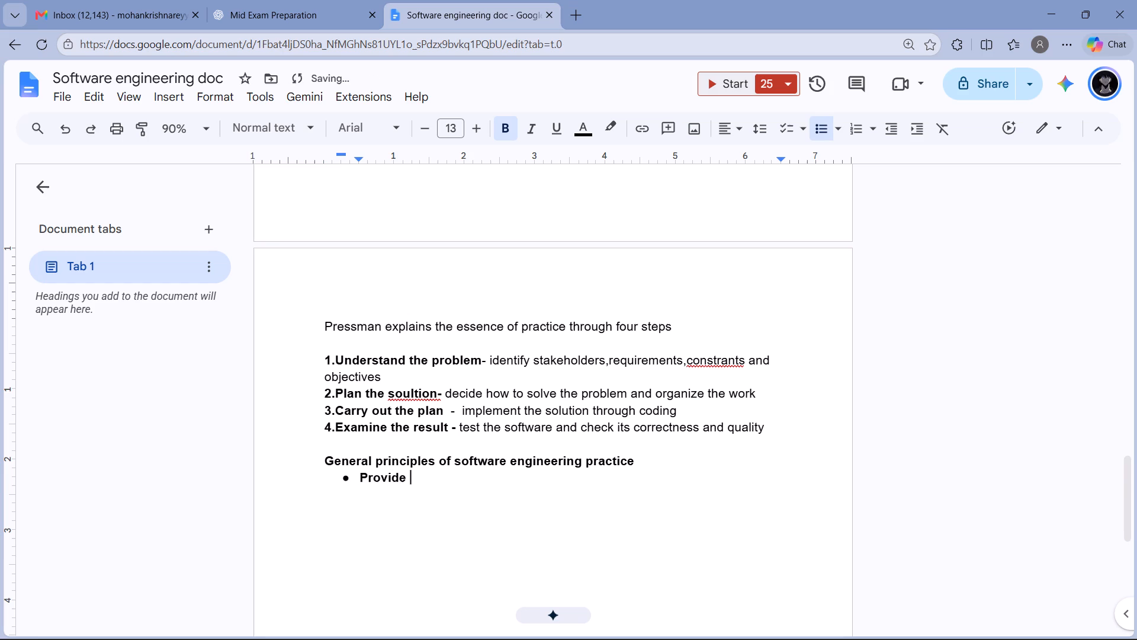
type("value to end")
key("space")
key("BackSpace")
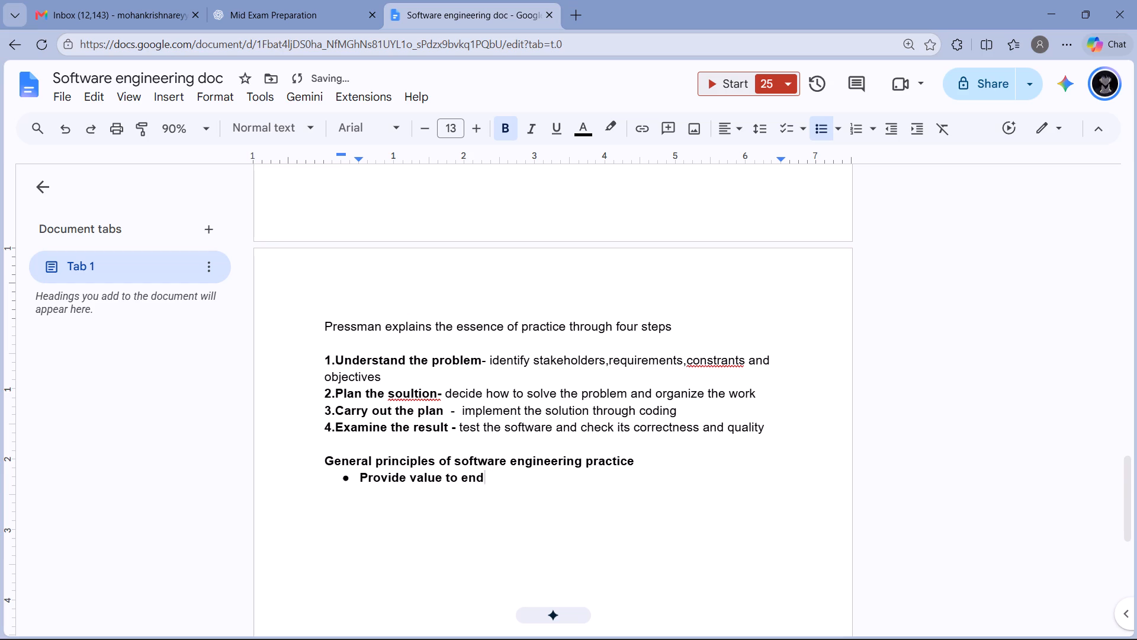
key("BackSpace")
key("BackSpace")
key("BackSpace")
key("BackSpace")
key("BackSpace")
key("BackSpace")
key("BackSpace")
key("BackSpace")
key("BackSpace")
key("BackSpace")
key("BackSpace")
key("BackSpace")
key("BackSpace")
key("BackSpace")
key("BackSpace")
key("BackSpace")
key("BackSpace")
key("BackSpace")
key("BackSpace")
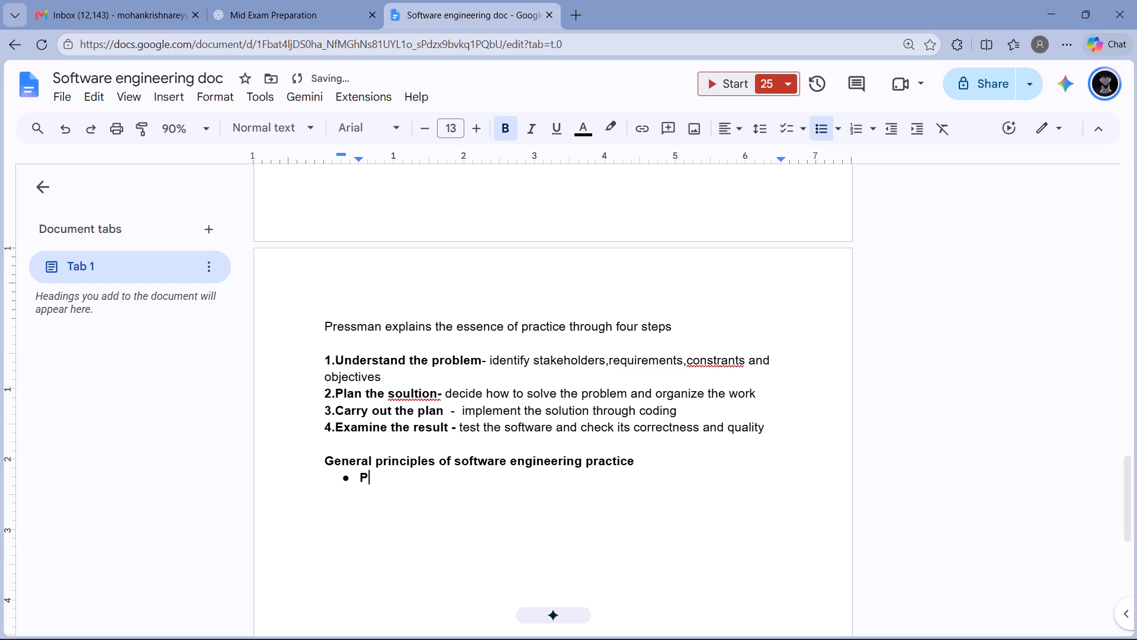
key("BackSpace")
Write the first bullet as "Provide value to end users" in non-bold text.
key("ctrl+b")
type("Provide")
key("space")
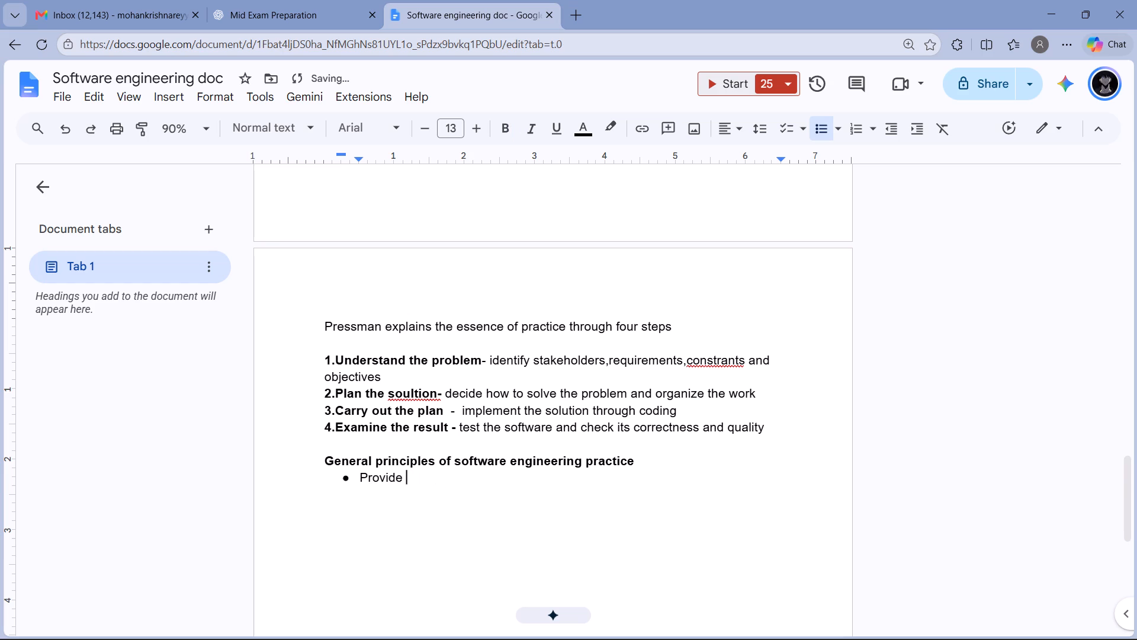
type("value")
key("space")
type("to end users")
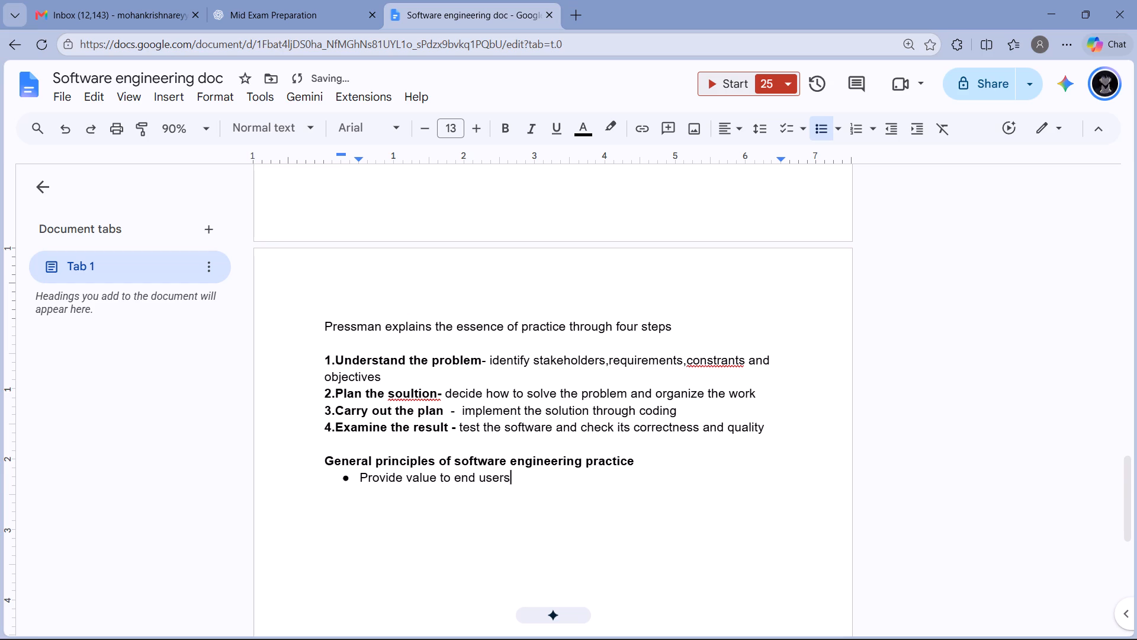
Add the bullets "Keep it simple" and "Maintain the vision" below the first one, with a new empty bullet after them.
key("Return")
type("Keep")
key("space")
type("it simple")
key("Return")
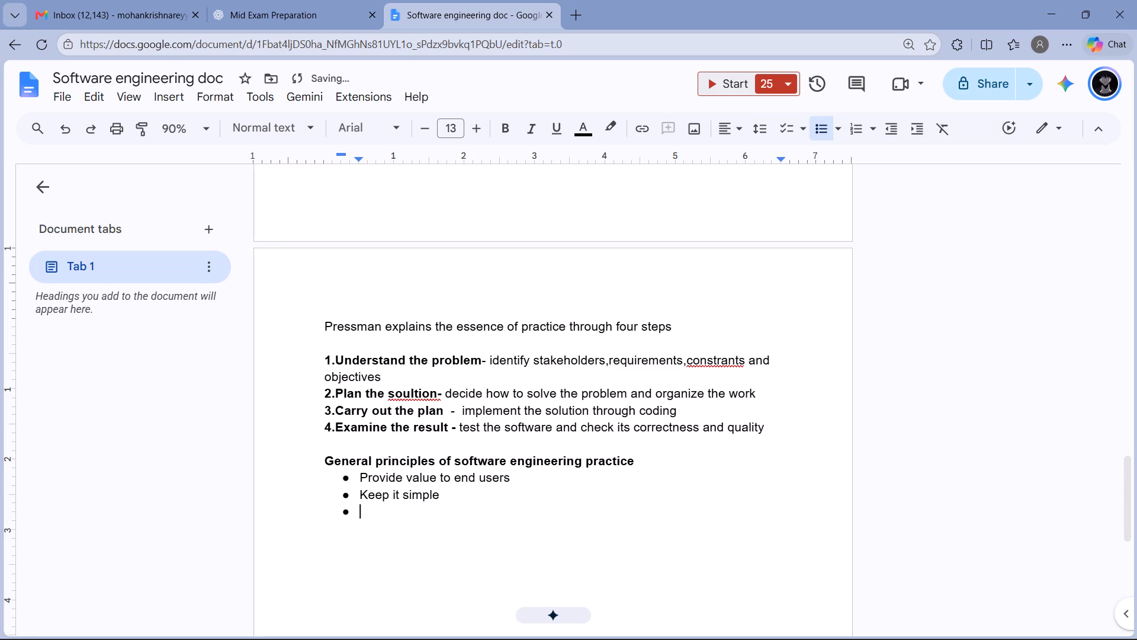
type("Maintain")
key("space")
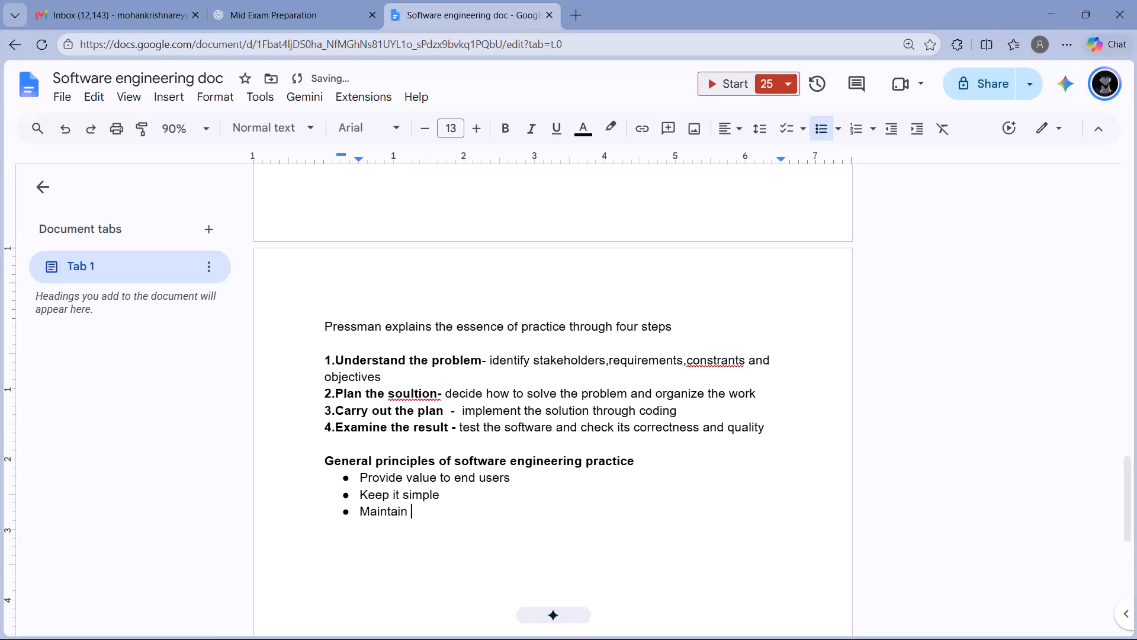
type("the vision")
key("Return")
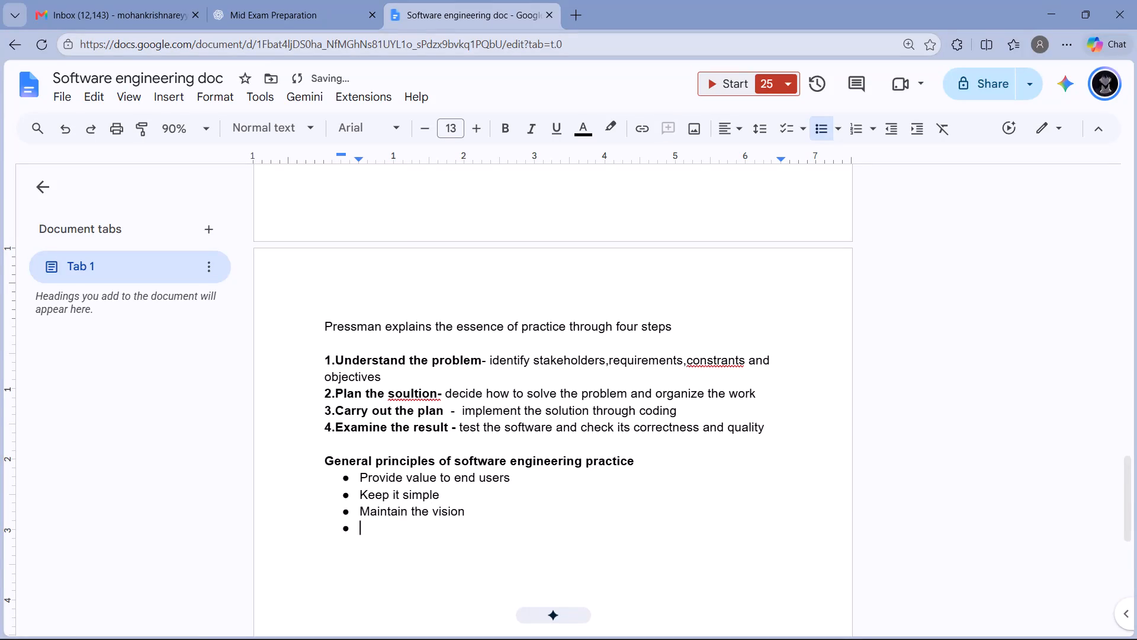
Write the fourth bullet as "Recognize that others consume your work" and start a new bullet below it.
type("Recon")
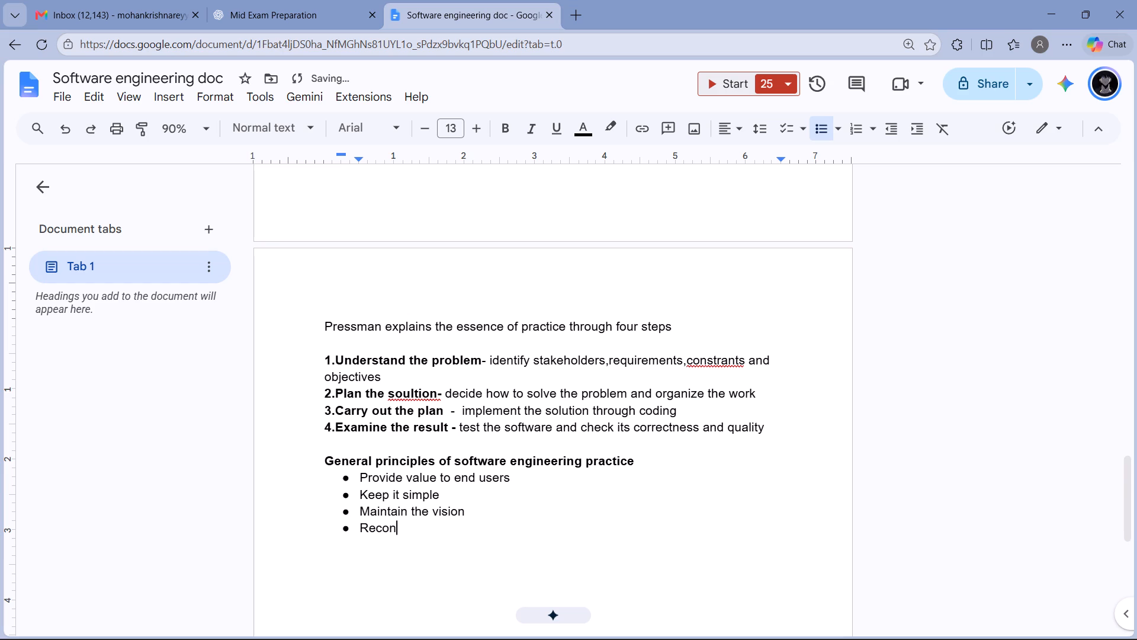
key("BackSpace")
type("gn")
type("ize that others")
key("space")
type("consume")
key("space")
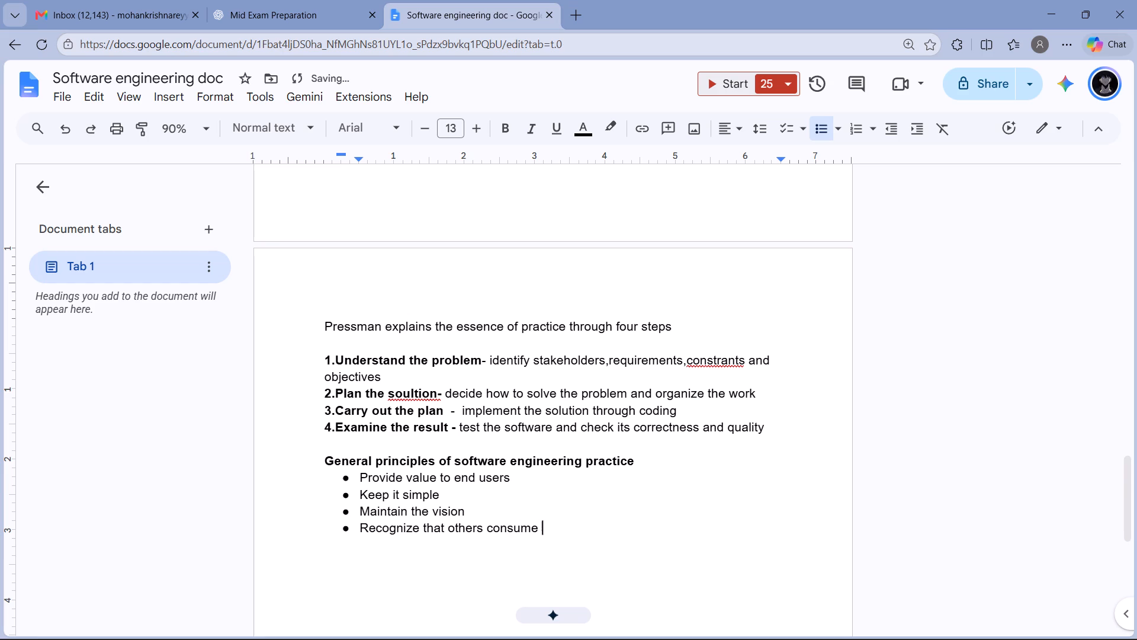
type("your")
key("space")
type("work")
key("Return")
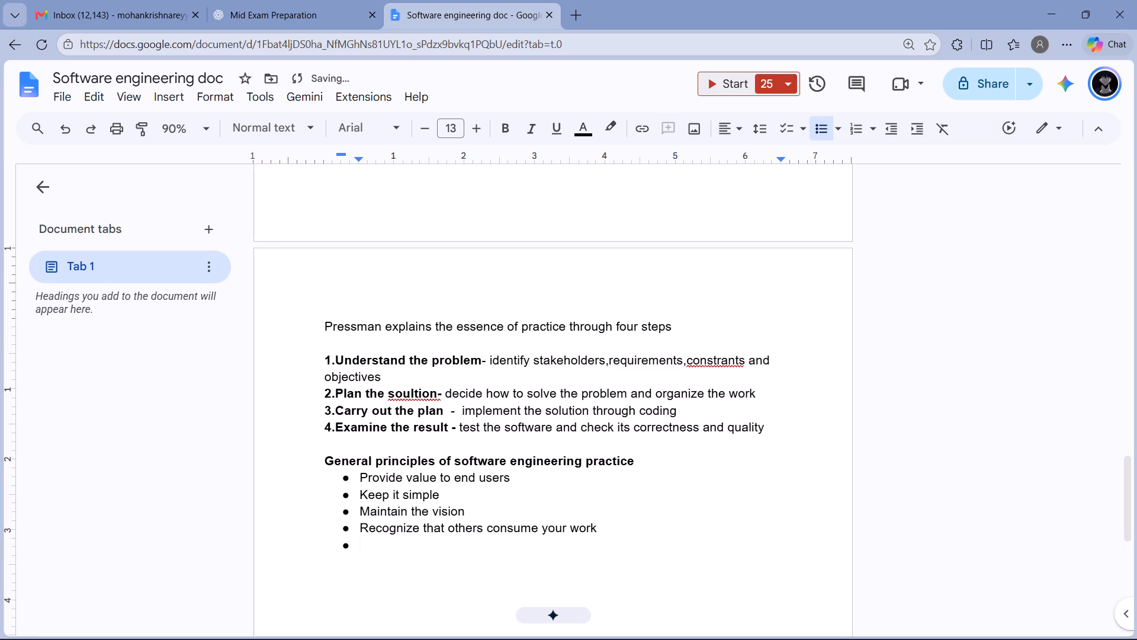
Write the fifth bullet as "Be open to the future" and start a new bullet below it.
type("Be")
key("space")
type("open to")
key("space")
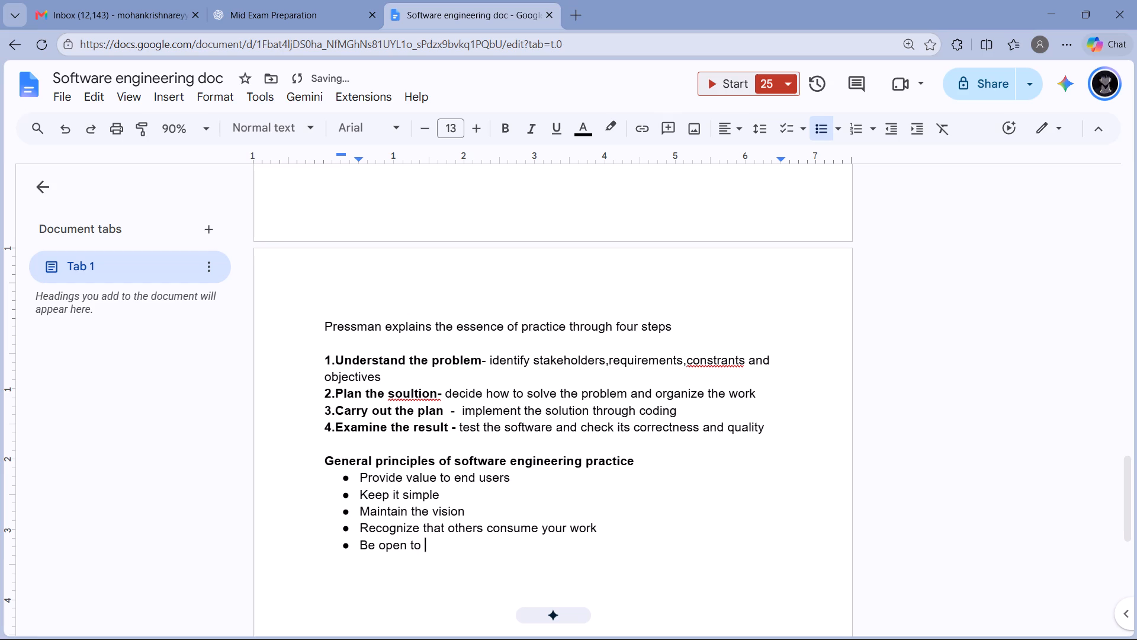
type("the future")
key("Return")
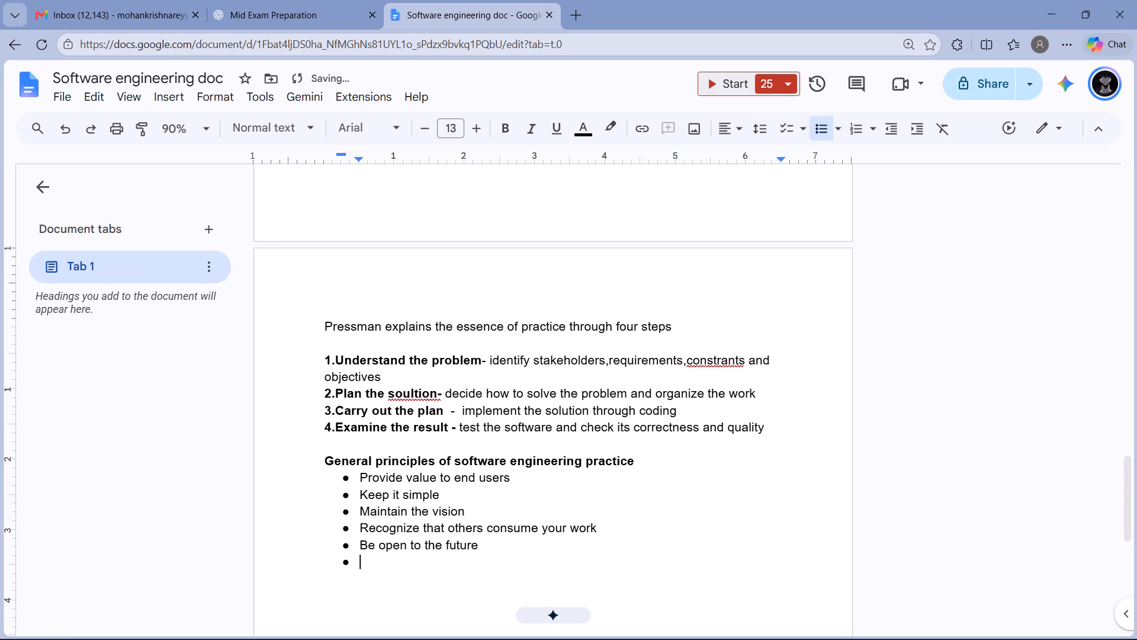
Write the sixth bullet as "Plan ahead for reuse" and start a new bullet below it.
type("Plan ahed")
key("BackSpace")
type("as")
key("space")
key("BackSpace")
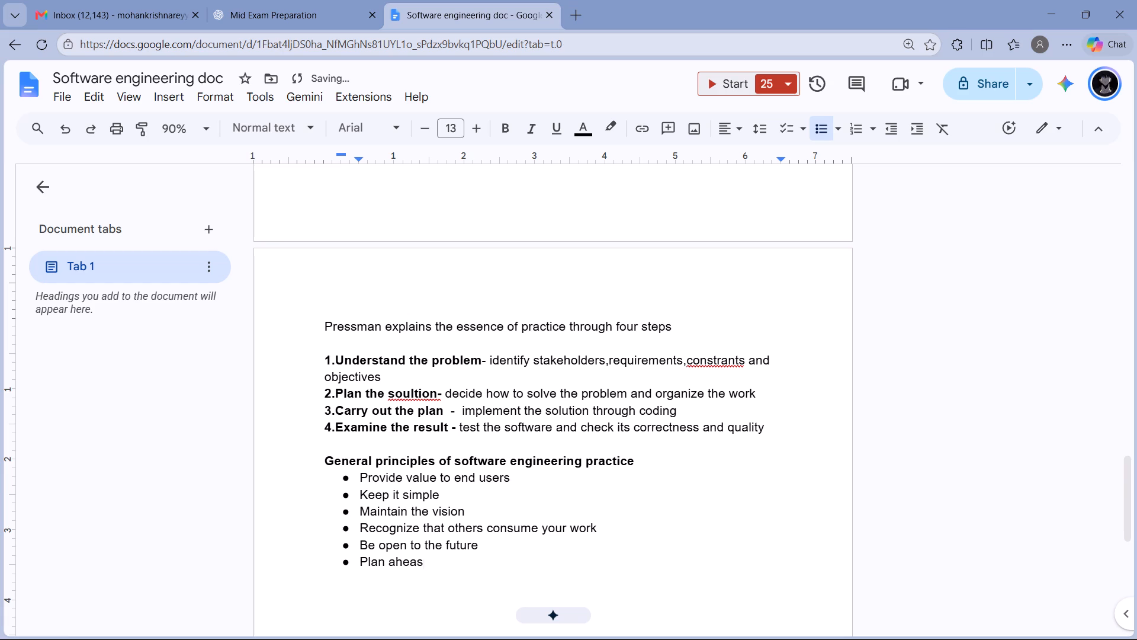
key("BackSpace")
type("d")
key("space")
type("for")
key("space")
type("res")
key("BackSpace")
type("use")
key("Return")
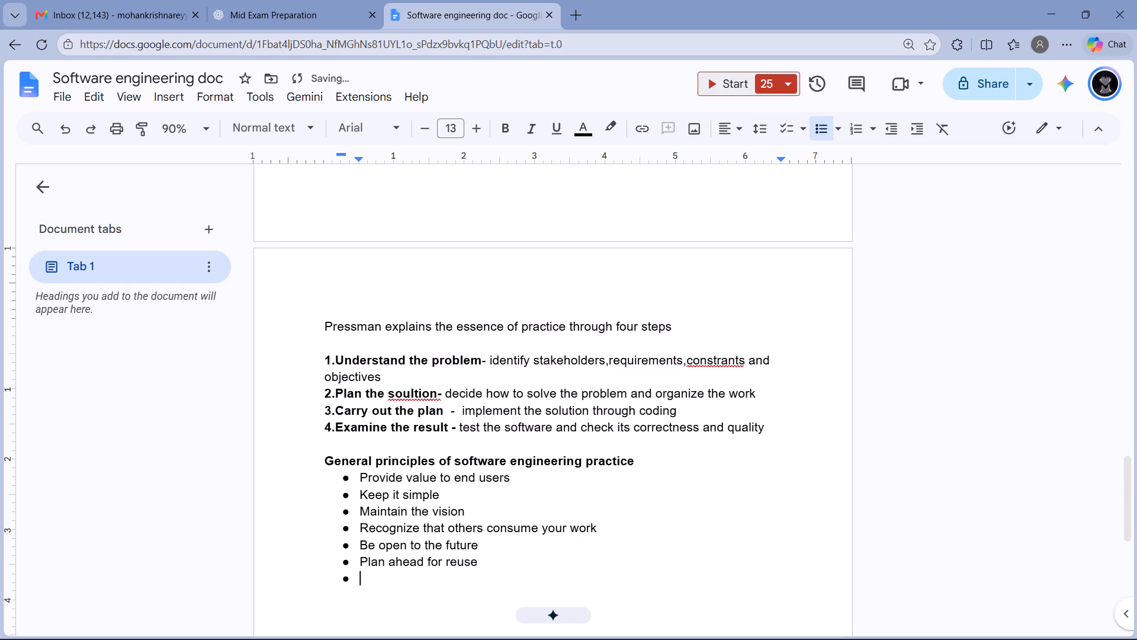
Write the last bullet as "Think" and end the bulleted list on the line below it.
type("Thuink")
key("BackSpace")
key("BackSpace")
key("BackSpace")
key("BackSpace")
type("ink")
key("Return")
key("BackSpace")
key("BackSpace")
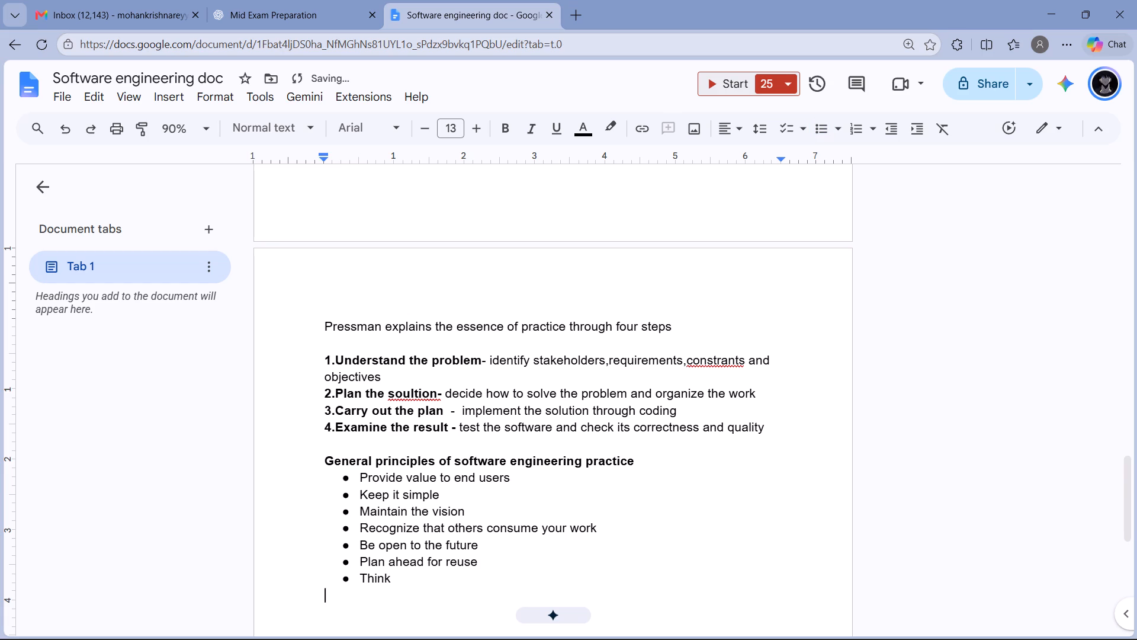
Add a full-width divider line of underscores below the bulleted list, leaving one blank line between them.
key("Return")
scroll(1001, 398, "down", 6)
scroll(1001, 398, "up", 1)
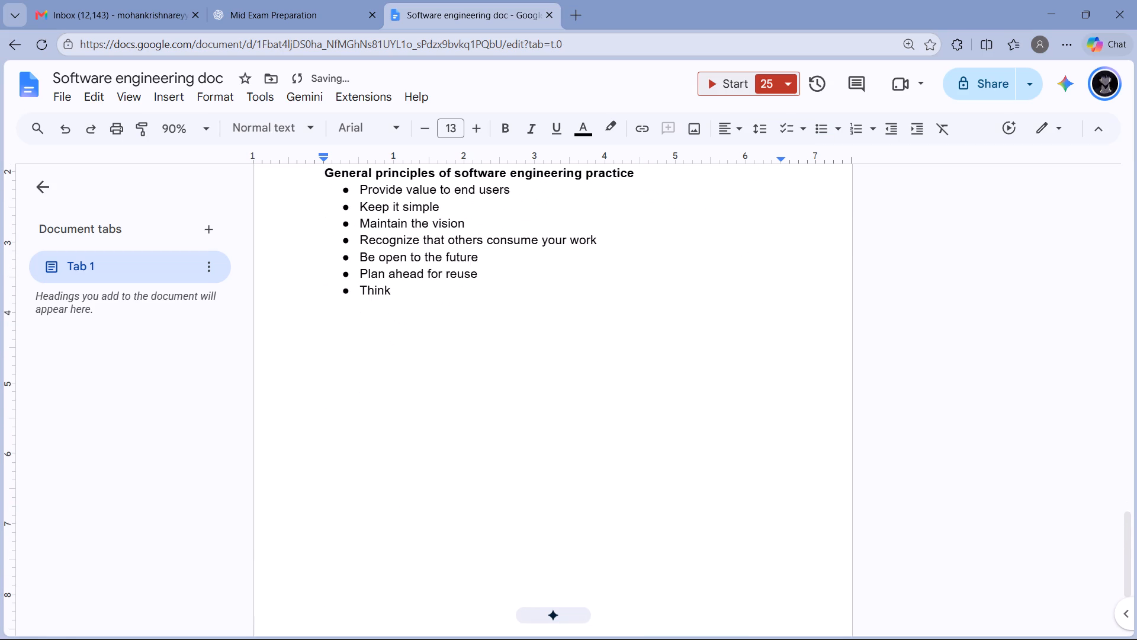
scroll(1001, 398, "up", 1)
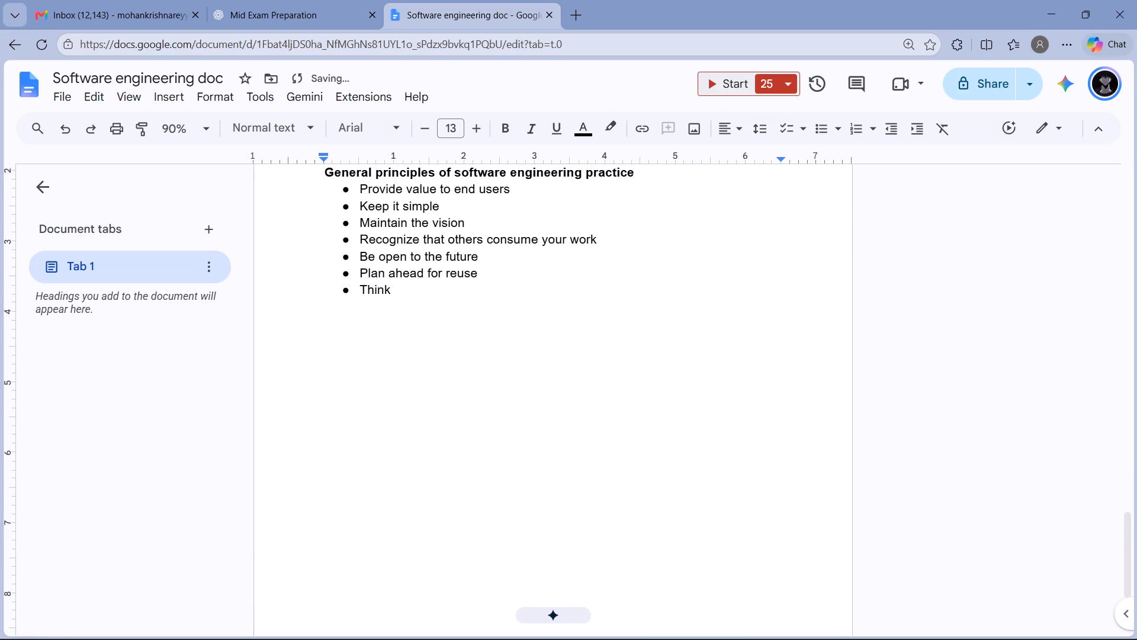
key("shift+underscore")
key("shift+underscore")
key("shift+underscore")
key("shift+underscore")
key("shift+underscore")
key("shift+underscore")
key("shift+underscore")
key("shift+underscore")
key("shift+underscore")
key("shift+underscore")
key("shift+underscore")
key("shift+underscore")
key("shift+underscore")
key("shift+underscore")
key("shift+underscore")
key("shift+underscore")
key("shift+underscore")
key("shift+underscore")
key("shift+underscore")
key("shift+underscore")
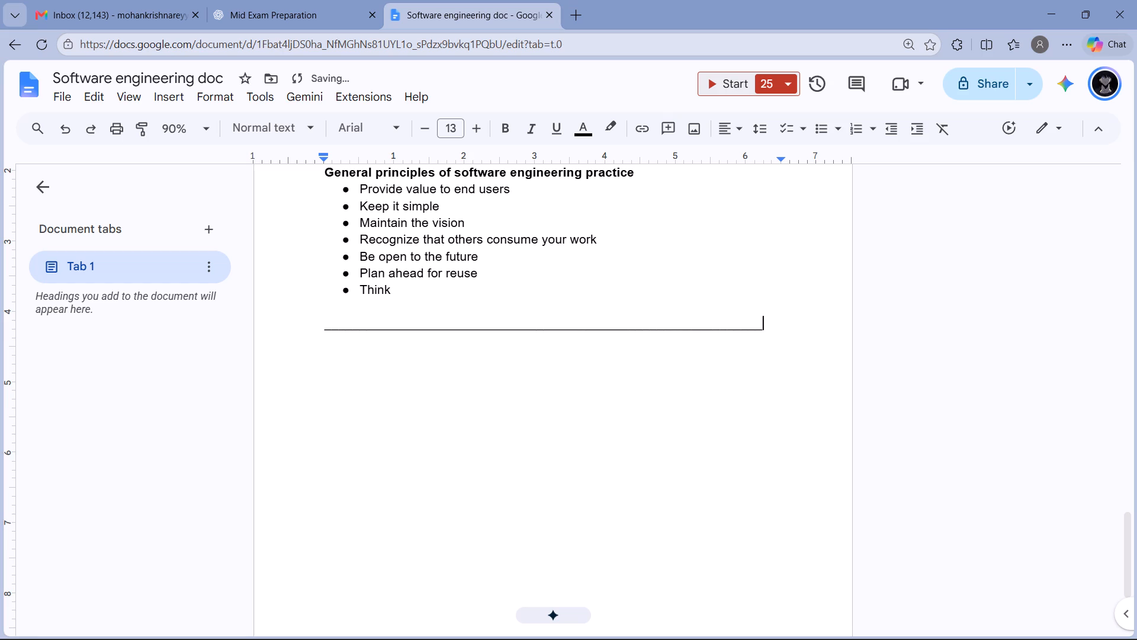
Add the centred, bold, size 16 heading "Software myths" below the divider line, leaving one blank line between them.
key("Return")
key("Return")
left_click(738, 126)
left_click(749, 153)
double_click(478, 126)
left_click(499, 131)
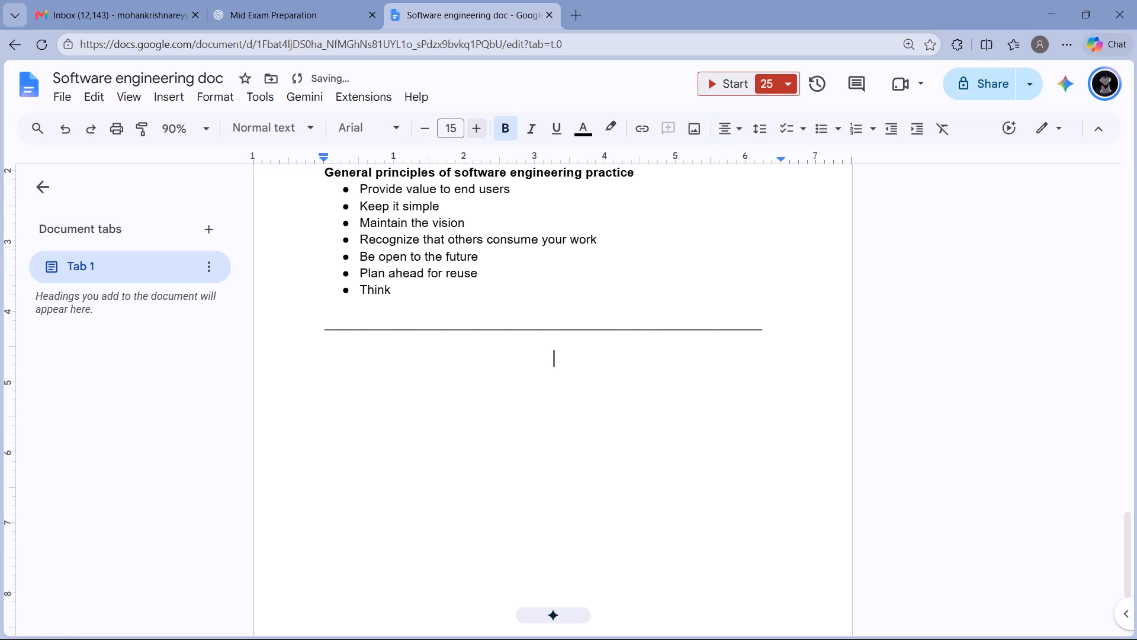
left_click(474, 133)
type("Sos")
key("BackSpace")
type("ftware")
key("space")
type("mytrhs")
key("BackSpace")
key("BackSpace")
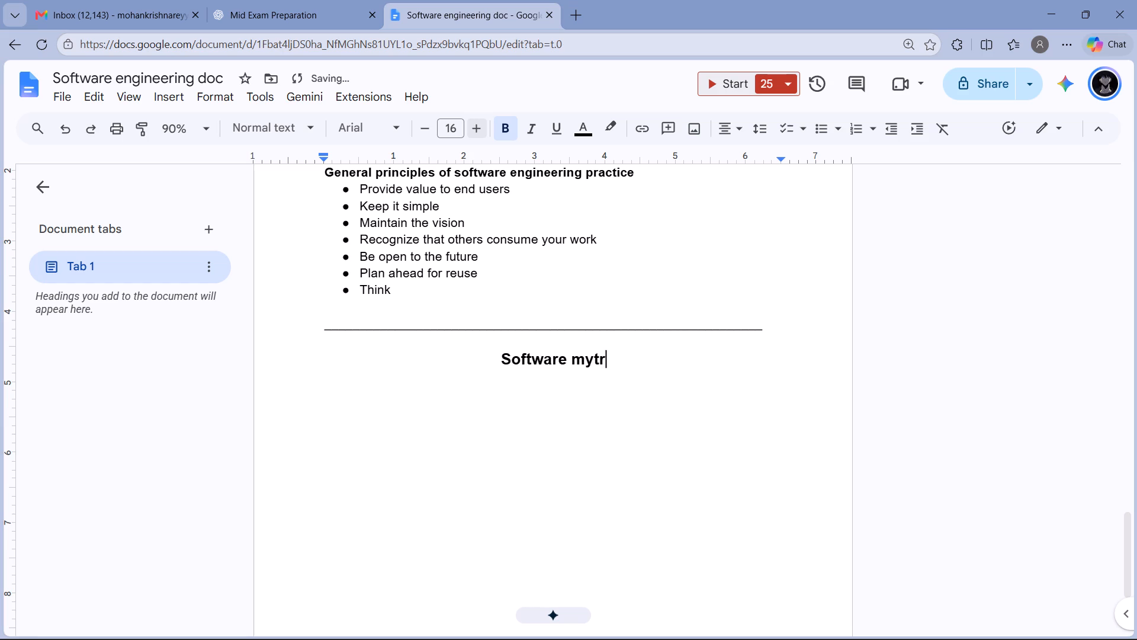
key("BackSpace")
type("hs")
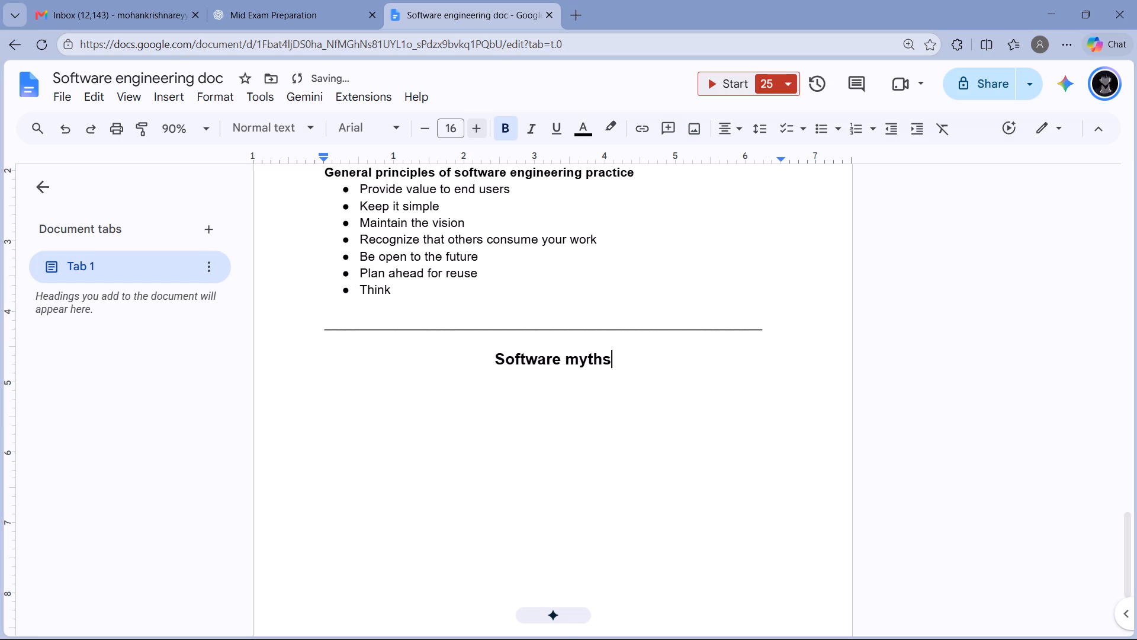
Start a left-aligned, non-bold, size 13 paragraph below the "Software myths" heading with the text "Software myths are misl".
key("Return")
left_click(725, 133)
left_click(731, 159)
left_click(510, 135)
triple_click(428, 135)
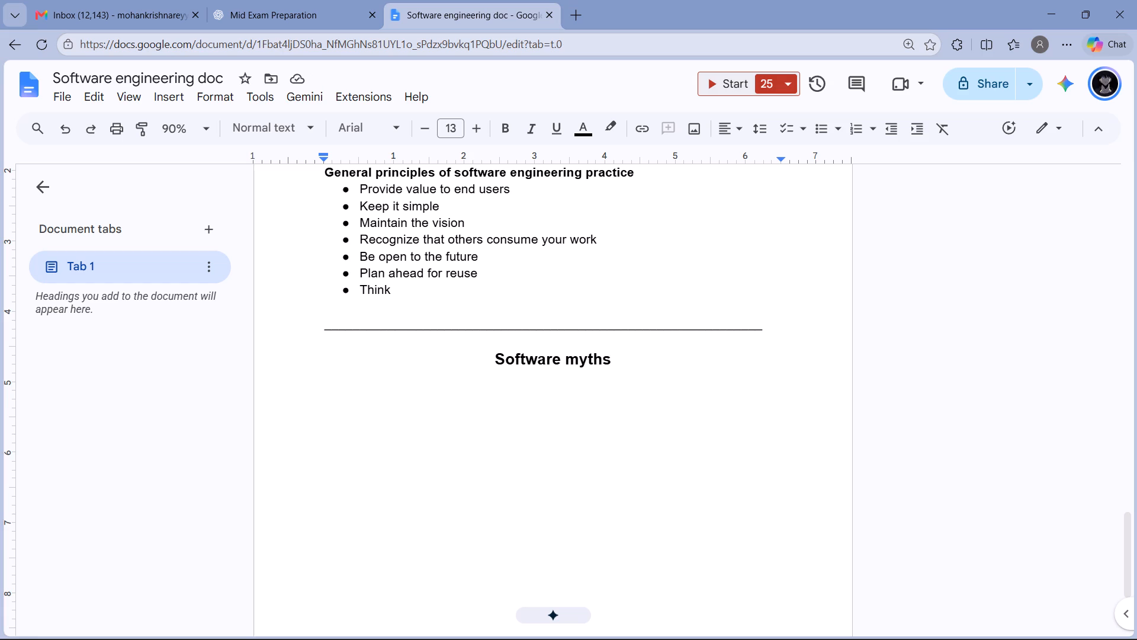
type("So")
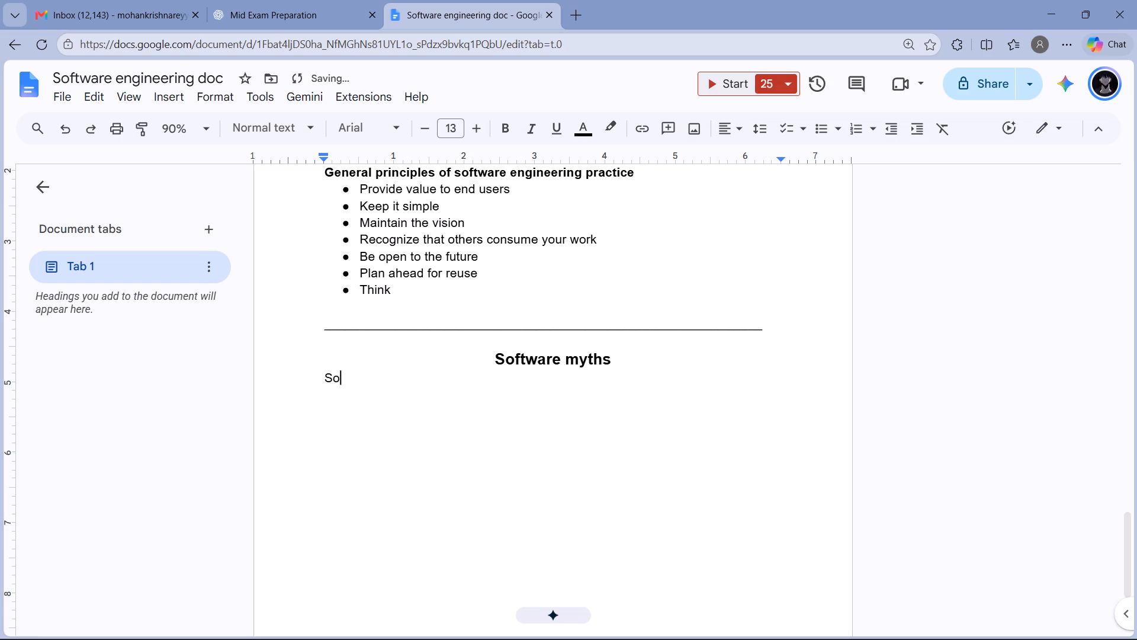
type("ftware")
key("space")
type("myths are misl")
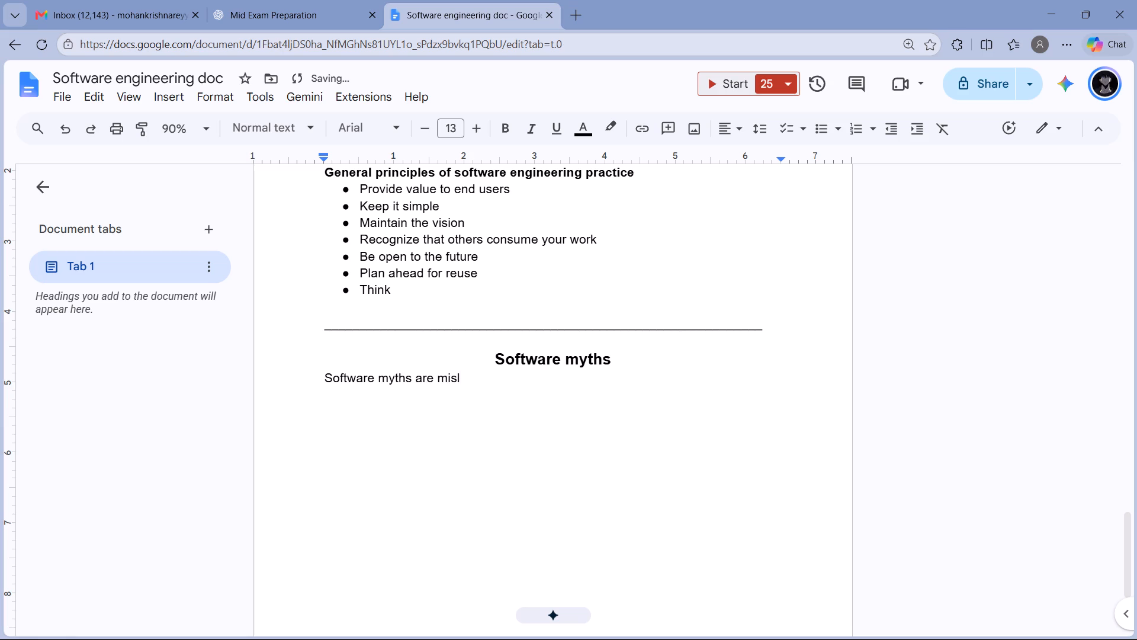